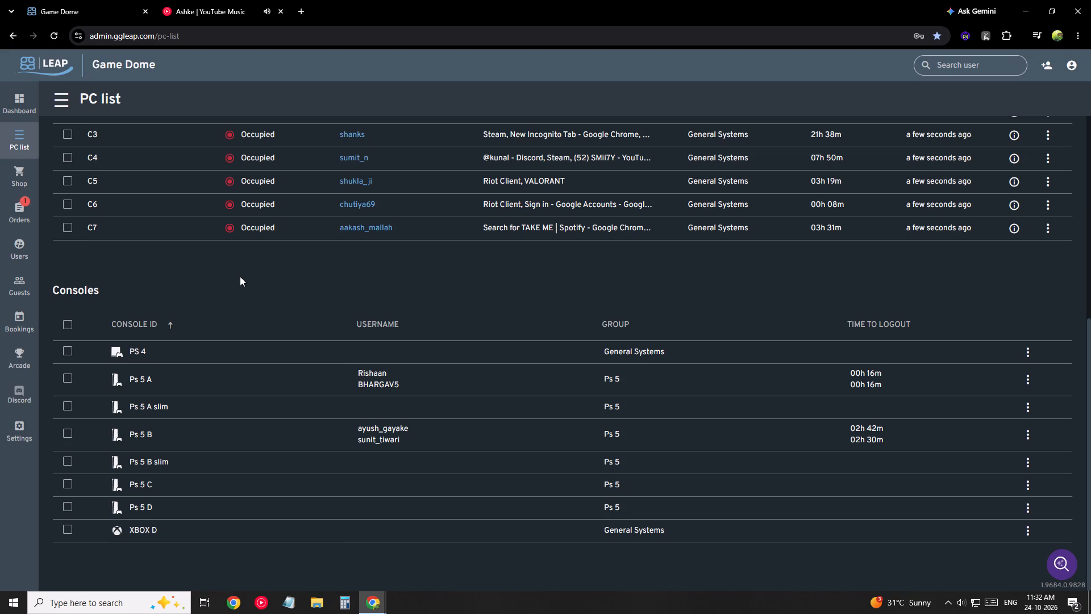
left_click(8, 198)
left_click(263, 126)
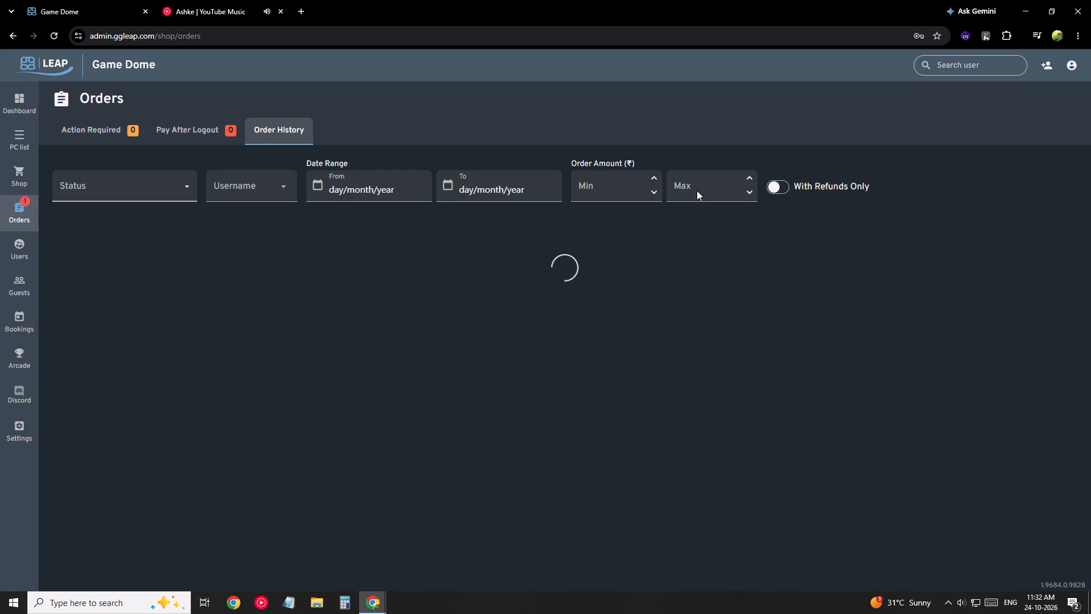
left_click(438, 289)
left_click(81, 130)
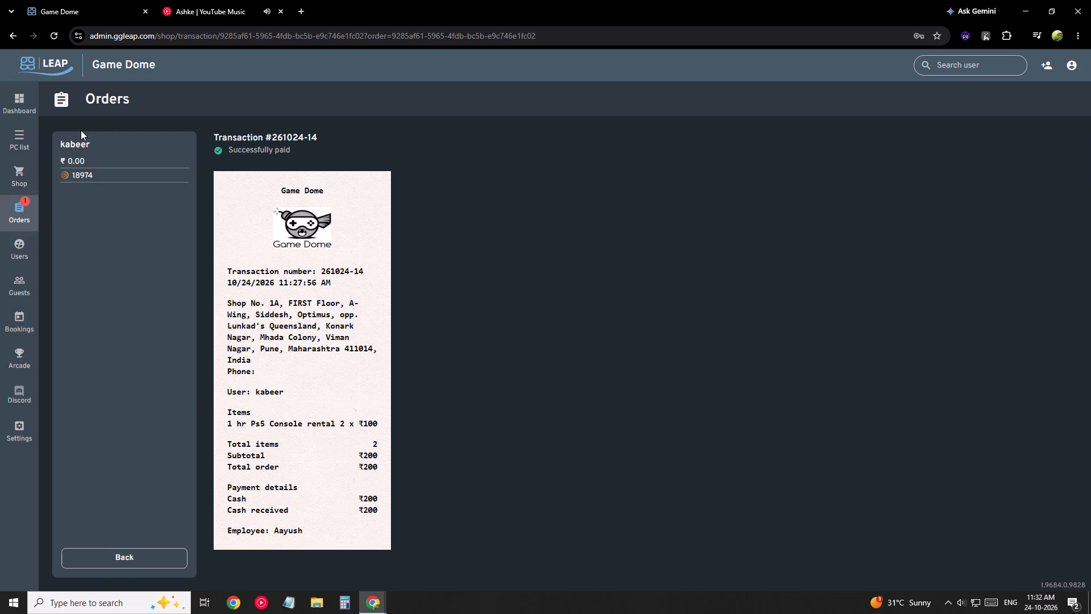
double_click(78, 139)
key("ctrl+x")
key("ctrl+c")
left_click(101, 562)
left_click(439, 264)
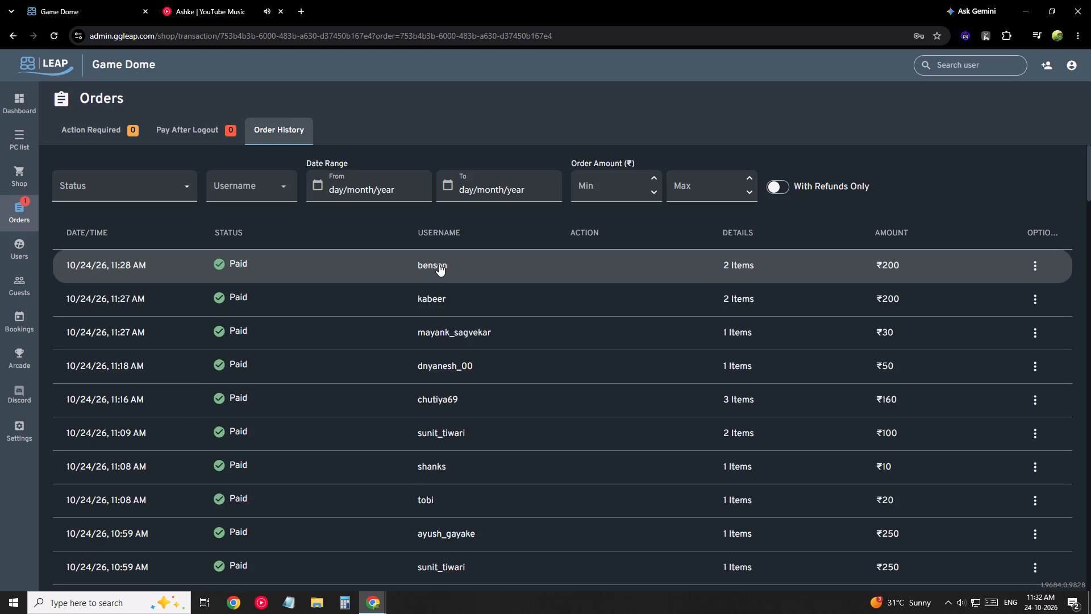
double_click(74, 150)
key("ctrl+c")
left_click(16, 148)
scroll(351, 368, "down", 4)
scroll(479, 448, "up", 1)
scroll(577, 445, "down", 3)
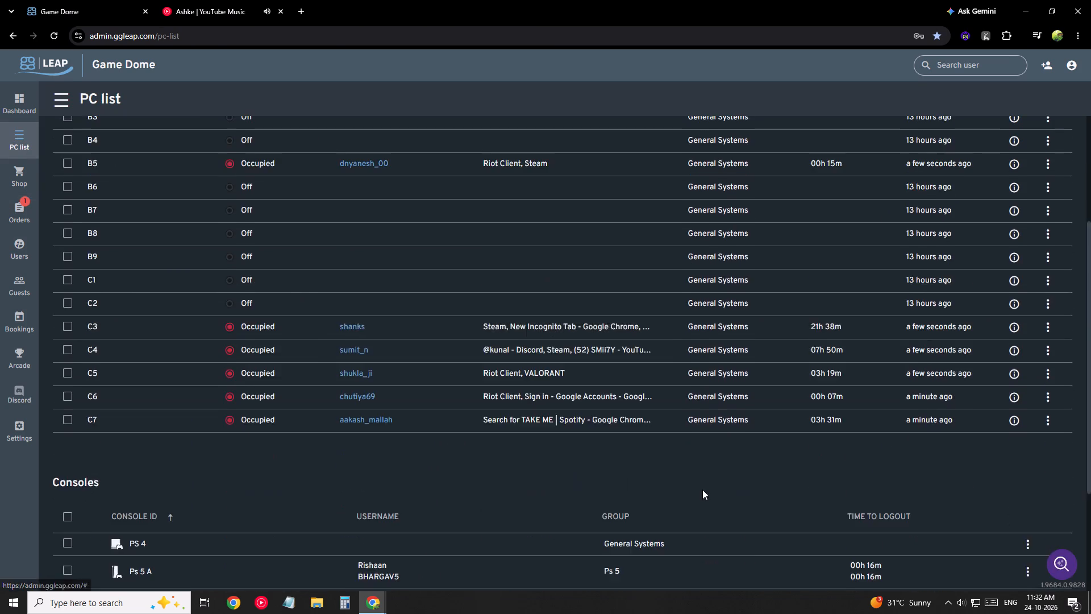
scroll(702, 489, "down", 5)
left_click(992, 59)
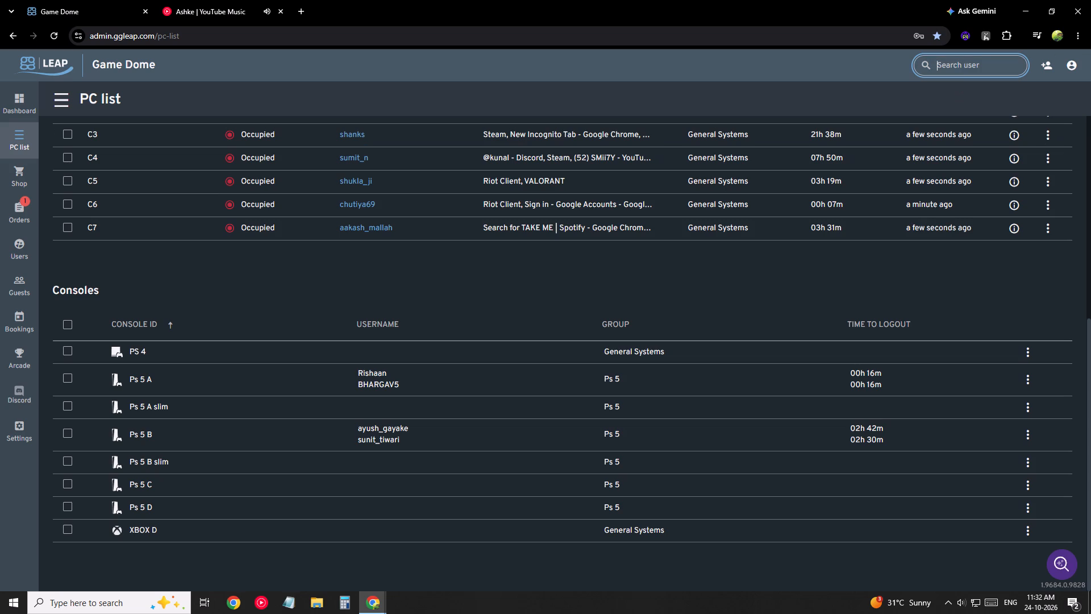
key("ctrl+v")
double_click(1040, 88)
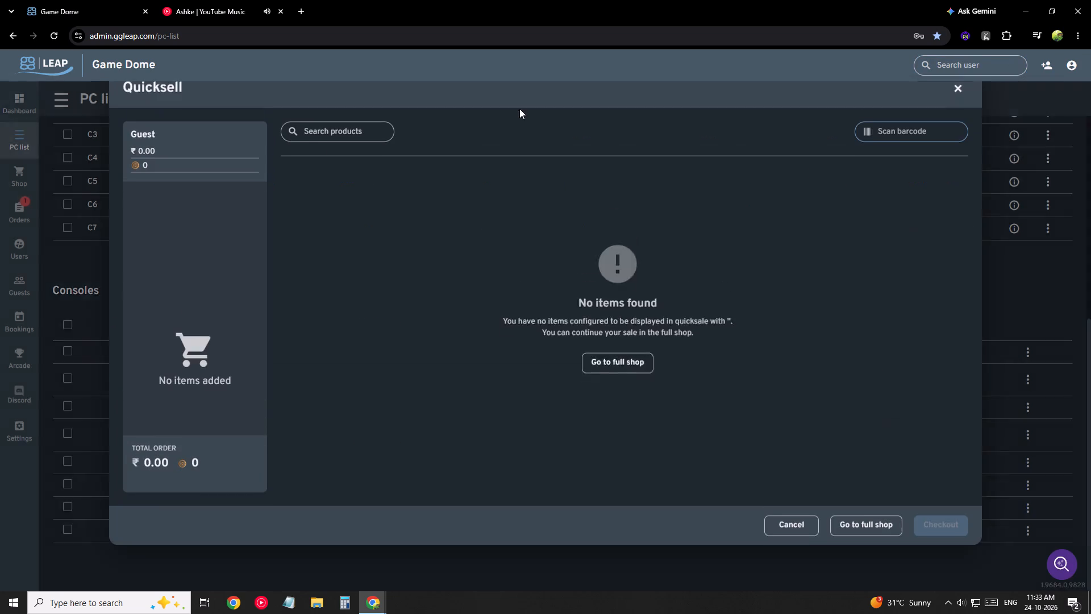
double_click(697, 264)
Check out benson's drinks order and charge the ₹100 to credit card.
left_click_drag(915, 533, 921, 532)
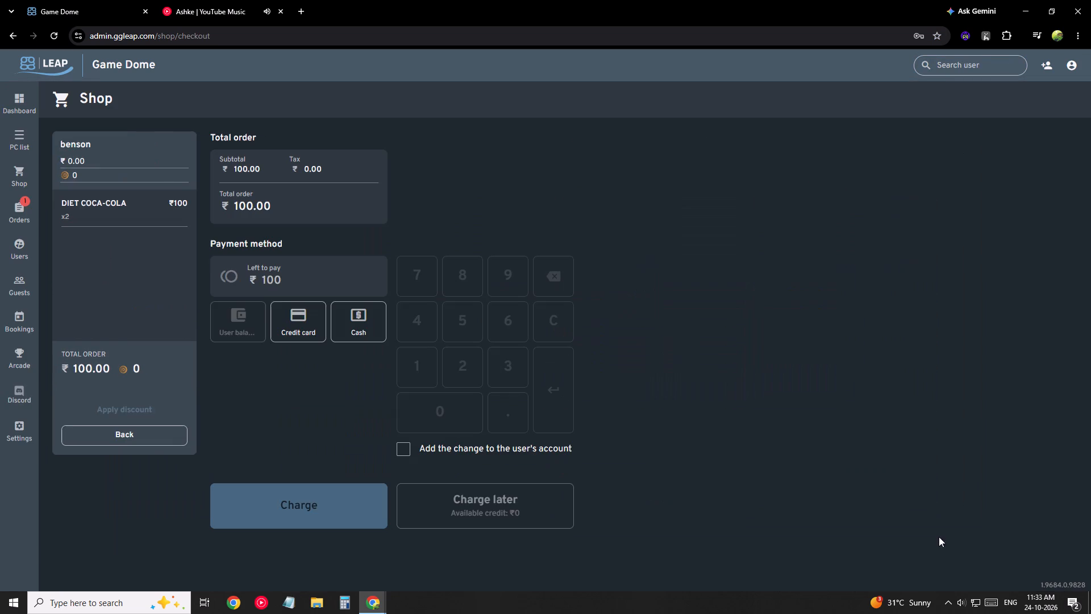
left_click(304, 317)
left_click(336, 502)
Log the user benson in to console Ps 5 C from the PC list.
left_click(2, 150)
scroll(204, 397, "down", 2)
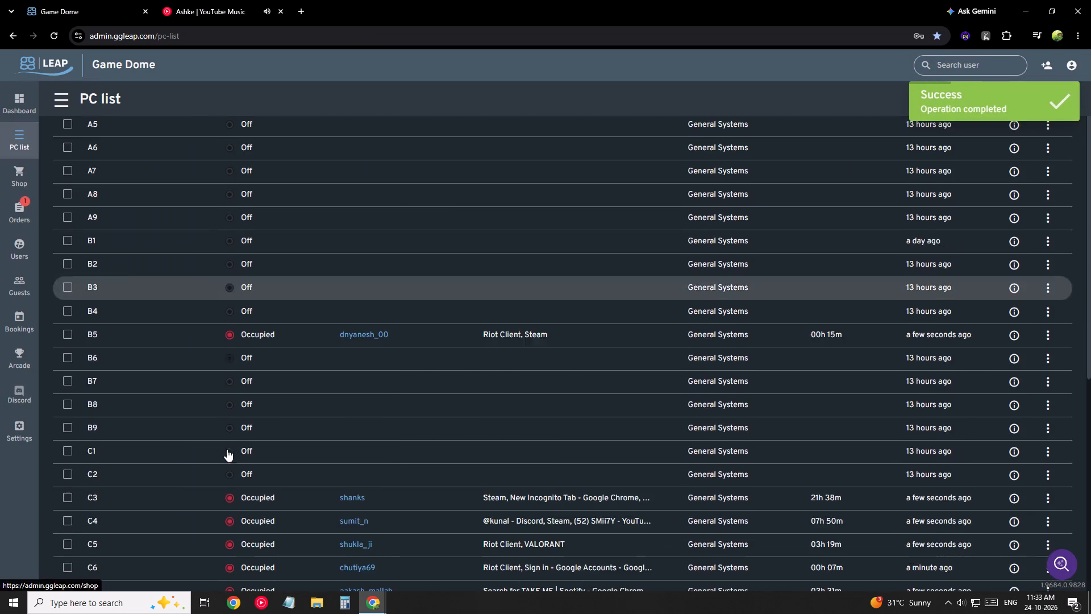
scroll(227, 449, "down", 6)
scroll(439, 464, "up", 1)
scroll(439, 464, "down", 3)
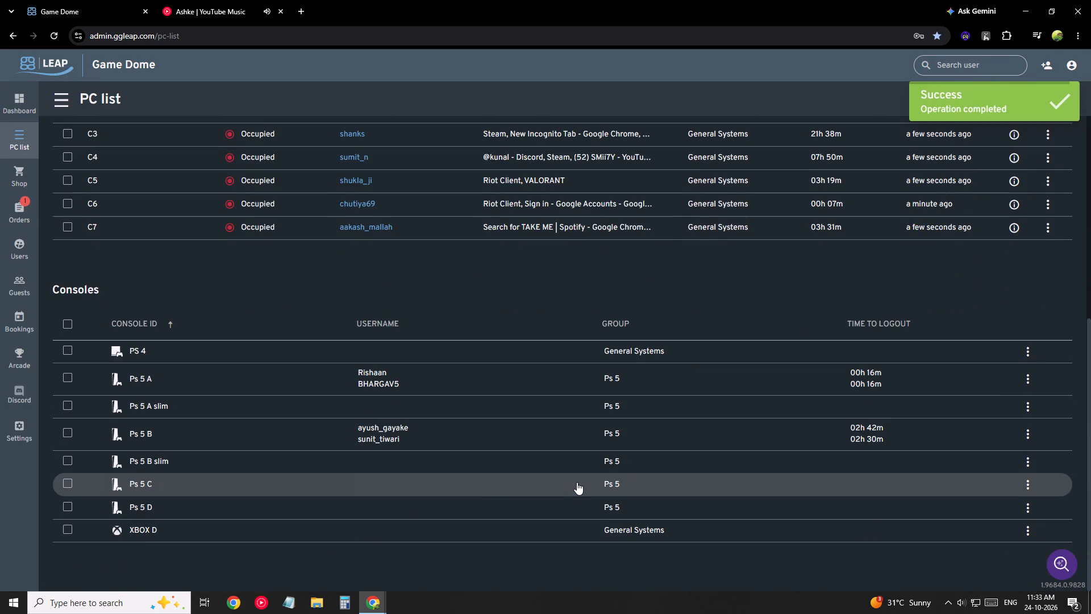
scroll(501, 425, "down", 2)
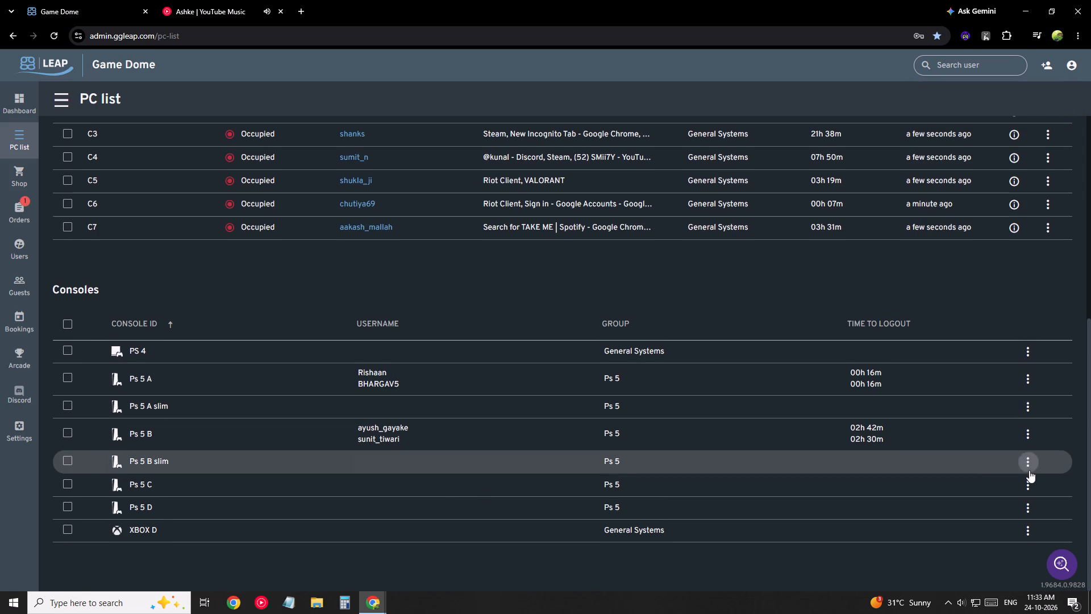
left_click(1031, 484)
left_click(1043, 499)
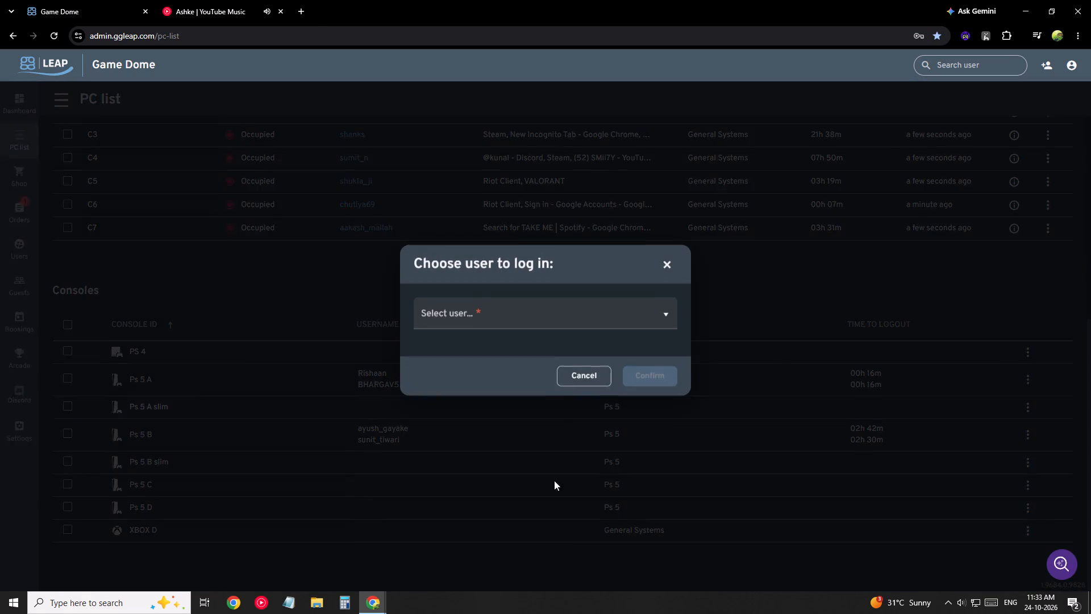
left_click(463, 322)
key("ctrl+v")
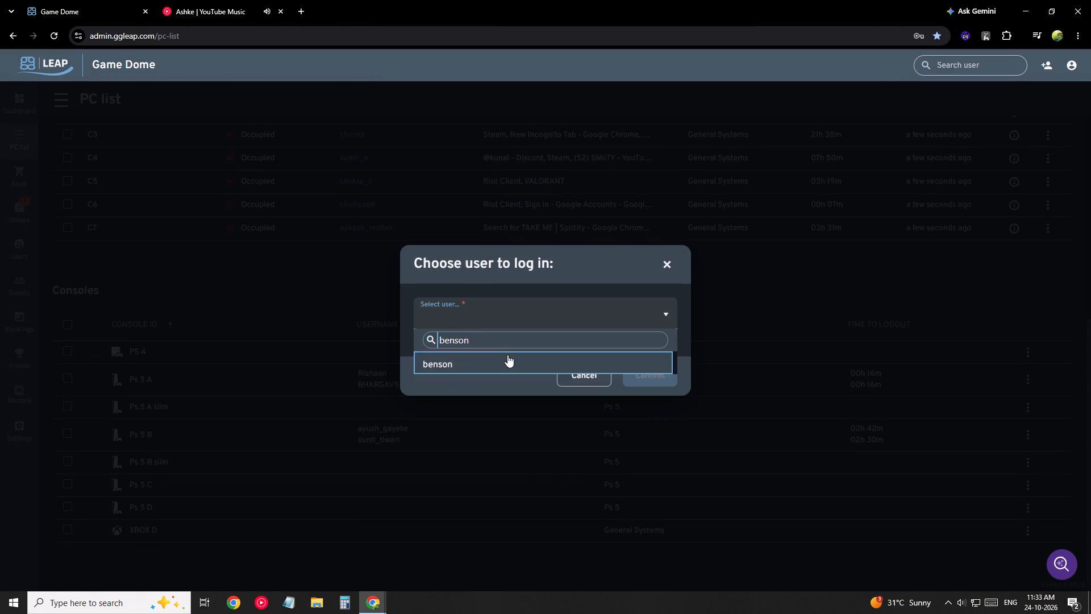
left_click(512, 358)
left_click(659, 385)
left_click(652, 375)
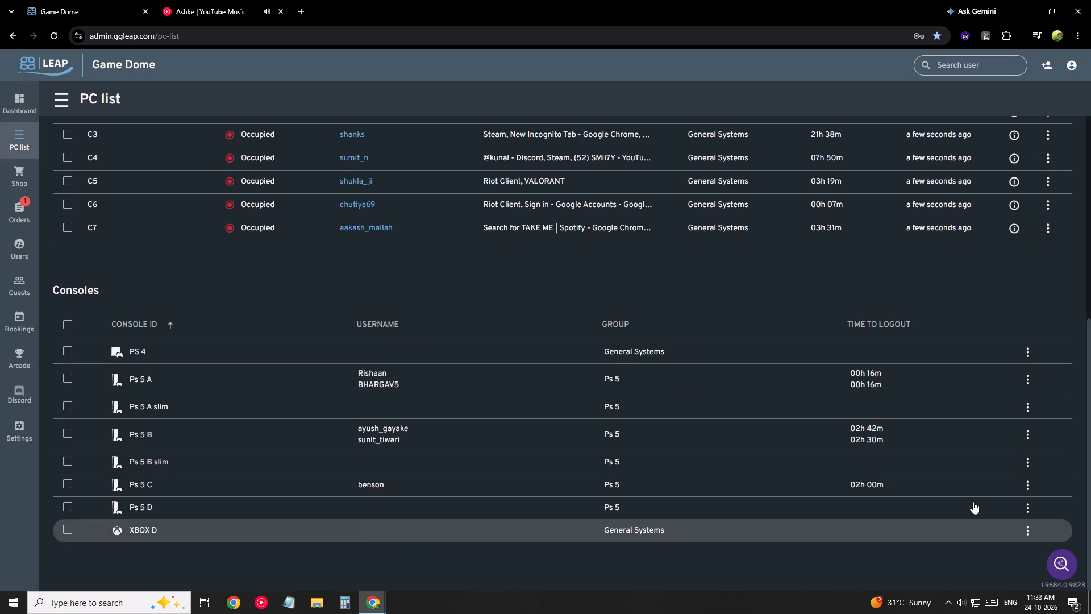
Add kabeer as a second user on console Ps 5 C, using the previously copied username.
left_click(1023, 491)
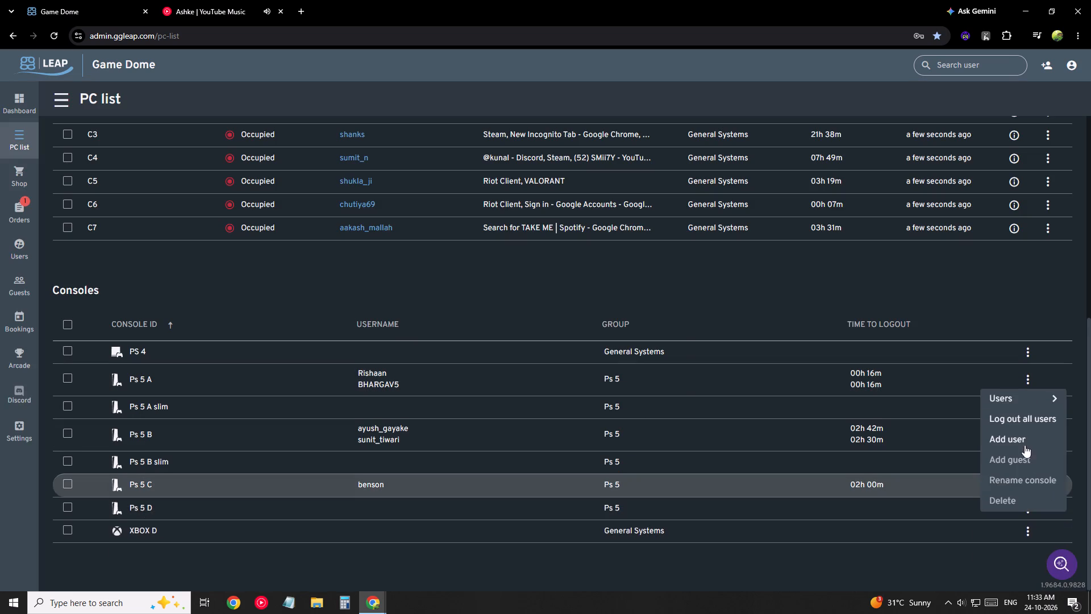
left_click(1021, 441)
left_click(475, 308)
key("super+v")
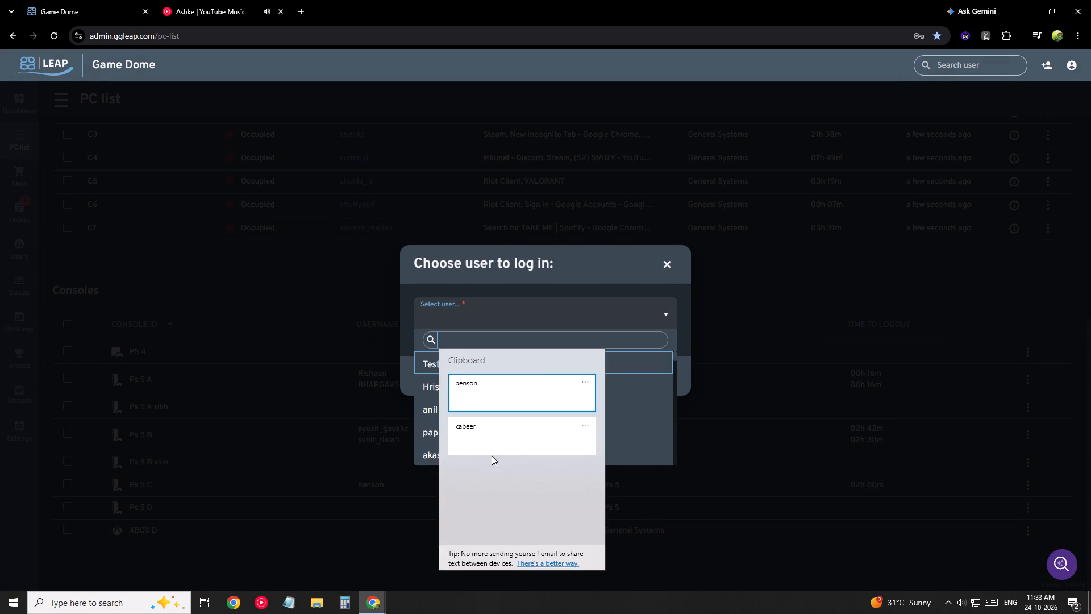
left_click(492, 435)
key("ctrl+v")
left_click(504, 334)
left_click(544, 354)
left_click(685, 380)
left_click(670, 381)
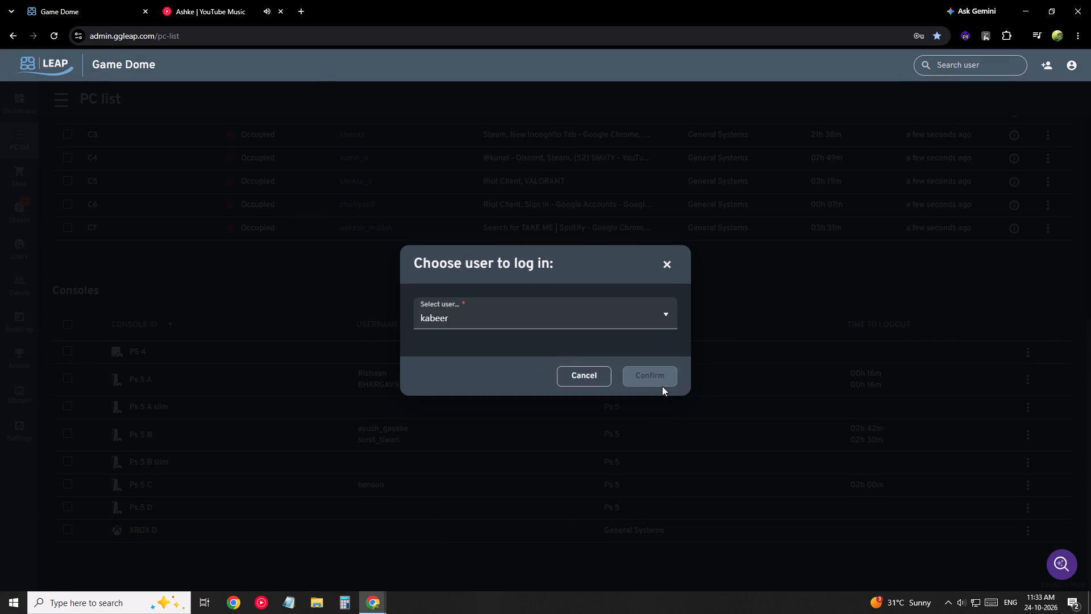
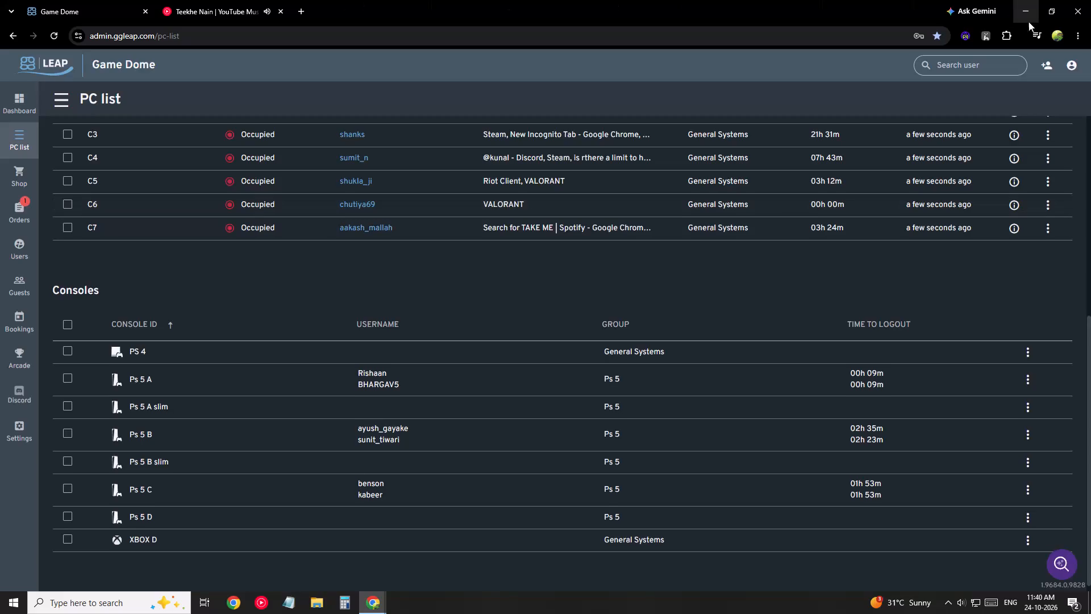
Look up the customer by username and add one 1 Hour PC Rental game pass to their order in the full shop.
left_click(962, 55)
left_click(964, 61)
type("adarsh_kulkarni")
left_click(1041, 105)
left_click(1041, 98)
left_click(1047, 105)
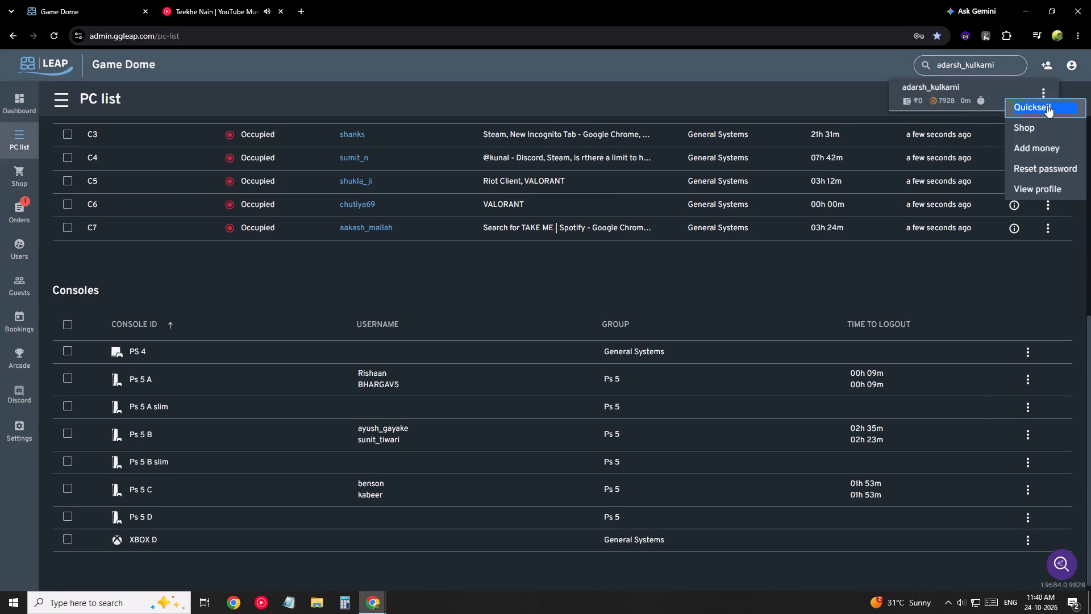
scroll(796, 400, "down", 4)
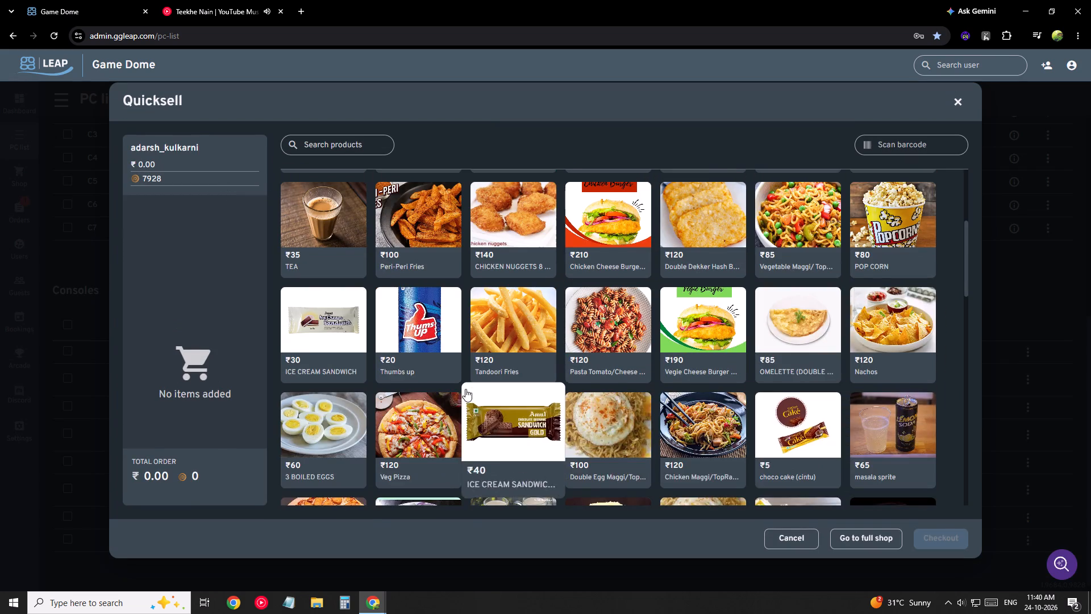
scroll(428, 355, "up", 5)
left_click(860, 538)
left_click(398, 180)
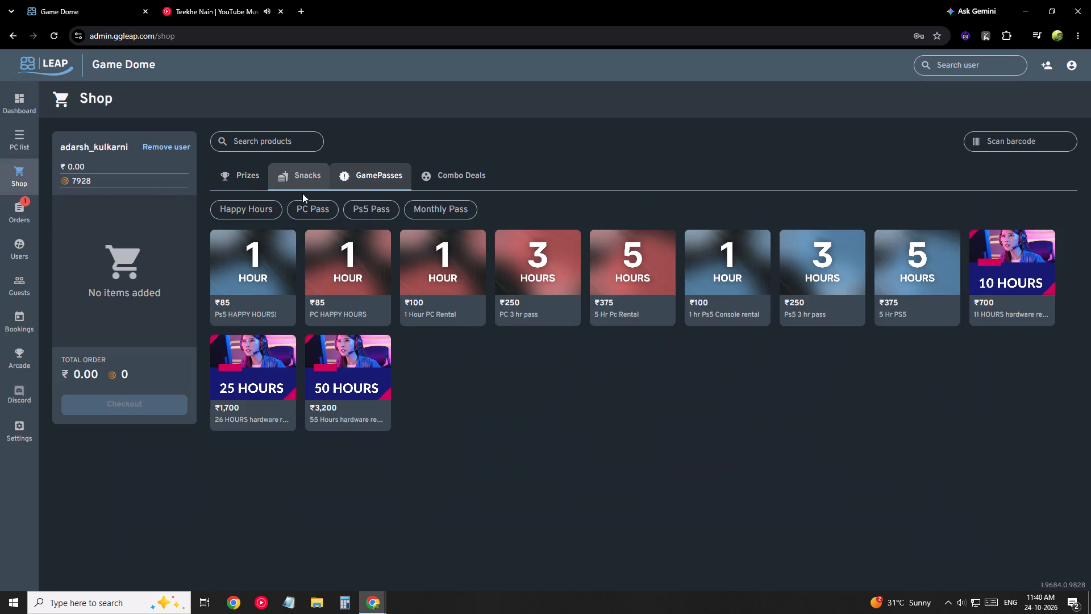
left_click(298, 210)
left_click_drag(244, 293, 242, 298)
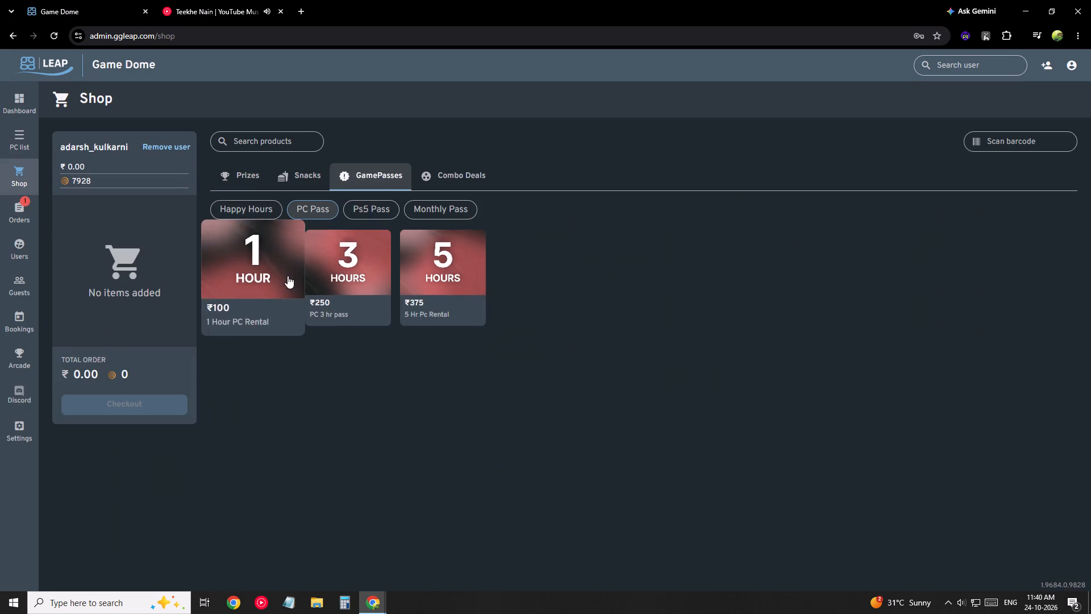
left_click(288, 276)
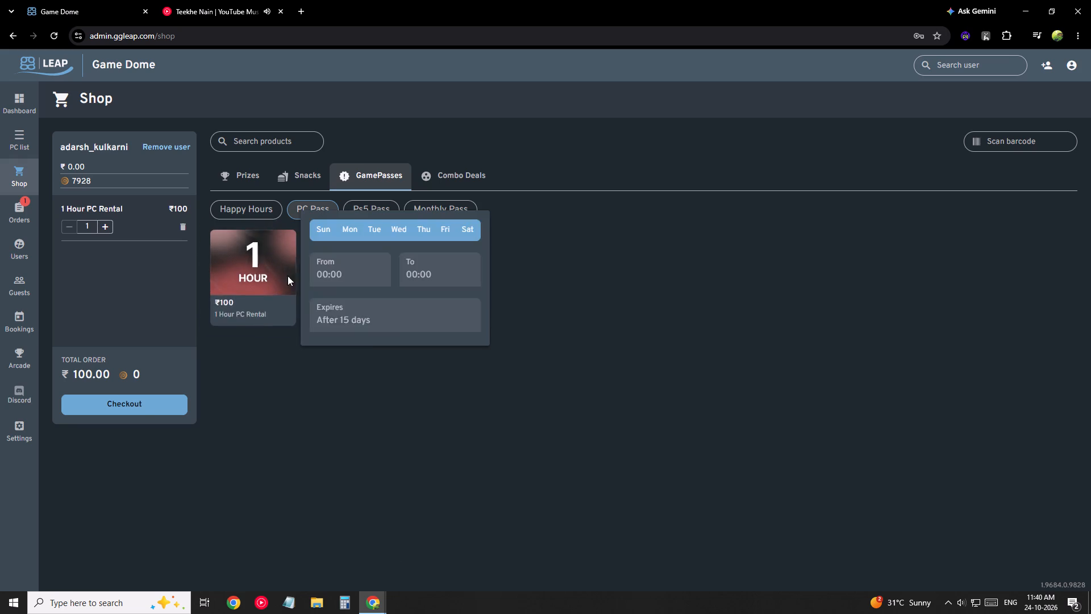
Check out the customer's ₹100 order for the 1 Hour PC Rental.
left_click(131, 435)
left_click(138, 403)
left_click(311, 325)
left_click(302, 505)
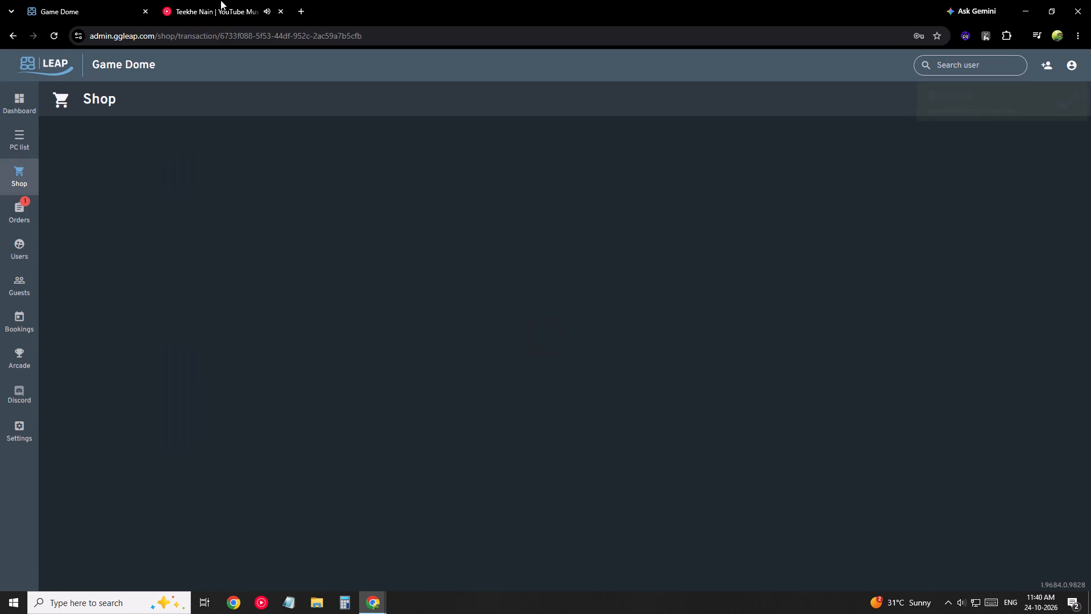
Switch to YouTube Music, pause the current song and play Dope Shope from the Up Next queue.
left_click(220, 0)
left_click(48, 570)
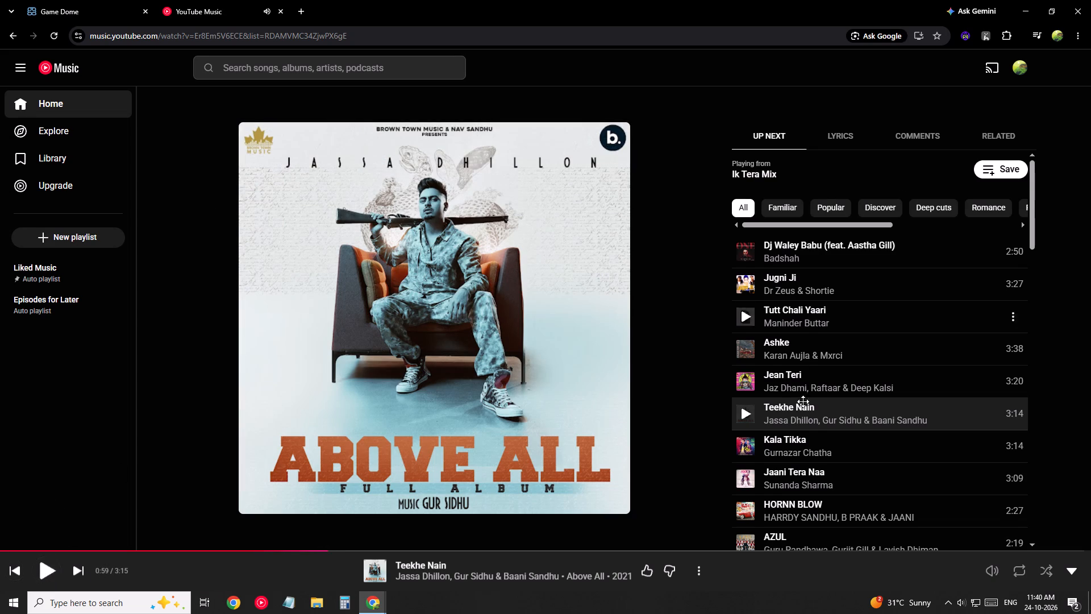
scroll(803, 419, "down", 2)
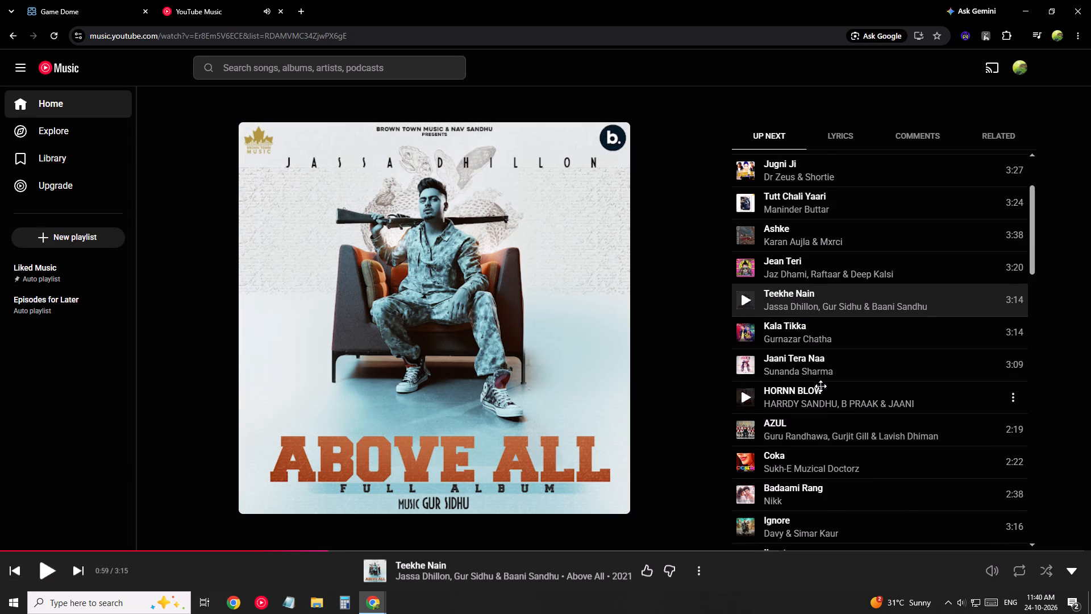
scroll(821, 391, "down", 1)
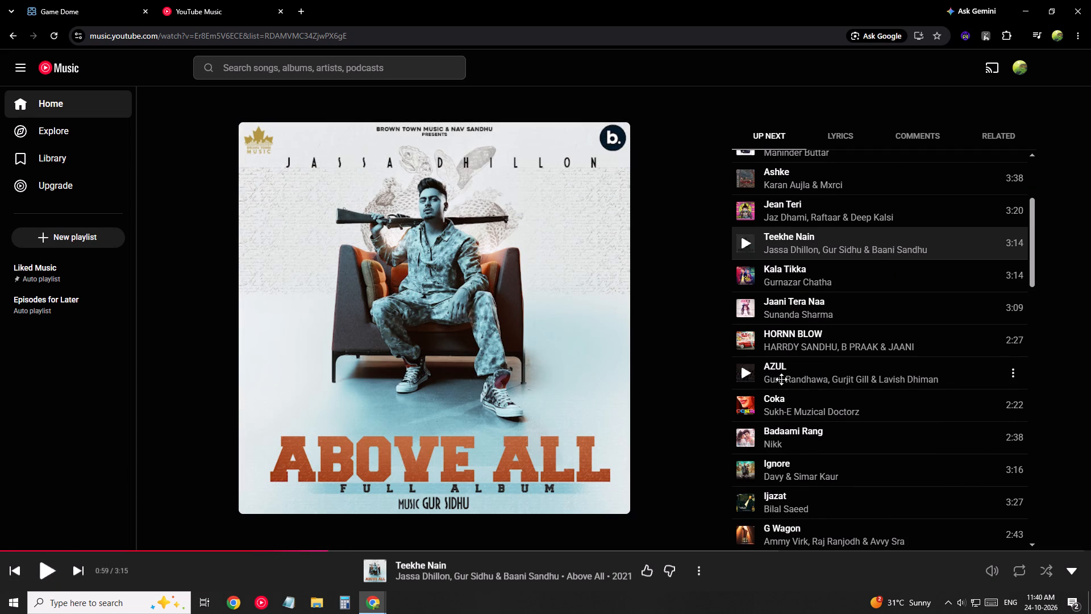
scroll(786, 436, "down", 2)
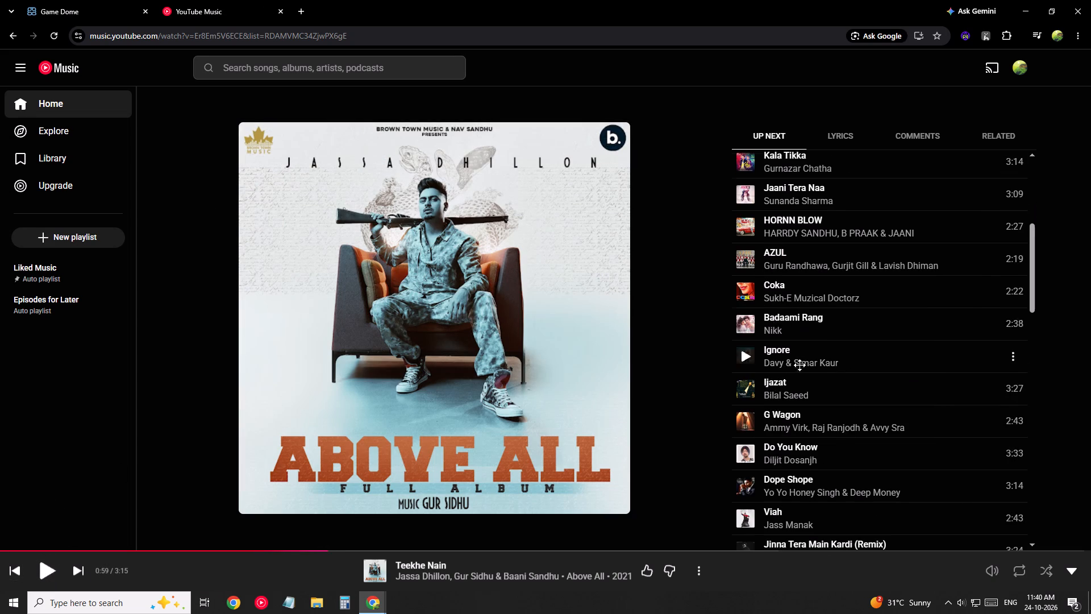
scroll(799, 376, "down", 5)
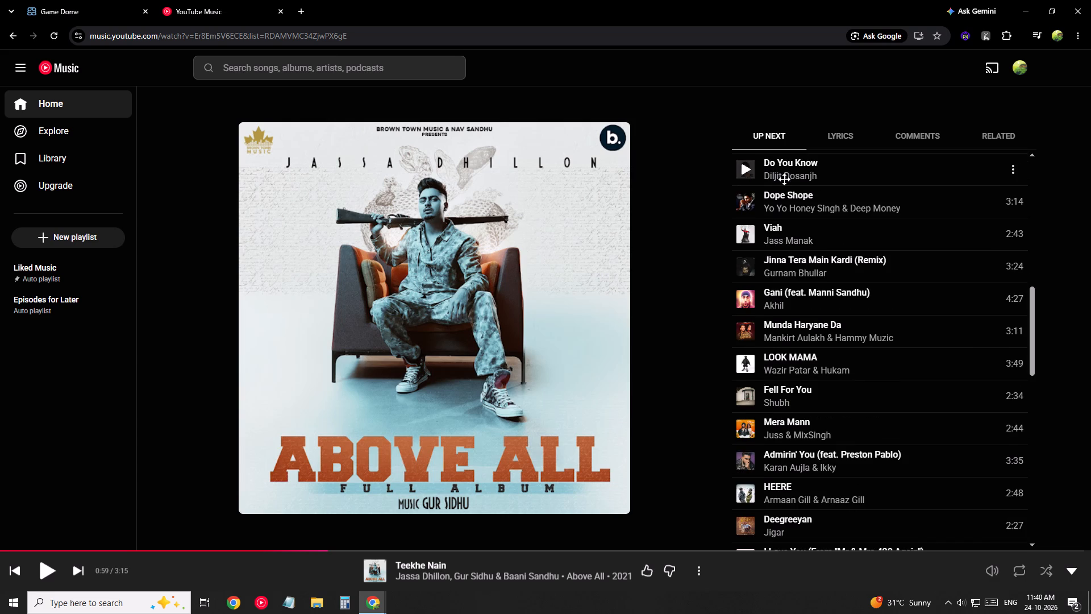
left_click(813, 206)
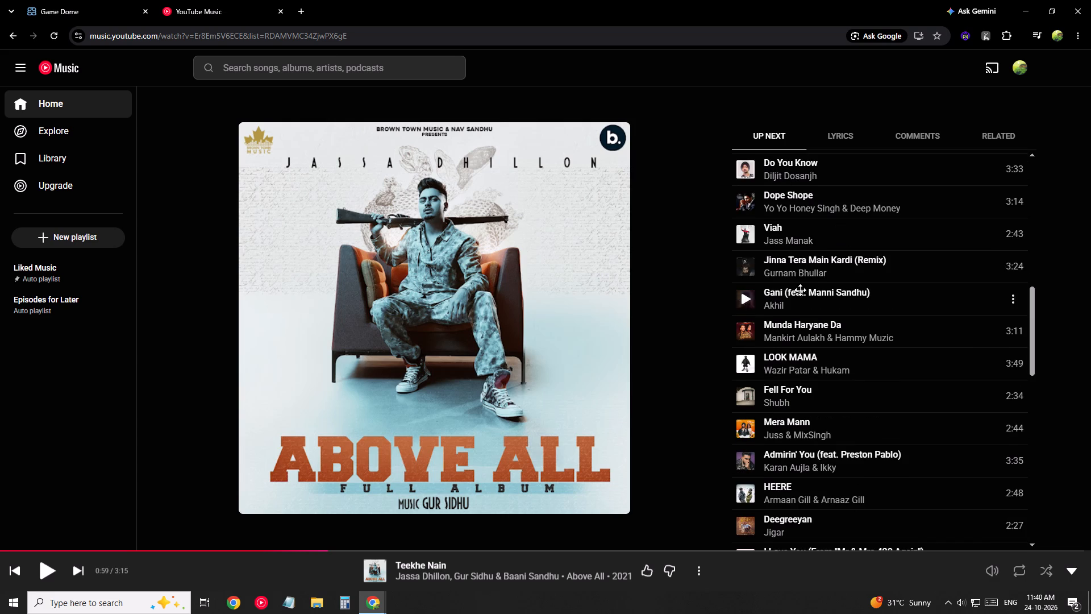
left_click(753, 201)
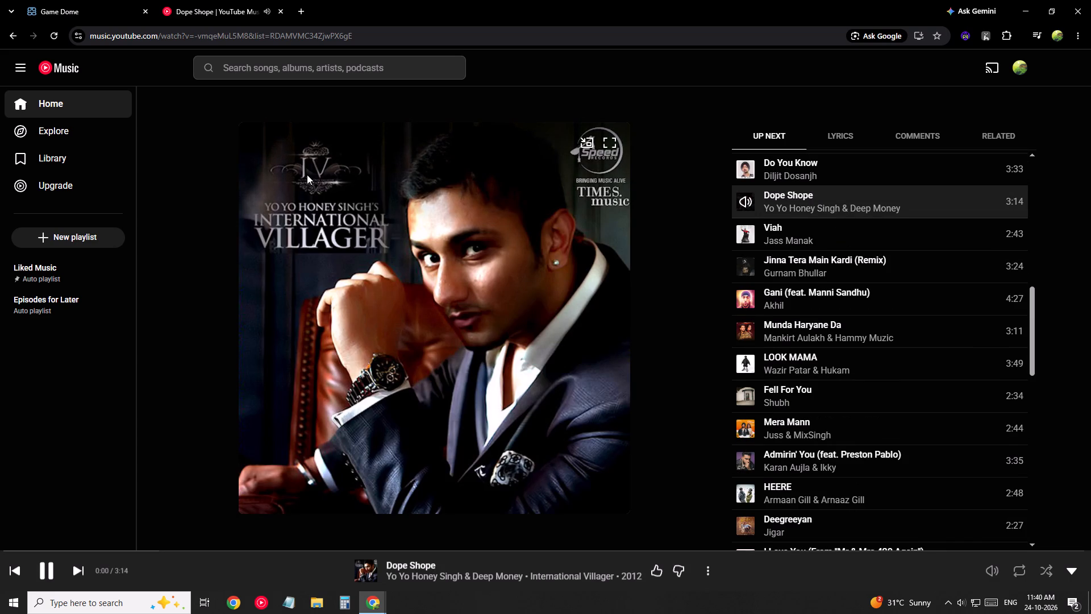
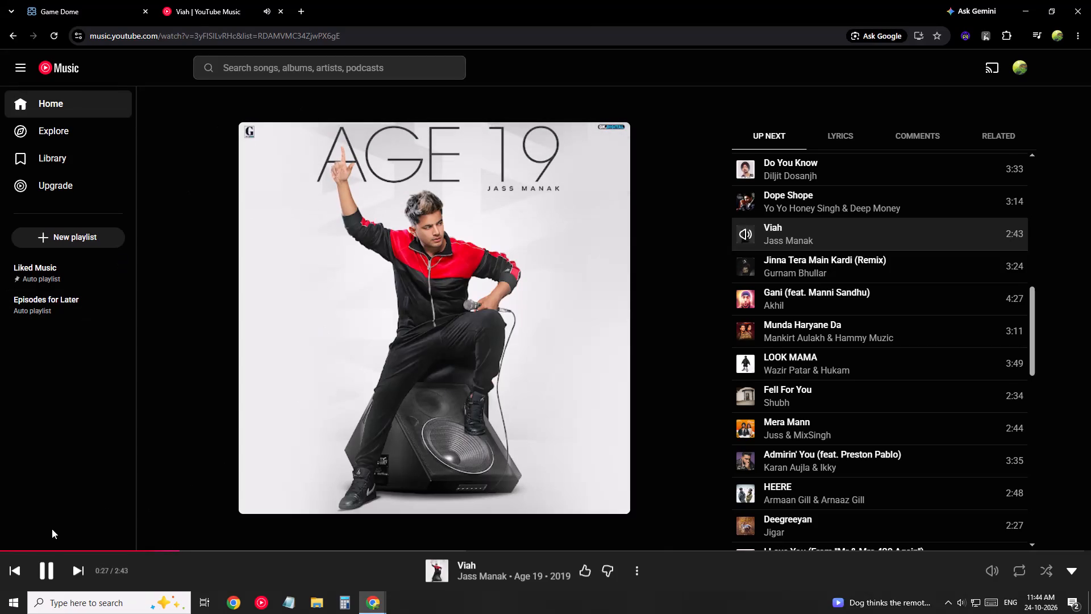
Pause Viah, the song currently playing.
left_click(49, 577)
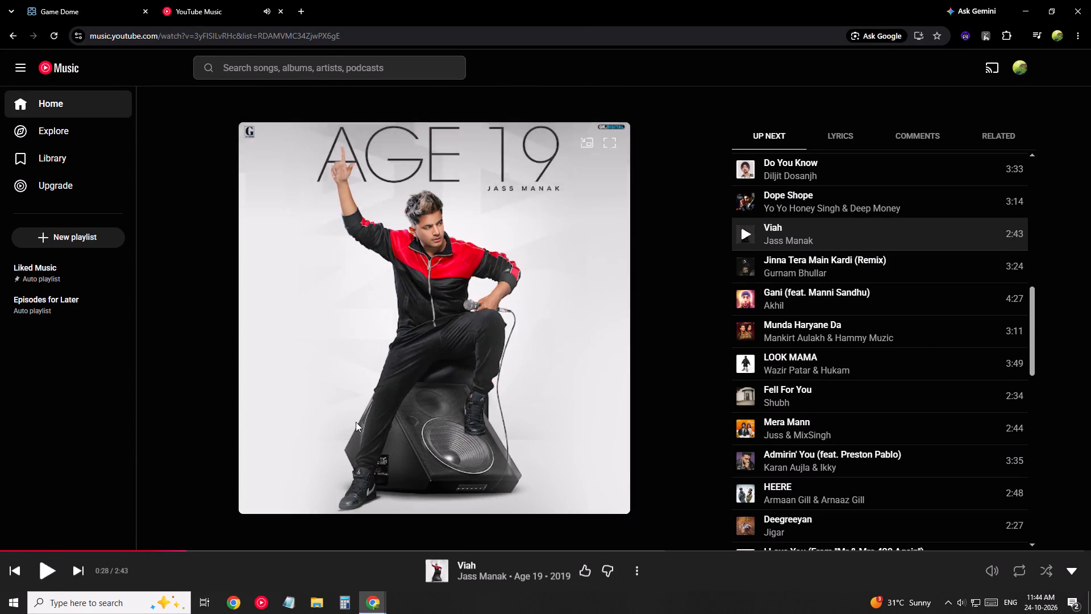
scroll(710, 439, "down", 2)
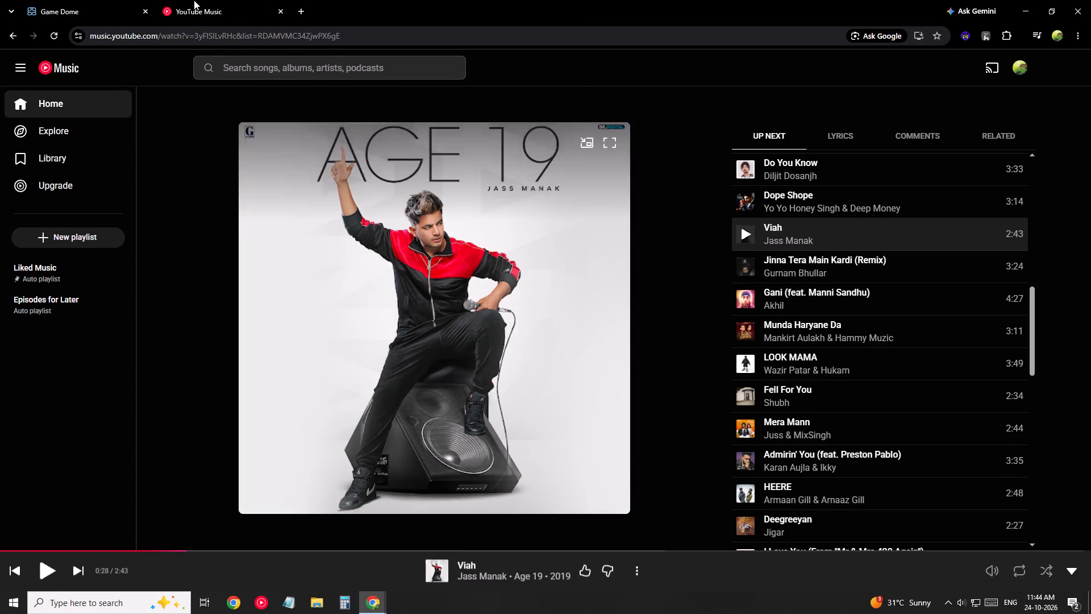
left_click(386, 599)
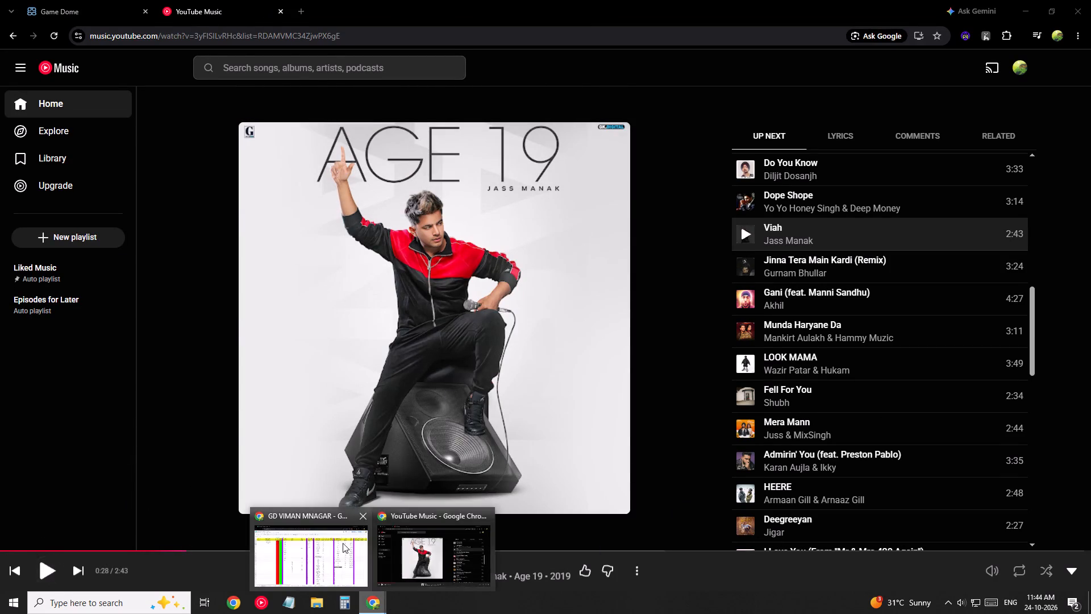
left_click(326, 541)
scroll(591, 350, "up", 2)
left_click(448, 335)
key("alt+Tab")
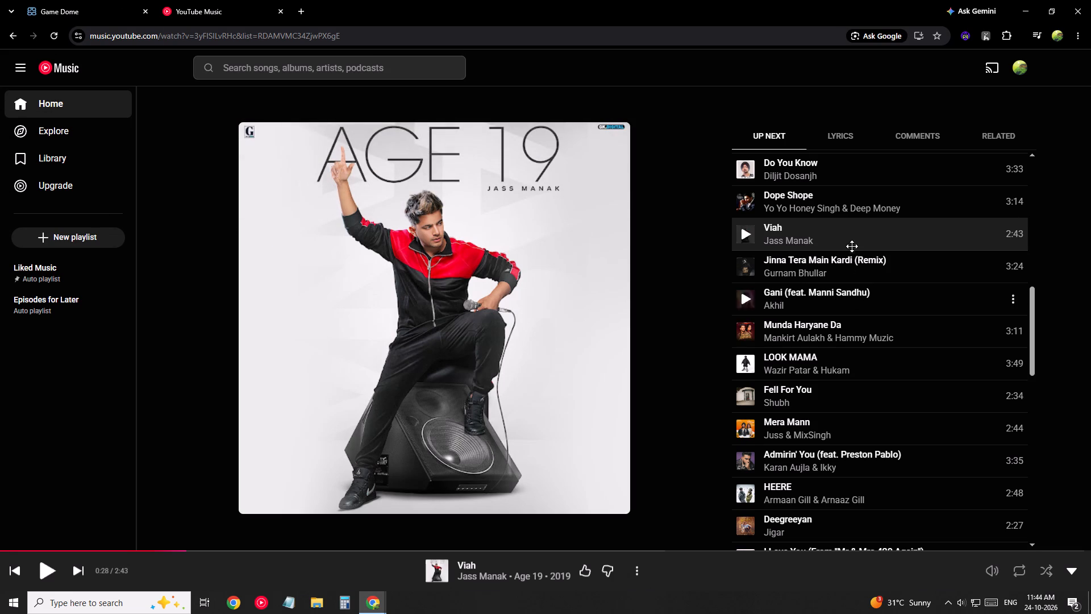
Play Softly by Karan Aujla & Ikky from the Up Next queue.
scroll(828, 331, "down", 2)
scroll(684, 265, "down", 3)
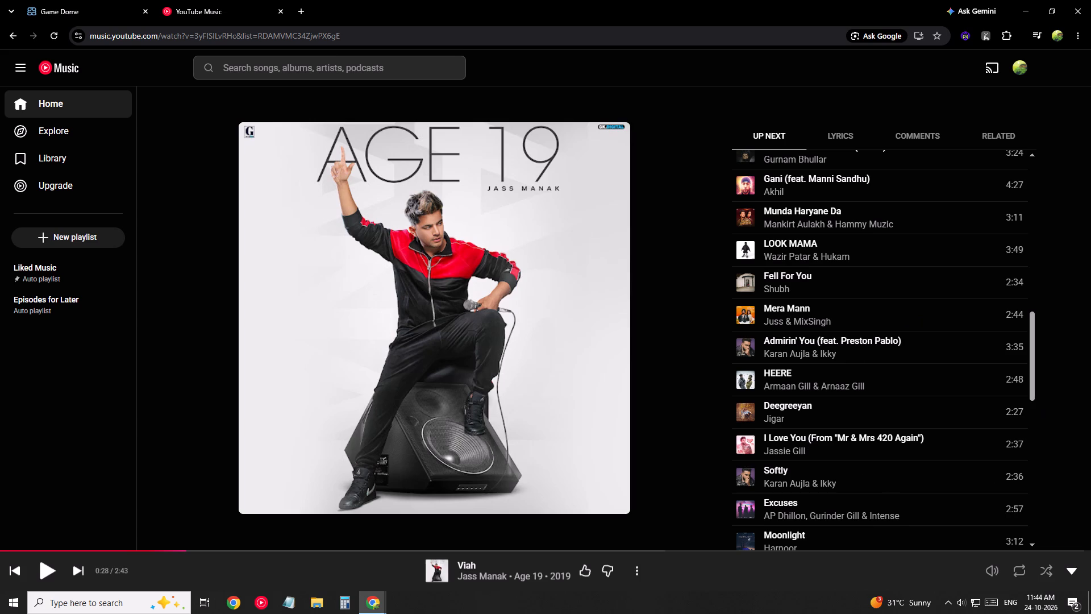
left_click_drag(645, 120, 967, 272)
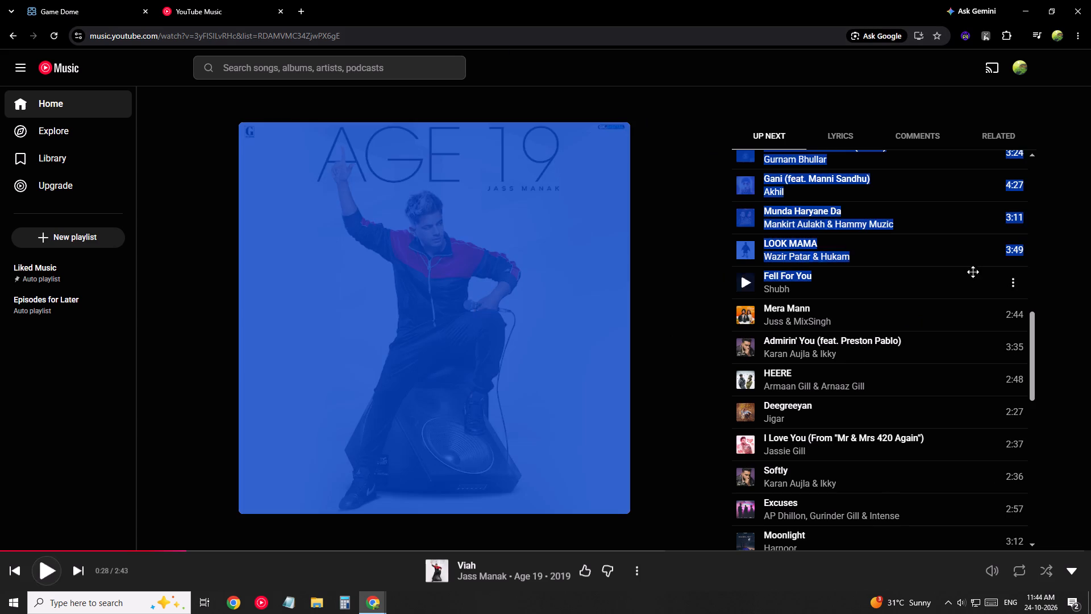
left_click(676, 307)
scroll(815, 462, "down", 2)
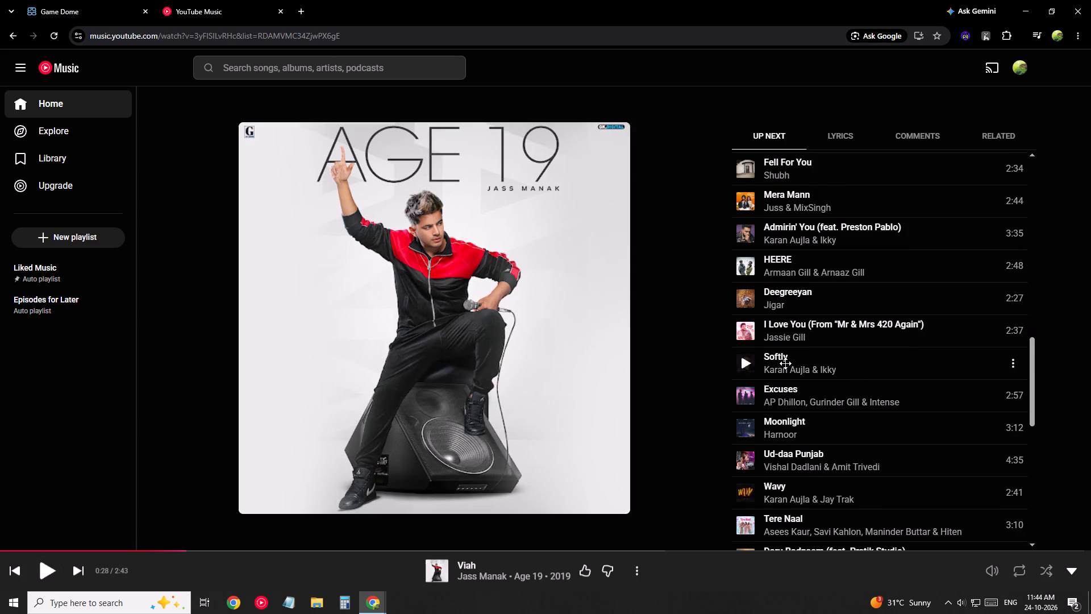
left_click(785, 363)
scroll(884, 489, "down", 4)
scroll(757, 323, "up", 2)
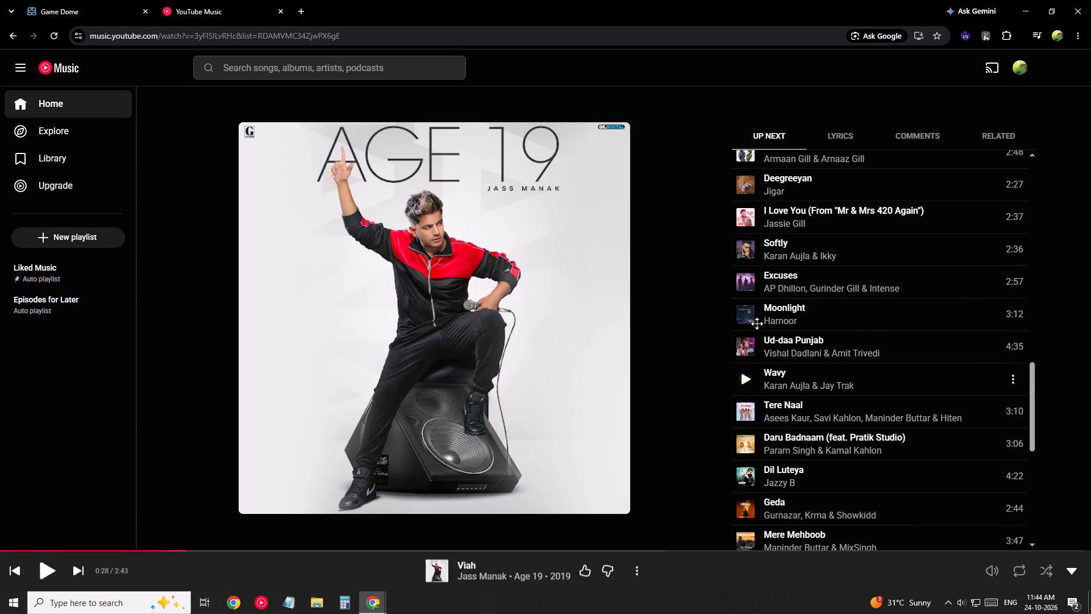
left_click(744, 250)
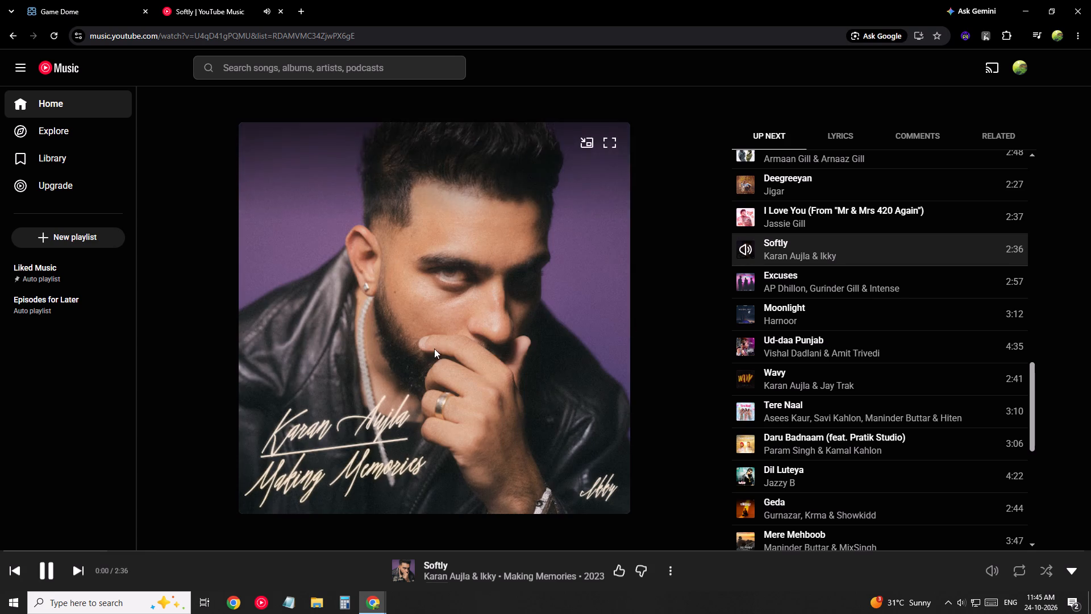
Switch to Game Dome and open the list of PCs and consoles.
left_click(60, 0)
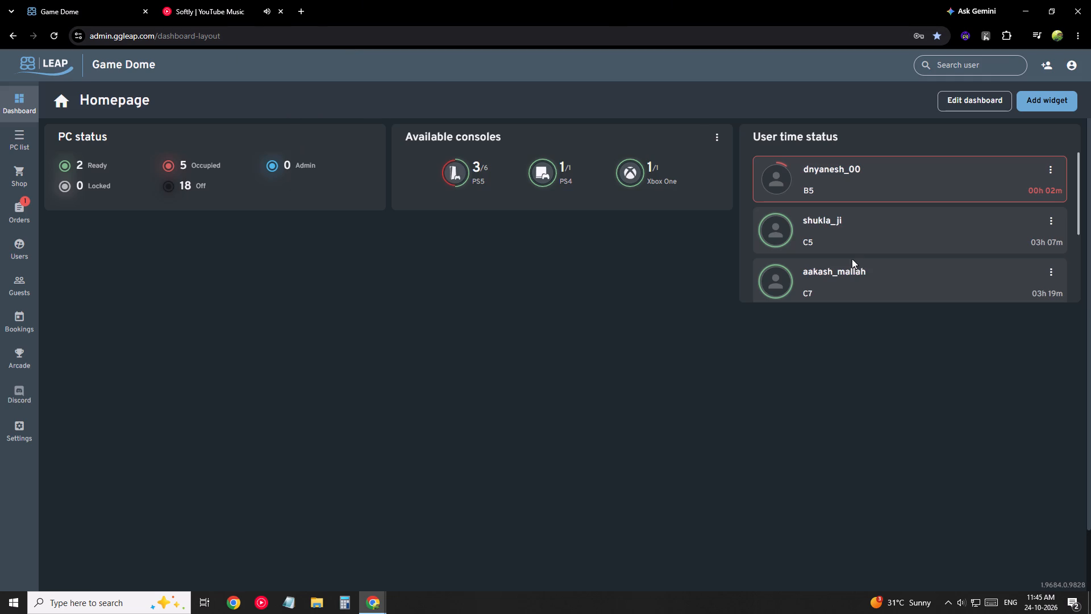
left_click(847, 408)
left_click(14, 134)
Switch to YouTube Music and look through the remaining songs in the Up Next queue.
left_click(189, 0)
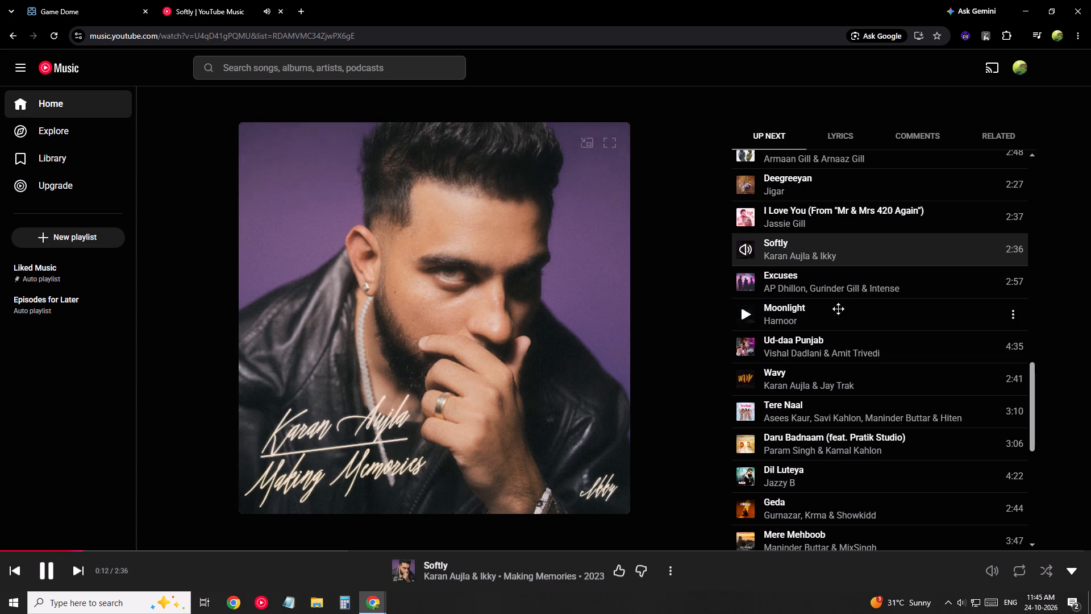
scroll(927, 355, "down", 2)
scroll(820, 383, "down", 2)
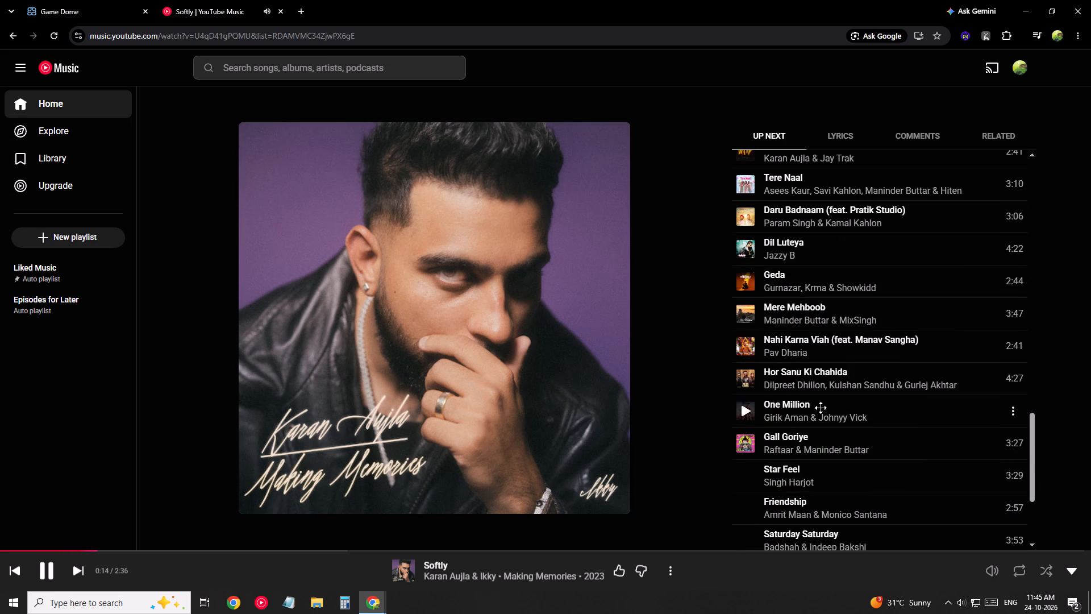
scroll(831, 475, "down", 3)
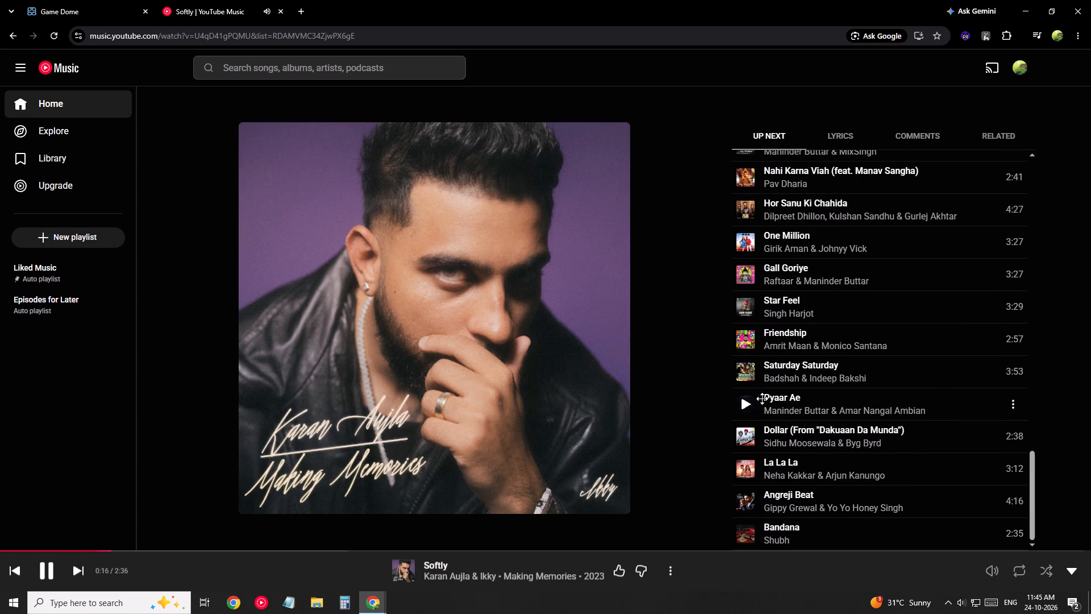
Switch to Game Dome and stop the Google Search - Google Chrome application running on PC C4.
left_click(72, 0)
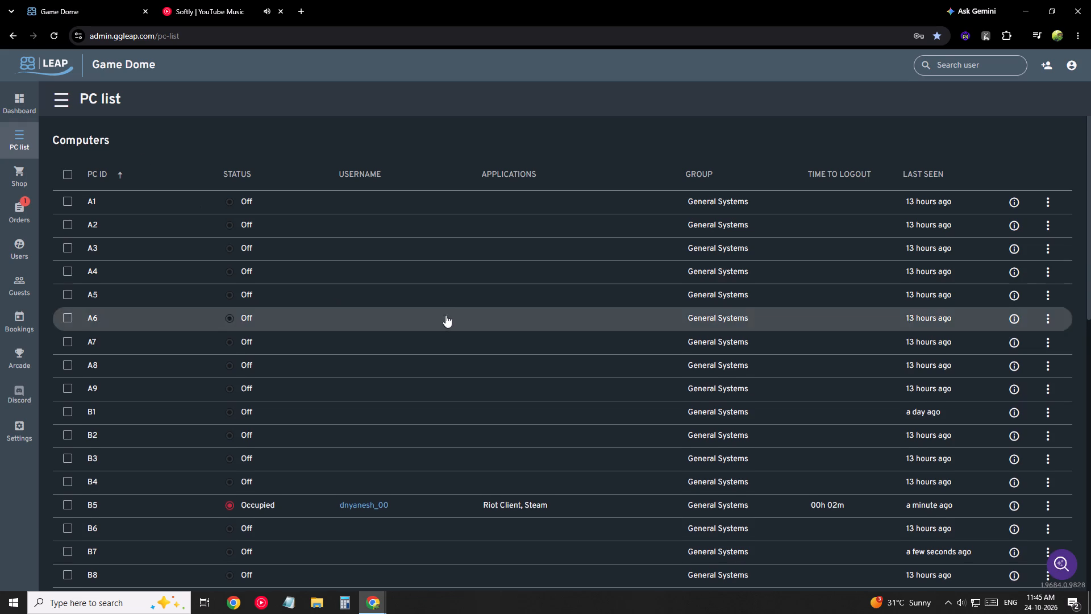
scroll(275, 520, "down", 8)
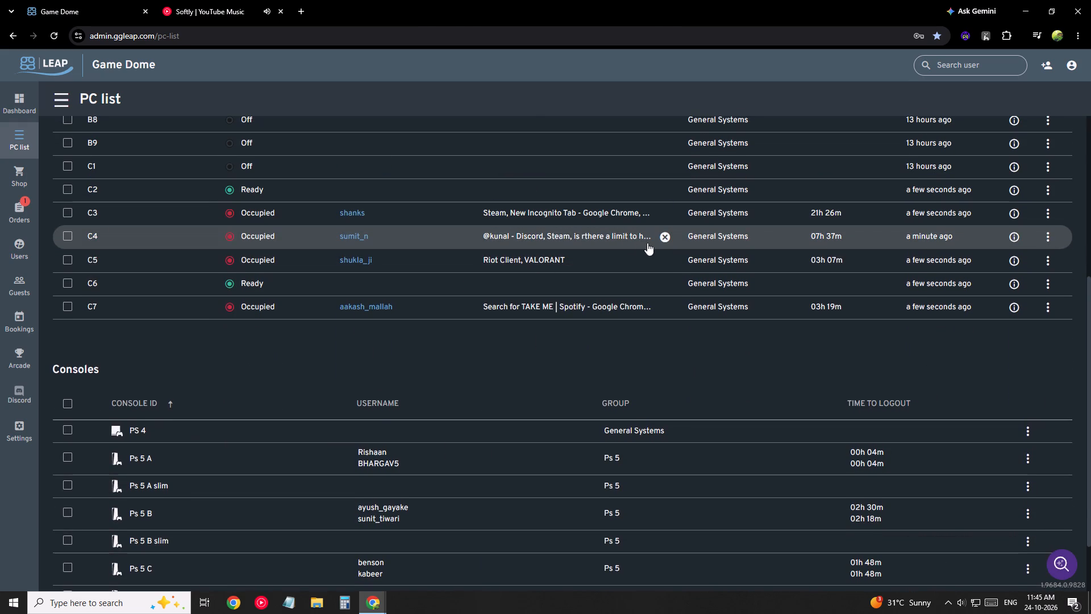
left_click(631, 237)
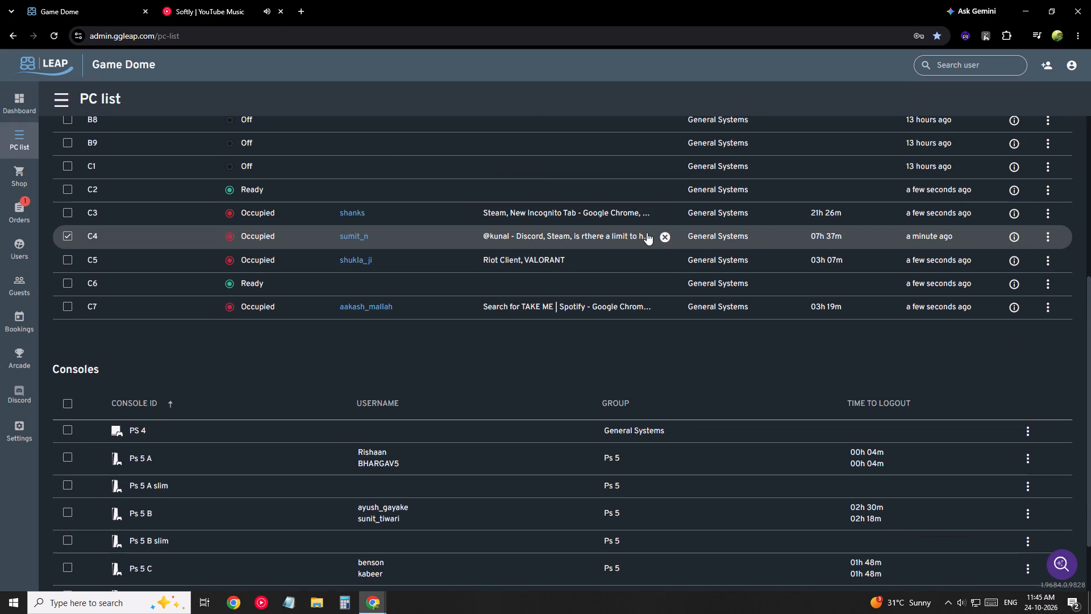
left_click(656, 231)
left_click(664, 233)
left_click(643, 325)
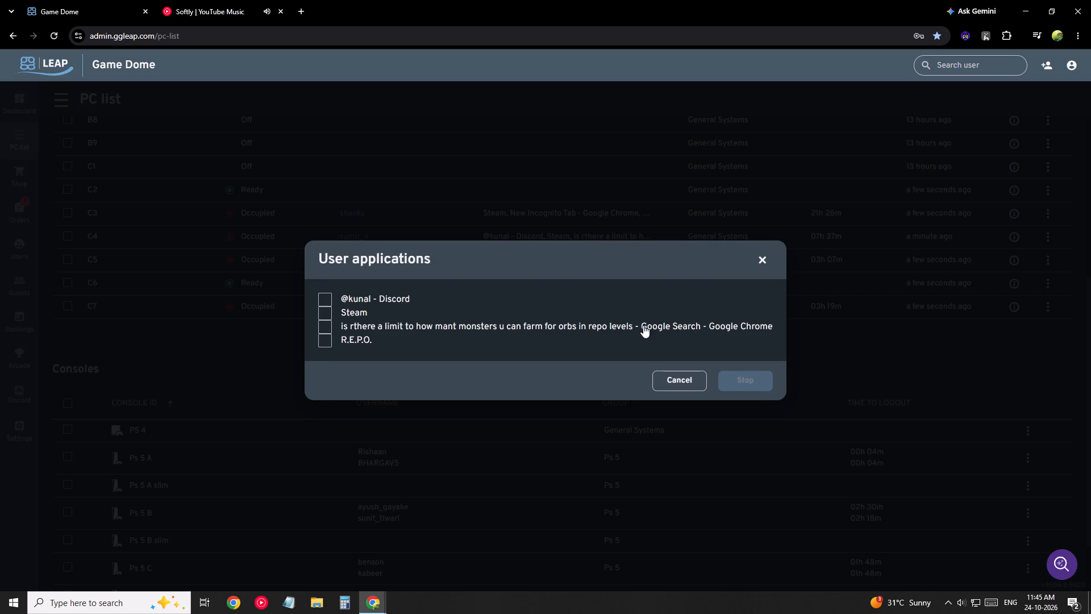
left_click(752, 378)
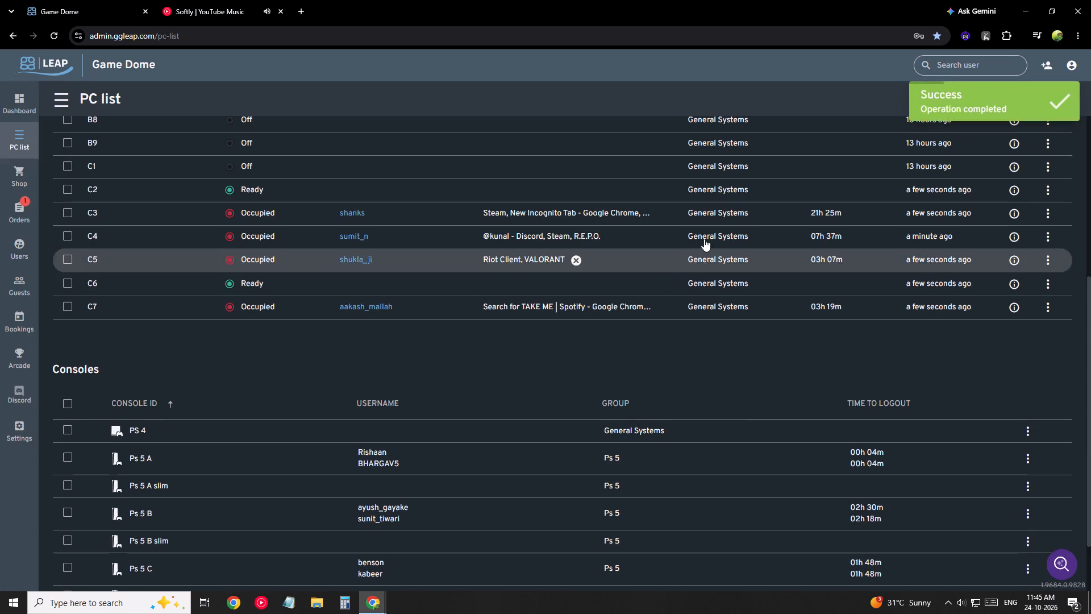
Stop the New Incognito Tab - Google Chrome application running on PC C3.
left_click(668, 215)
left_click(520, 319)
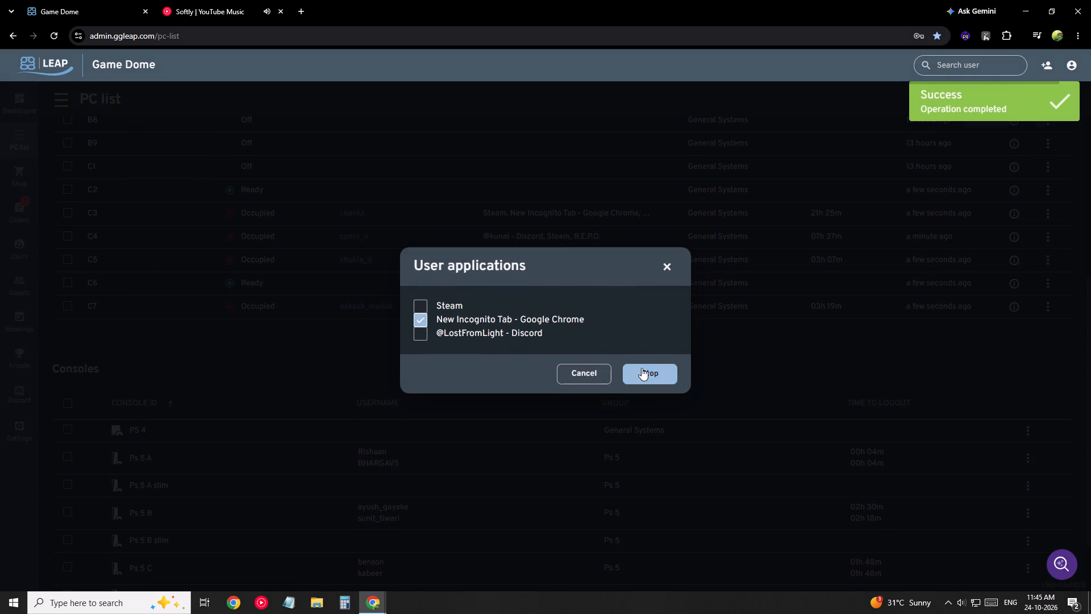
left_click(660, 371)
Check the running user applications on PCs C3 and C4 without stopping any.
left_click(664, 214)
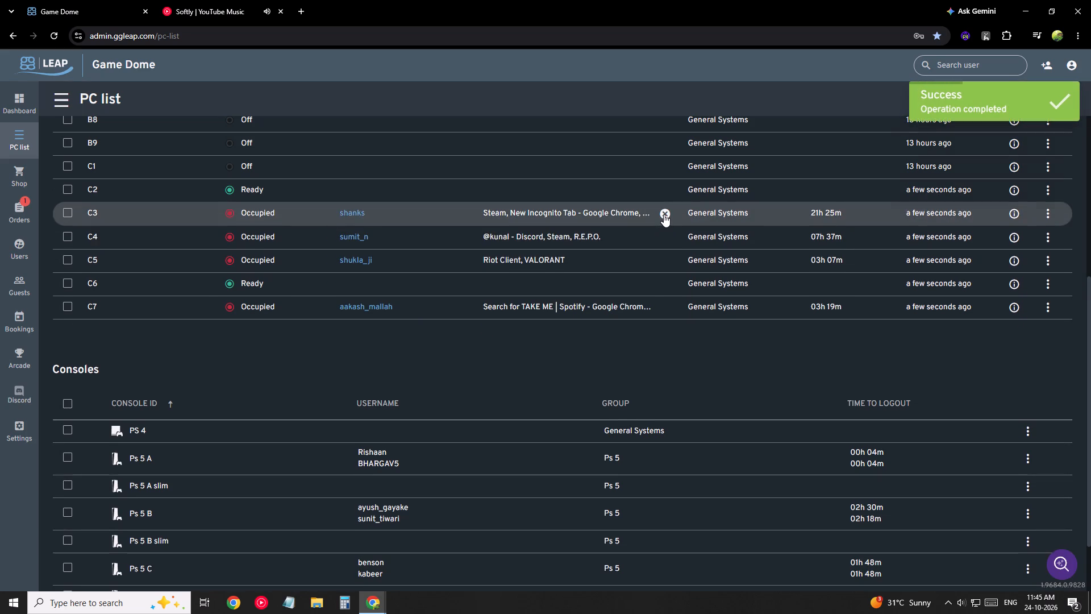
left_click(588, 371)
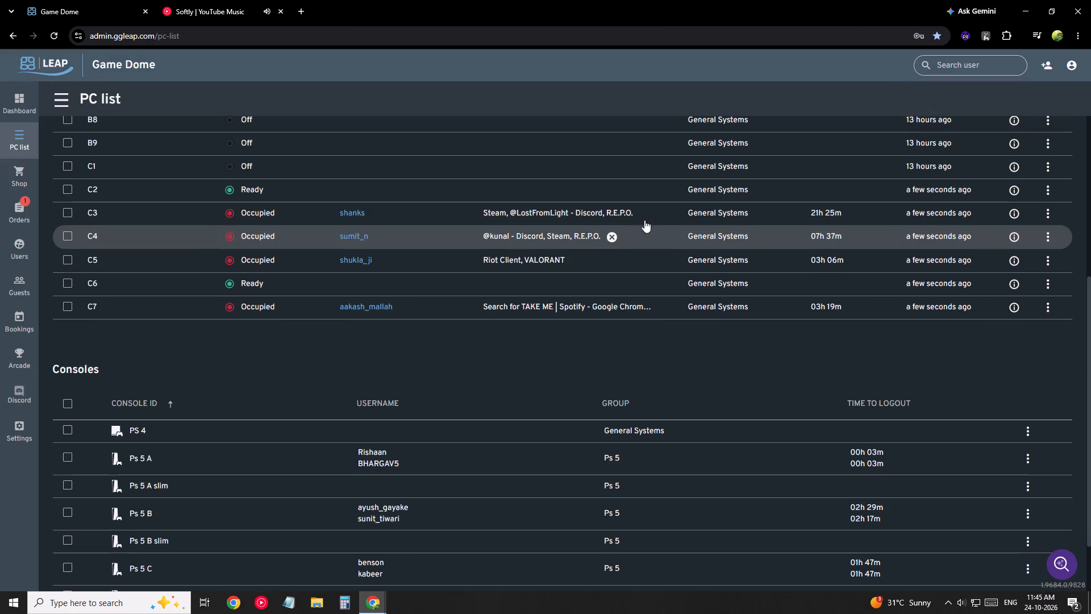
left_click(610, 240)
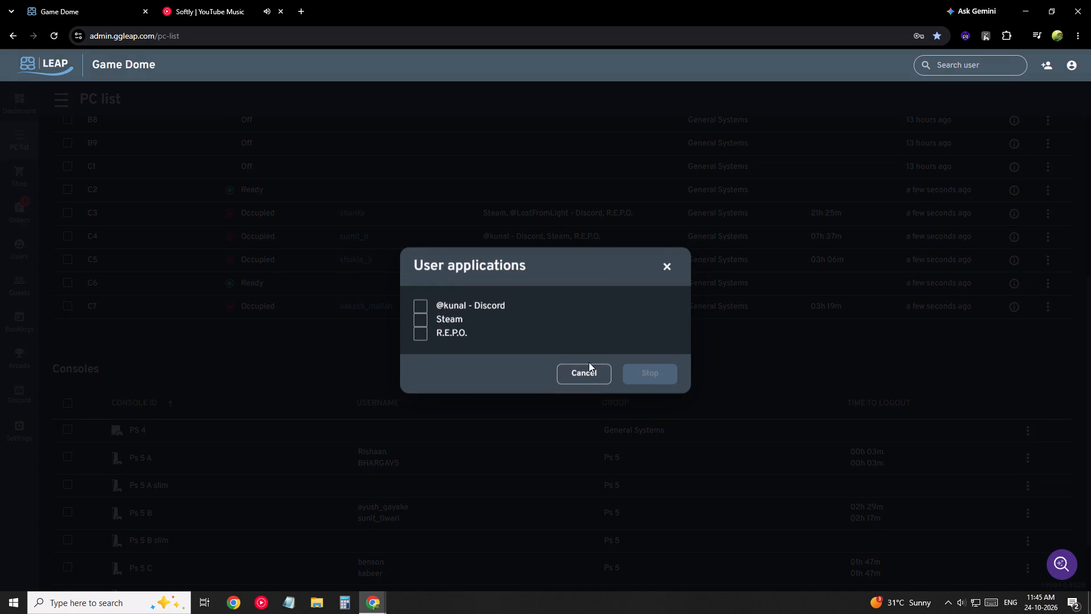
left_click(592, 370)
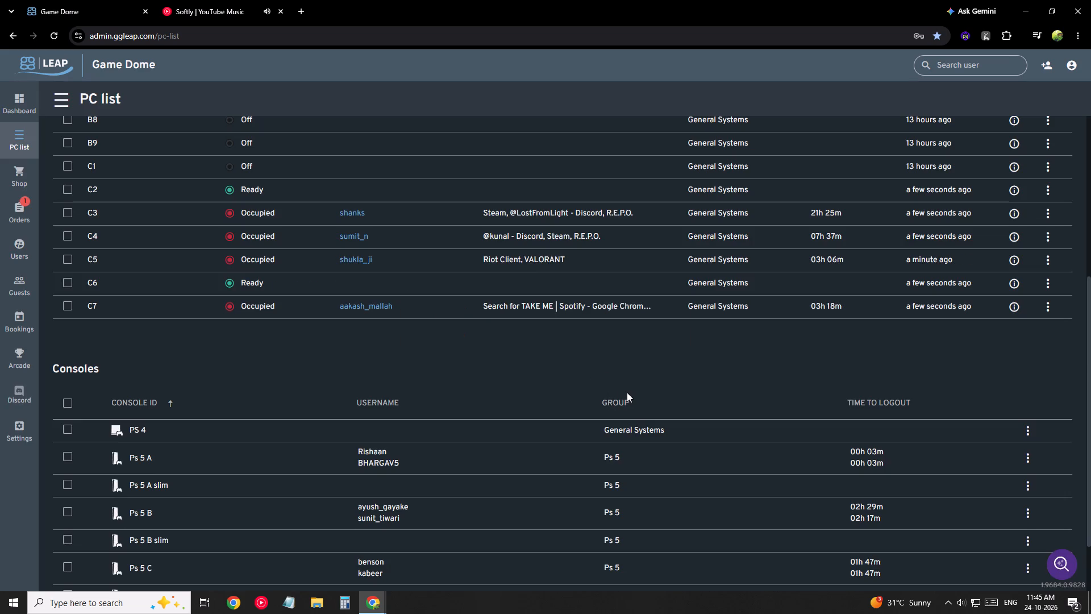
Switch to YouTube Music and pause Softly.
left_click(203, 0)
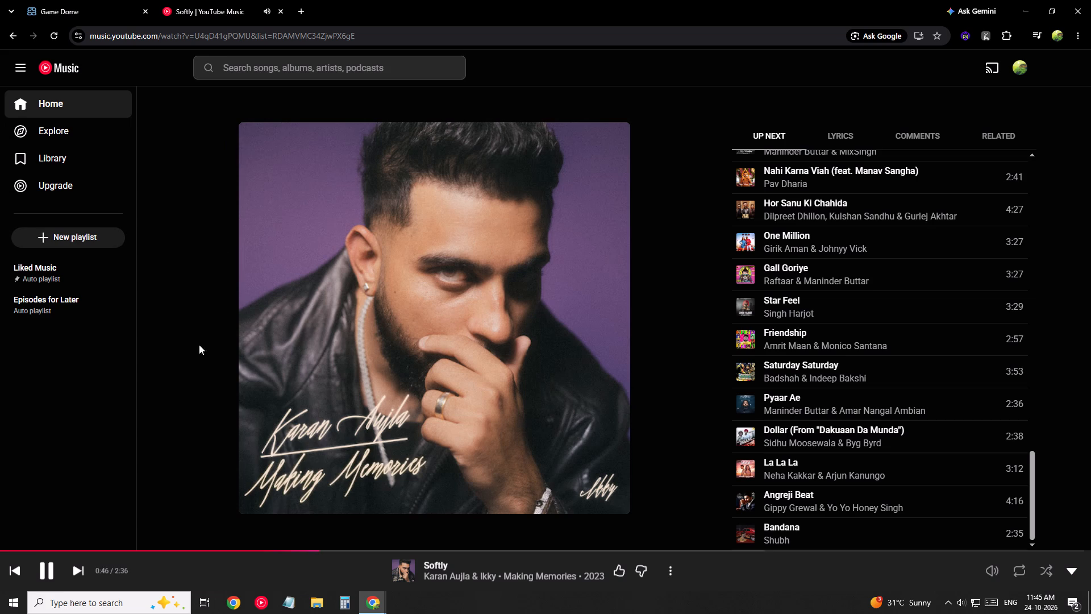
left_click(46, 580)
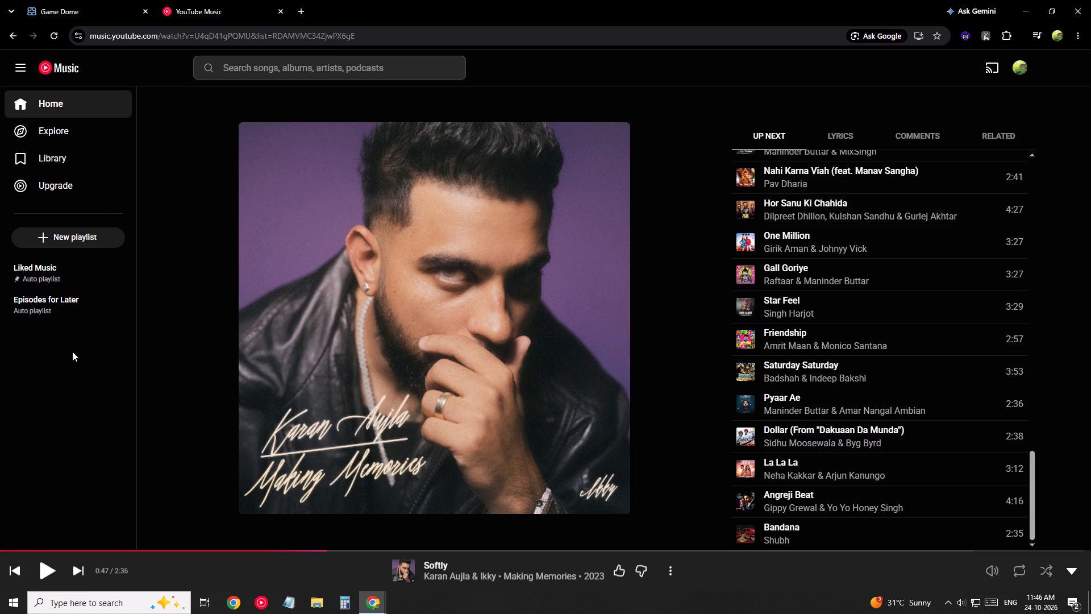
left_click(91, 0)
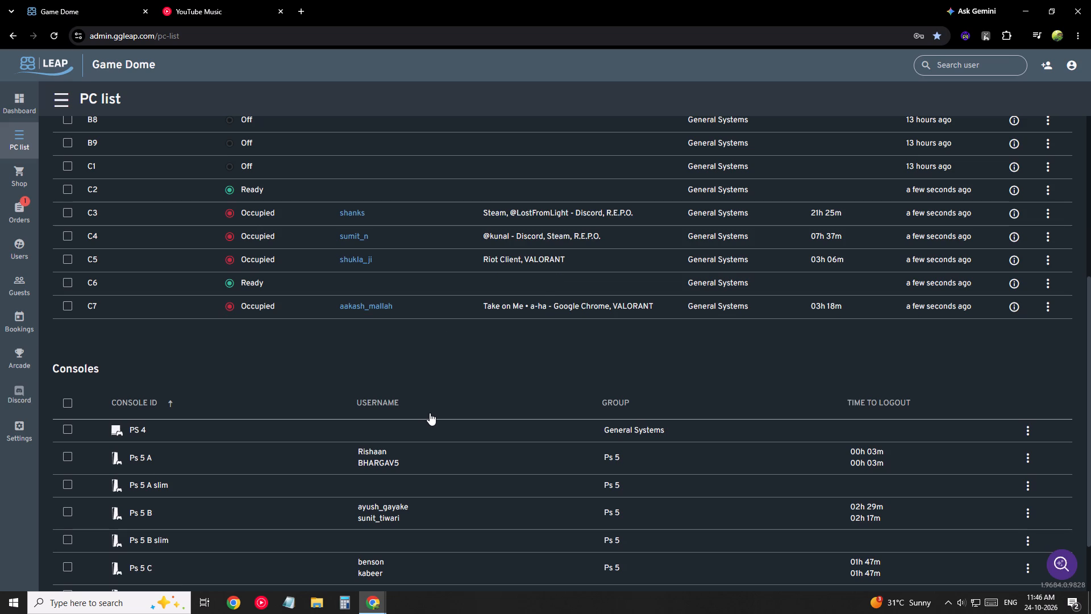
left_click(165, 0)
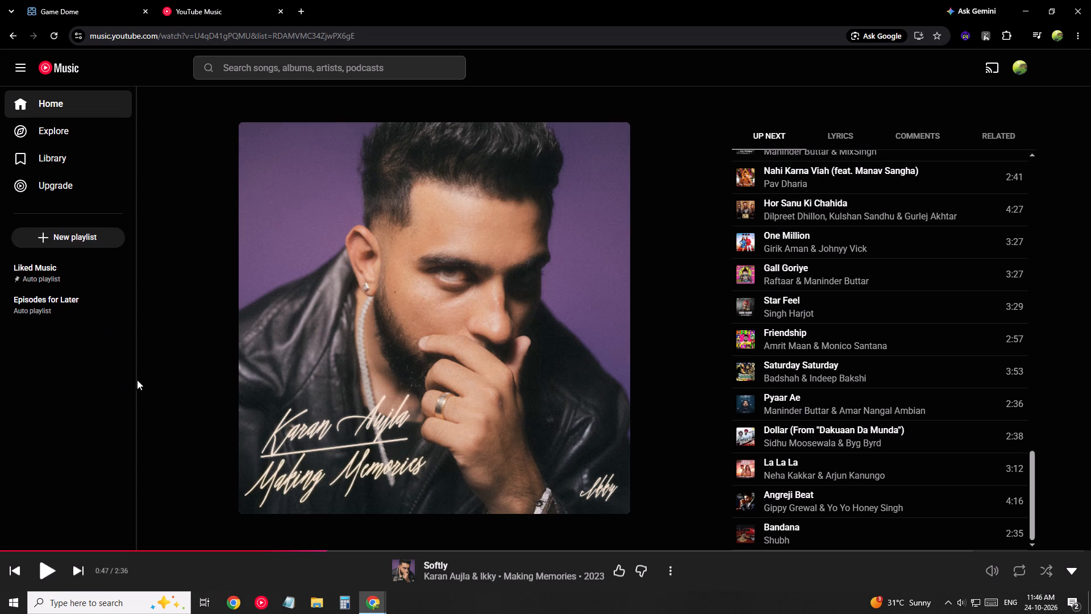
Move the playback position of Softly to near the middle of the song and resume playing it.
left_click(53, 558)
left_click_drag(65, 558, 89, 556)
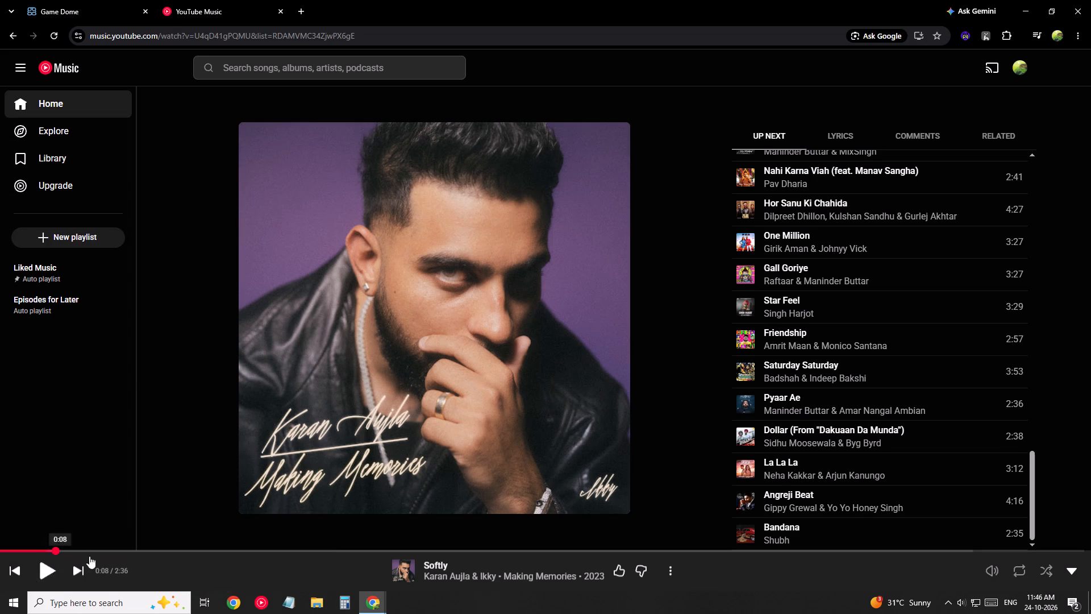
left_click_drag(89, 556, 501, 555)
left_click(34, 569)
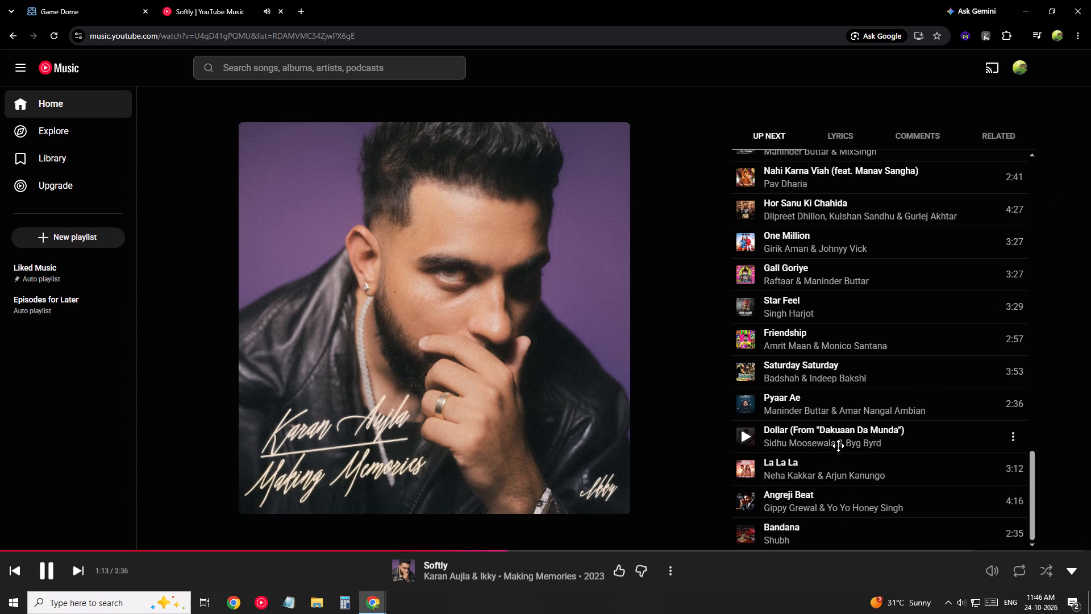
Play Angreji Beat by Gippy Grewal & Yo Yo Honey Singh from the Up Next queue.
scroll(844, 467, "down", 1)
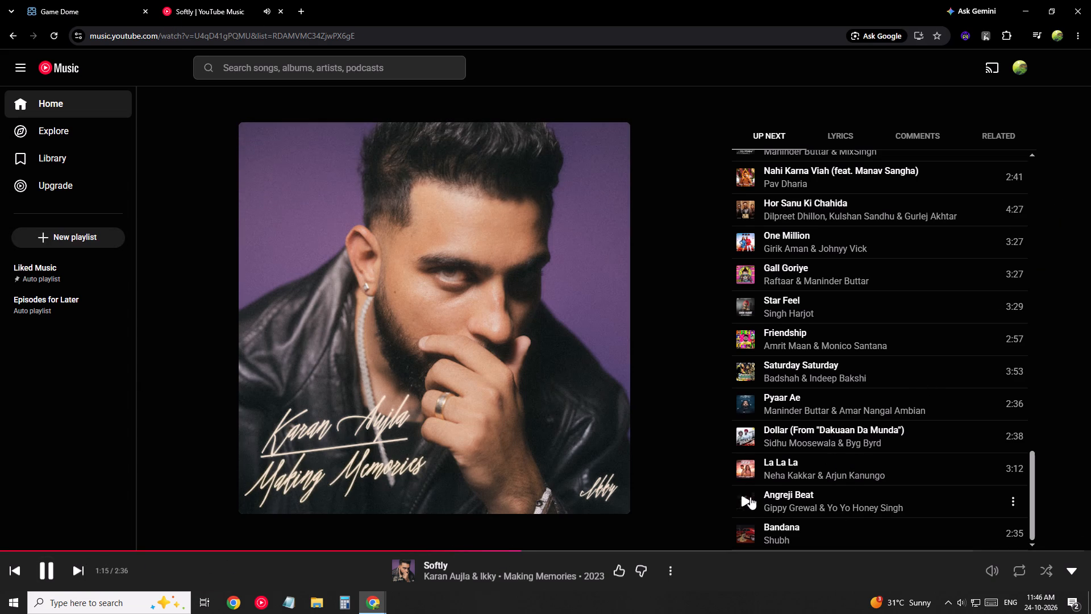
left_click(753, 502)
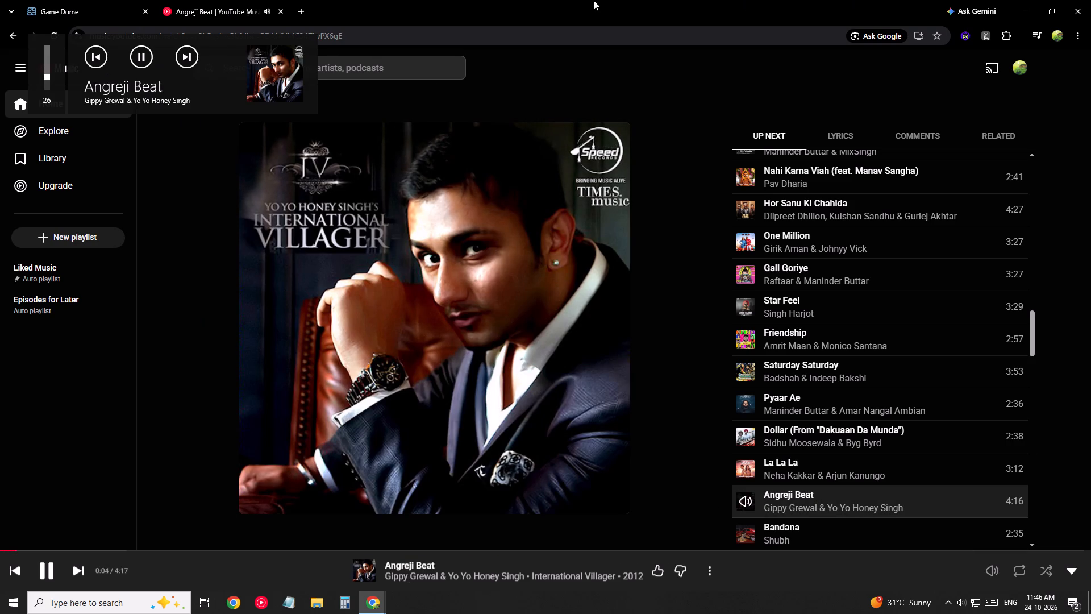
Switch to Game Dome, check the consoles' time to logout and view the available actions for Ps 5 A.
left_click(82, 0)
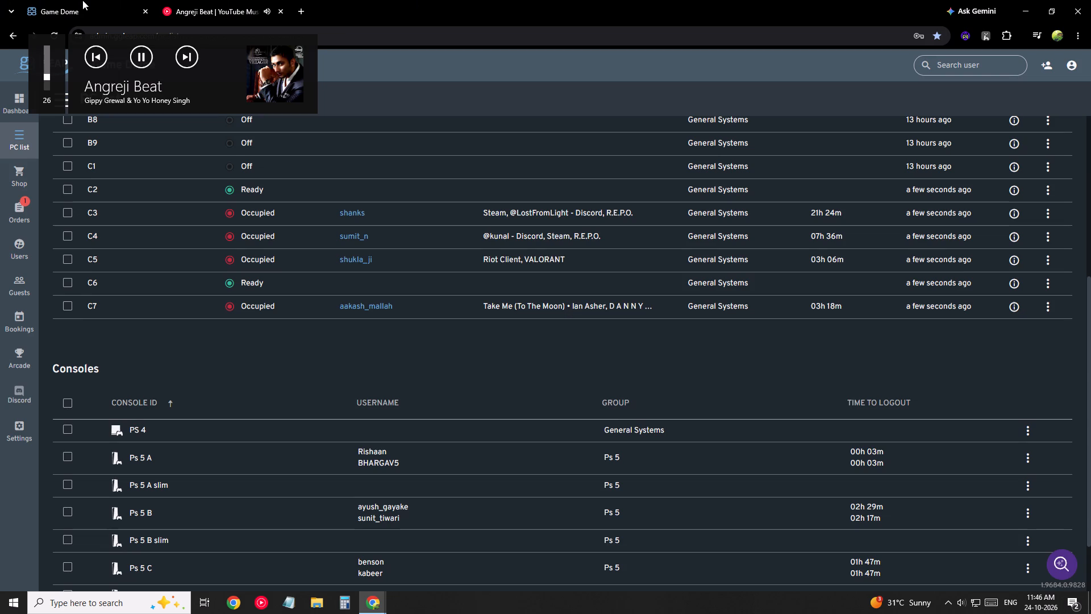
scroll(468, 447, "down", 4)
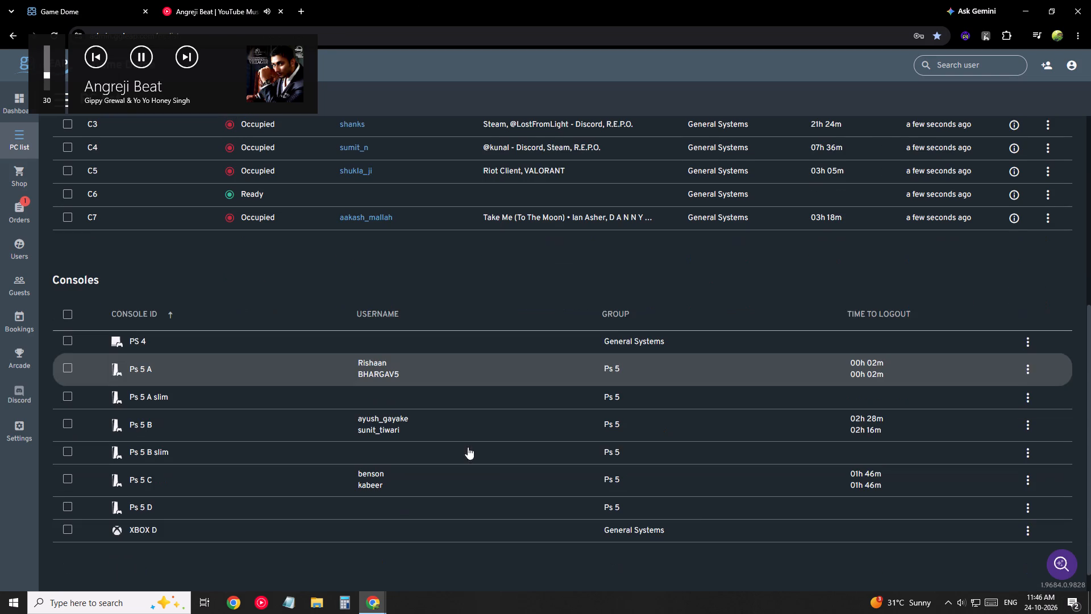
scroll(468, 447, "down", 2)
scroll(497, 481, "up", 1)
scroll(535, 513, "down", 1)
left_click(1031, 366)
left_click(457, 283)
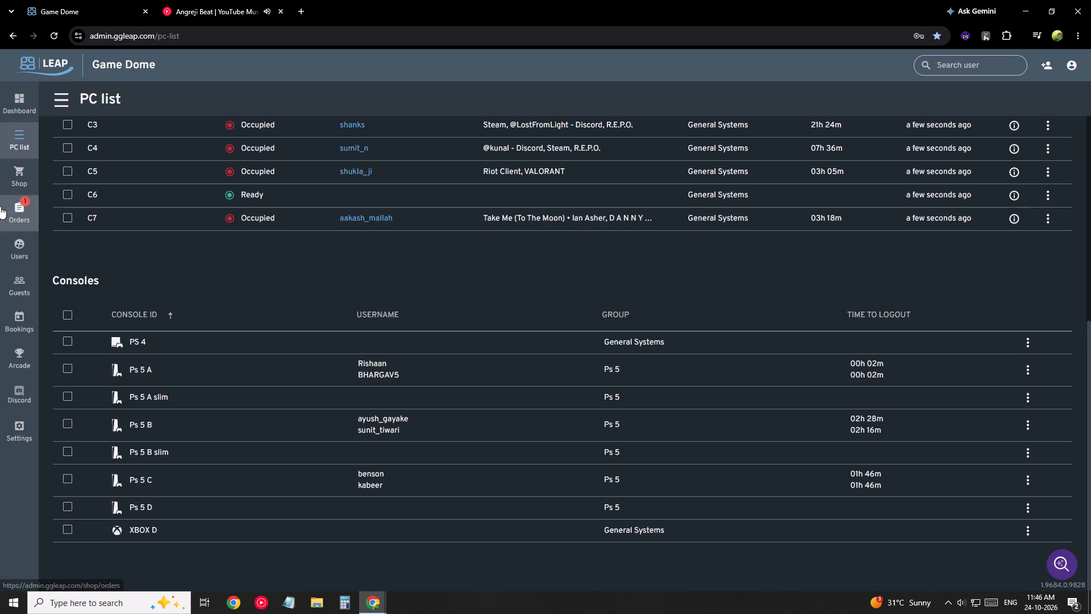
Open the order history and review the paid orders of 10/24/26.
left_click(0, 206)
left_click(280, 121)
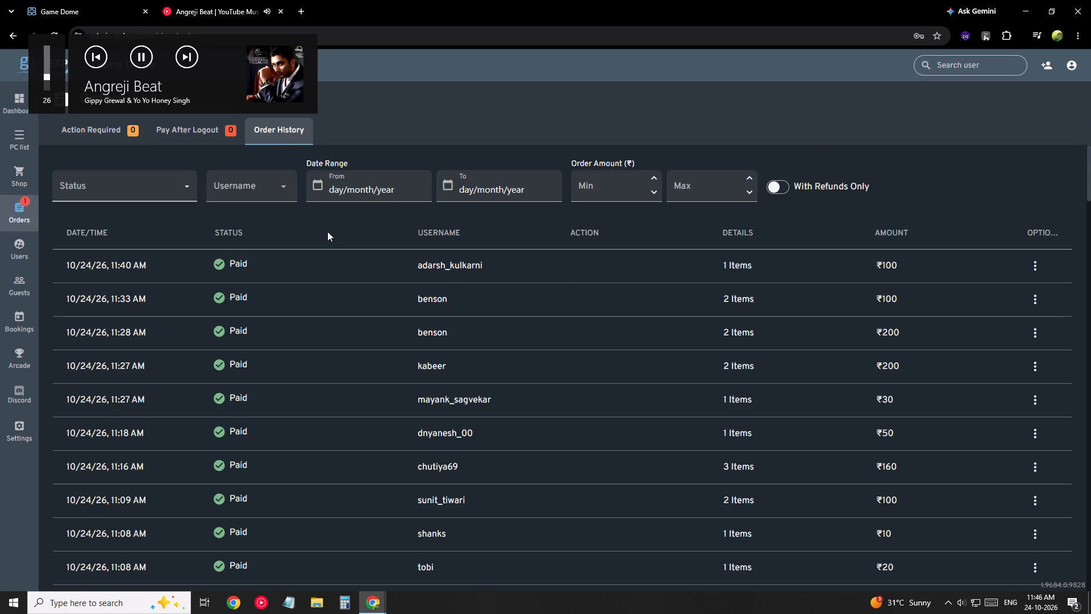
scroll(402, 410, "down", 2)
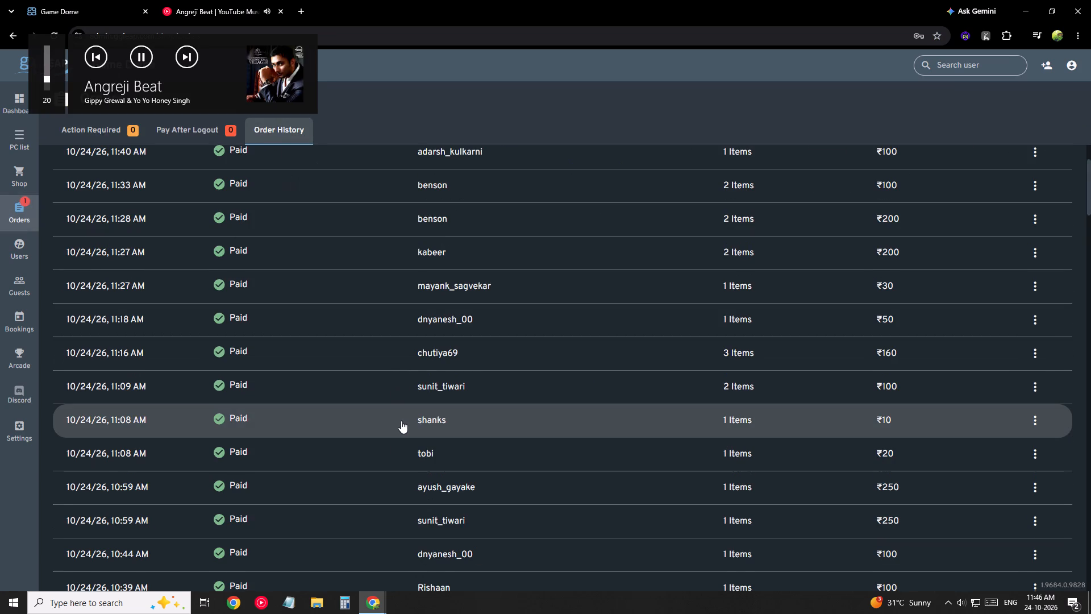
scroll(594, 488, "down", 3)
scroll(444, 468, "up", 1)
scroll(445, 464, "down", 1)
scroll(447, 460, "up", 1)
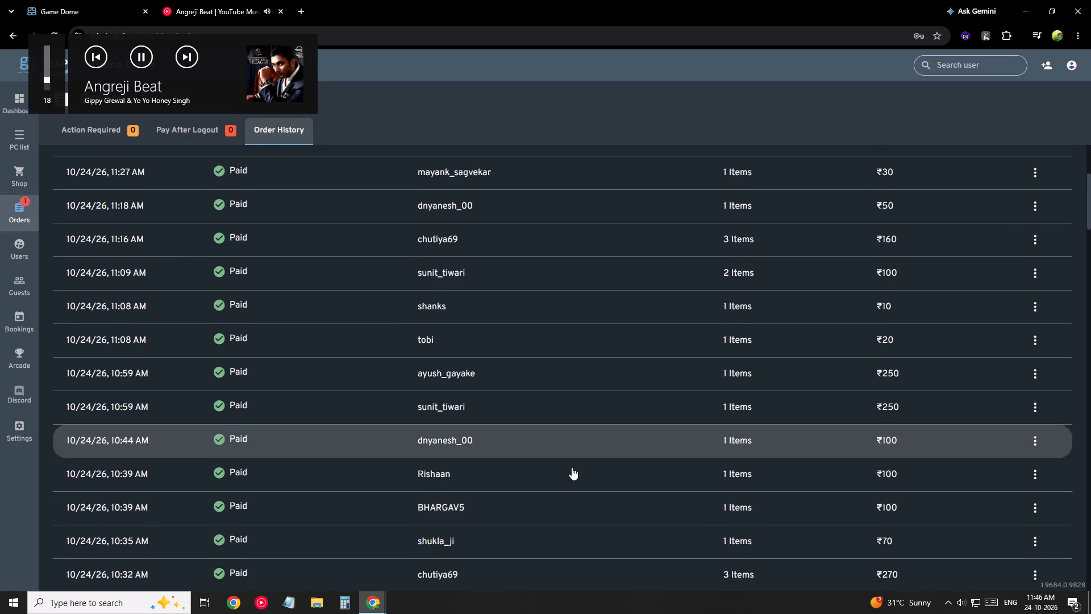
scroll(540, 580, "down", 3)
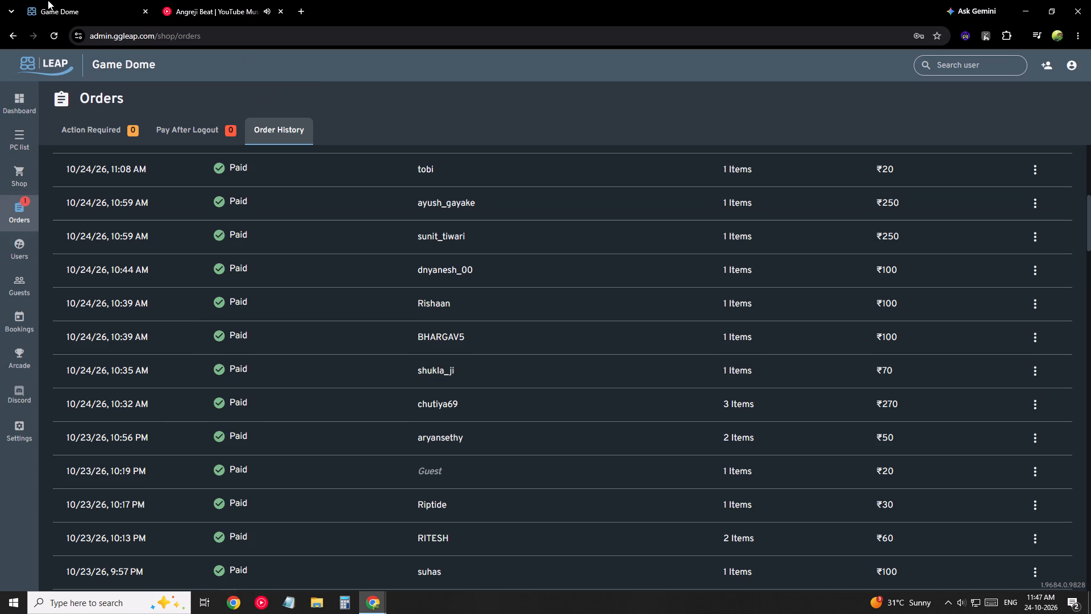
Return to the PC list and check the status of the PCs and the consoles.
left_click(8, 138)
scroll(674, 316, "down", 3)
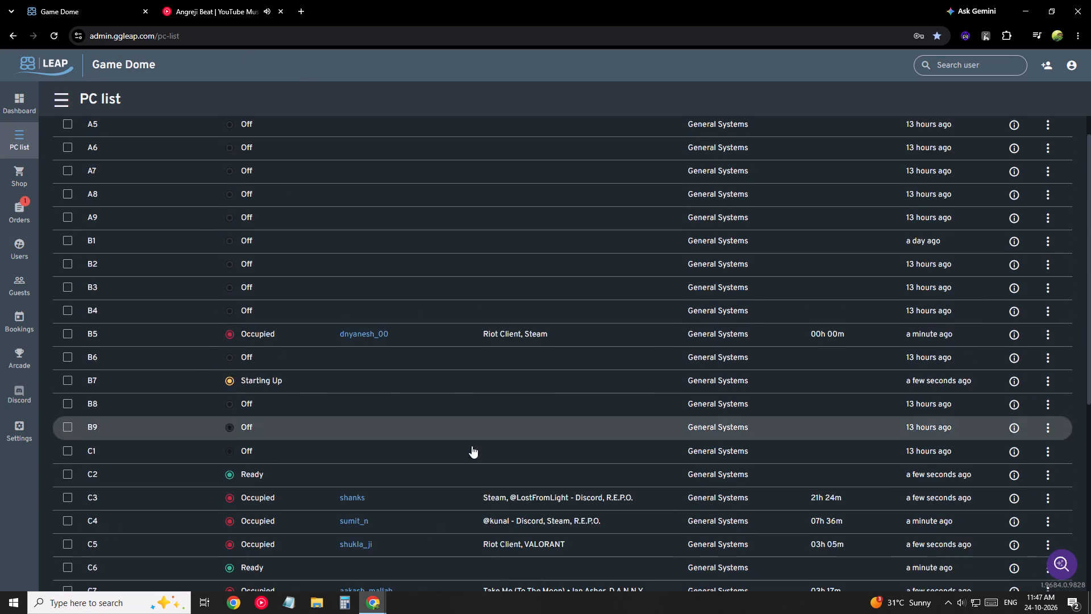
scroll(472, 446, "down", 4)
scroll(357, 474, "up", 1)
scroll(346, 500, "down", 2)
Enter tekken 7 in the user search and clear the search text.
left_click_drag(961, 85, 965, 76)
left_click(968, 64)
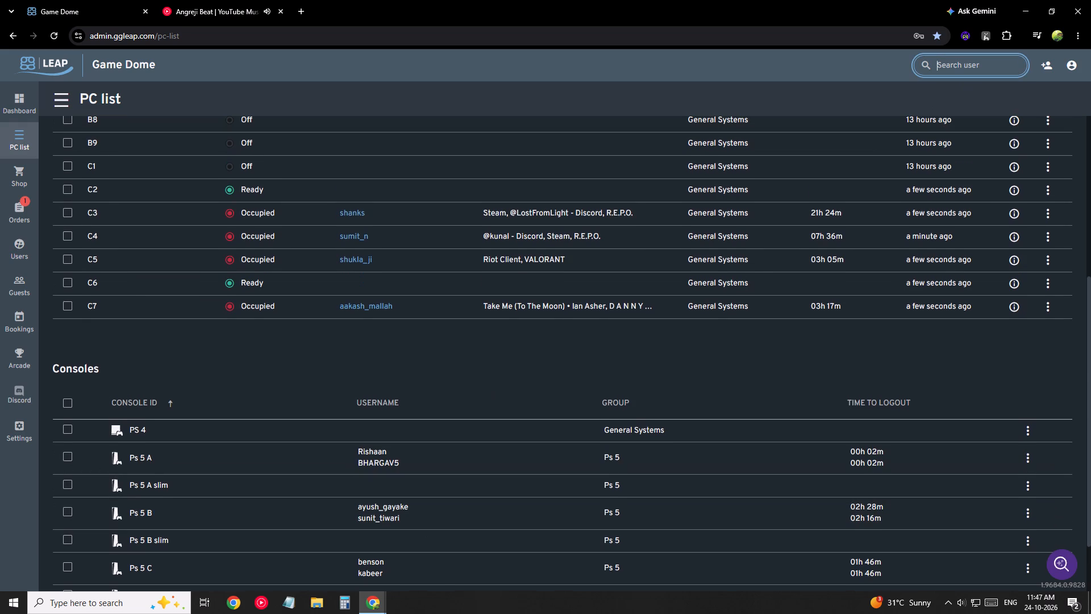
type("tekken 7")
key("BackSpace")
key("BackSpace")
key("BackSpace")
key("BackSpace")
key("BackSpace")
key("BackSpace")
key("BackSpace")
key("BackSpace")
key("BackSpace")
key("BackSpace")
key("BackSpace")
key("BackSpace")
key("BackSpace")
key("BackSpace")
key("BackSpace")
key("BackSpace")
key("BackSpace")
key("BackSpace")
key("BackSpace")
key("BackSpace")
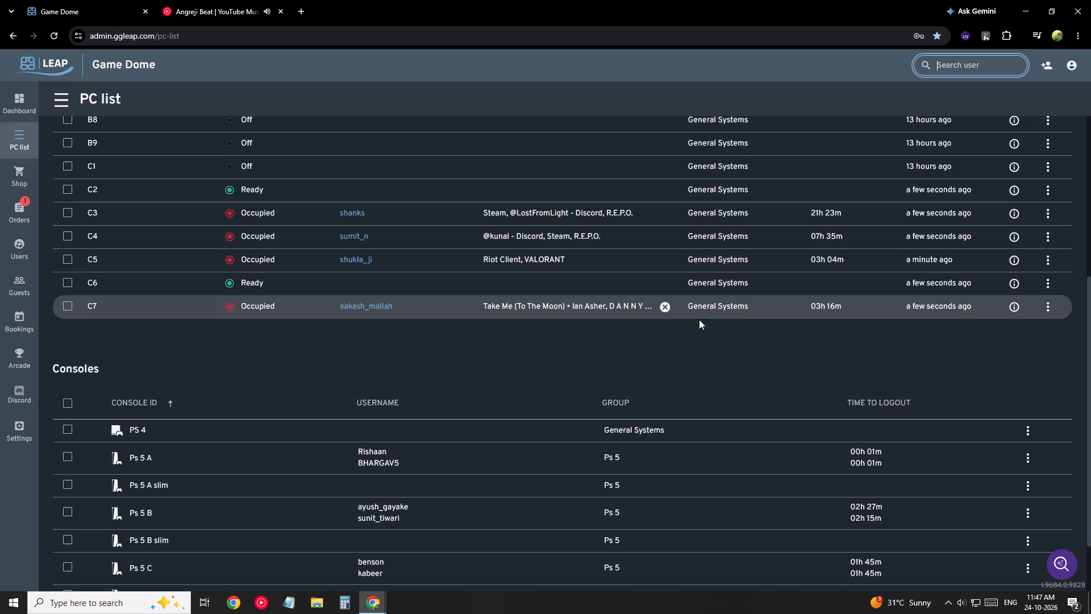
Close the Take Me (To The Moon) music application running on PC C7.
left_click(663, 308)
left_click(614, 316)
left_click(655, 378)
left_click(653, 372)
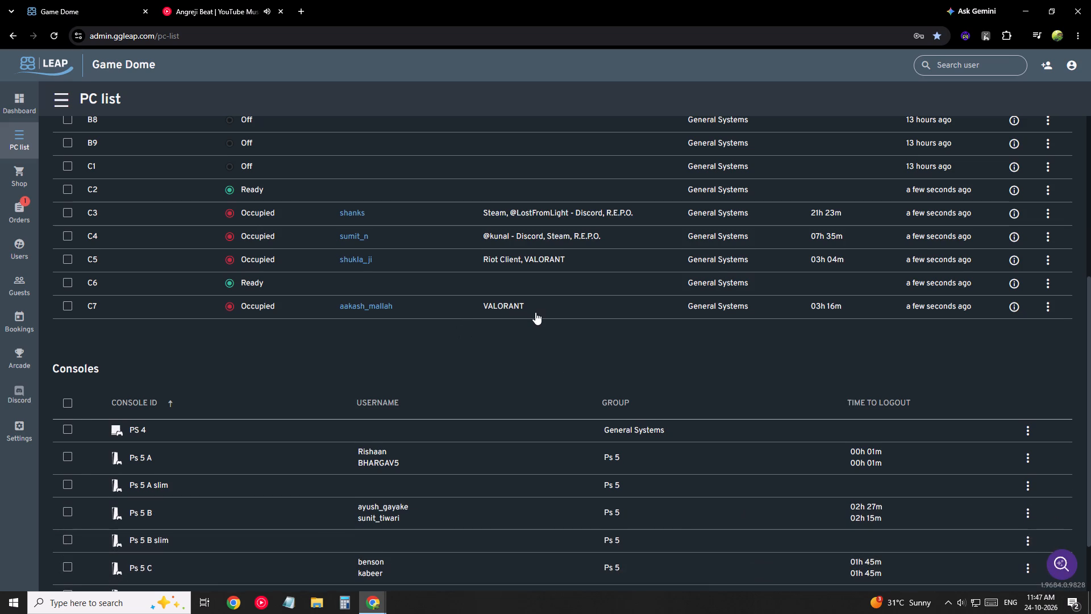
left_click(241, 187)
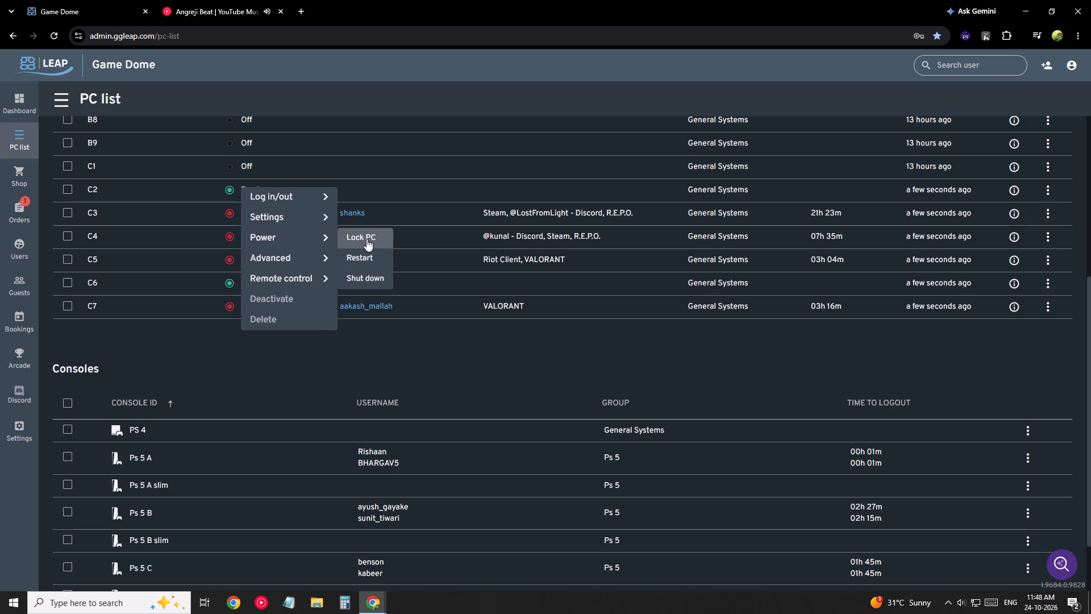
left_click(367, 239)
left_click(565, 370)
Examine the PCs' statuses and running applications and the consoles' time to logout.
scroll(306, 472, "up", 3)
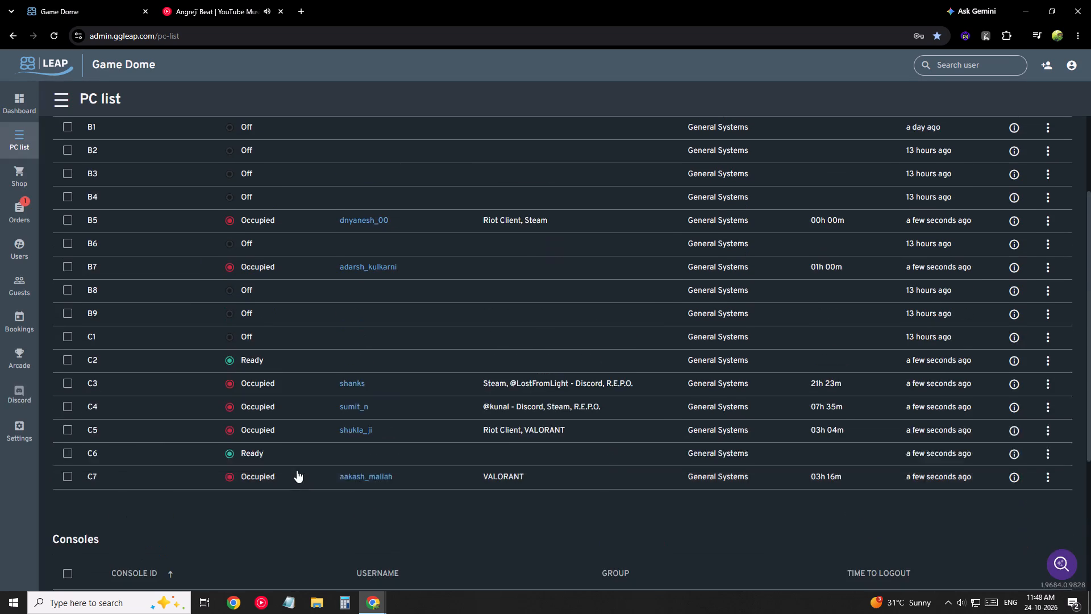
scroll(263, 429, "up", 2)
scroll(429, 355, "up", 2)
scroll(442, 349, "down", 1)
scroll(319, 338, "up", 2)
scroll(315, 335, "down", 9)
scroll(330, 468, "up", 1)
scroll(328, 471, "down", 1)
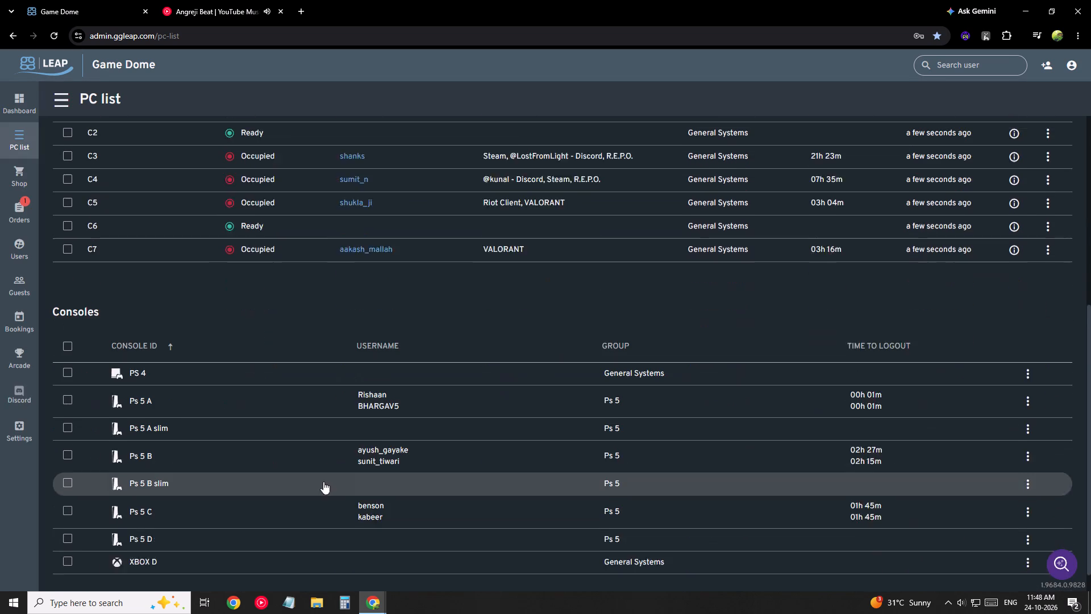
scroll(323, 482, "up", 1)
scroll(323, 482, "down", 3)
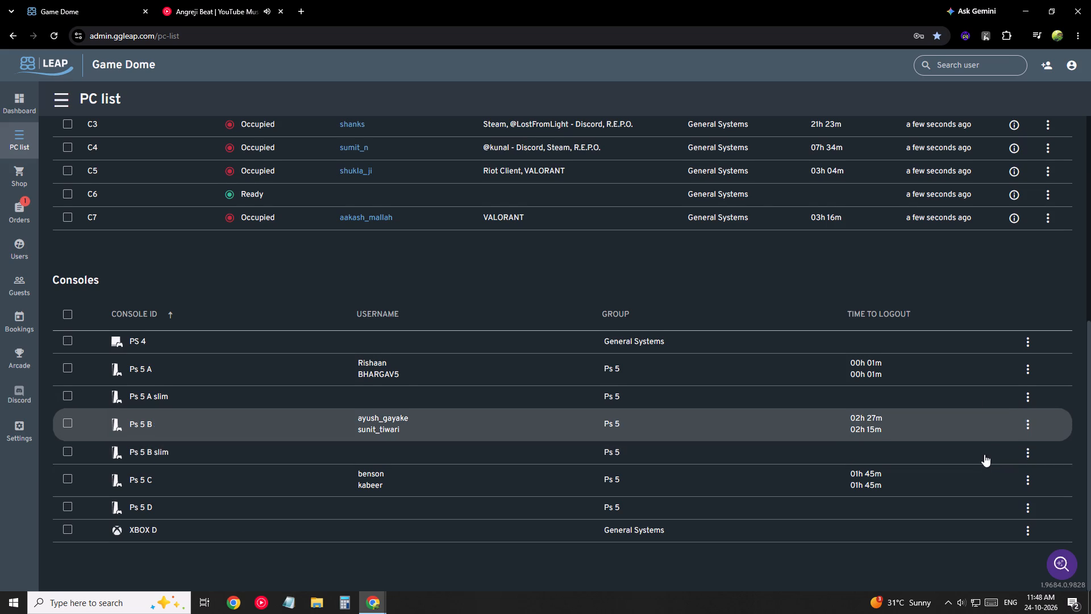
Lock PC C2 with the message MAINTAINECE.
scroll(257, 230, "up", 2)
left_click(250, 208)
left_click(253, 217)
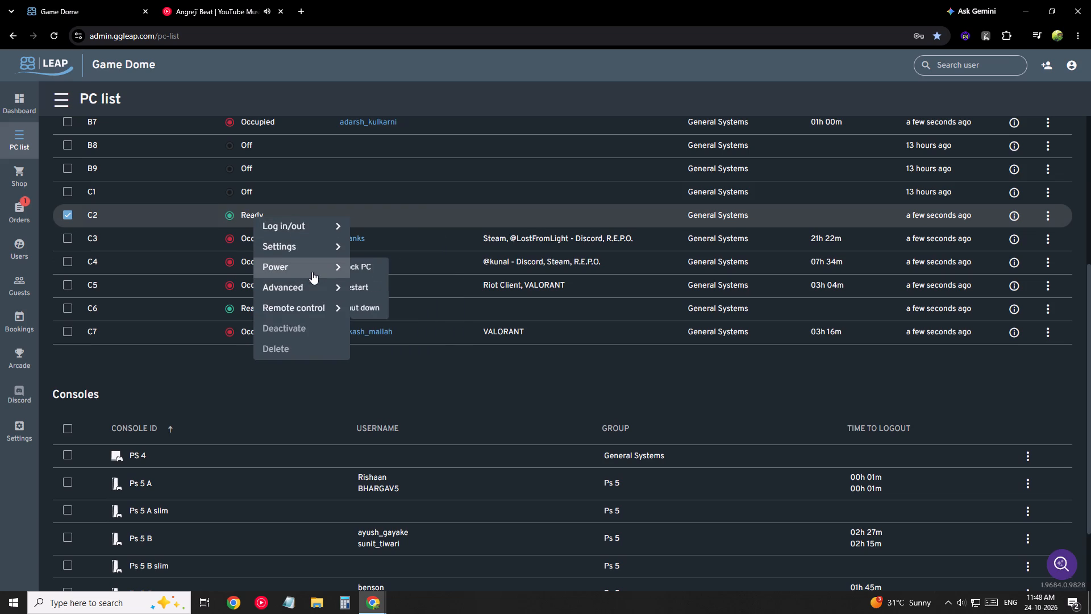
left_click(388, 268)
left_click(571, 329)
type("MAINT")
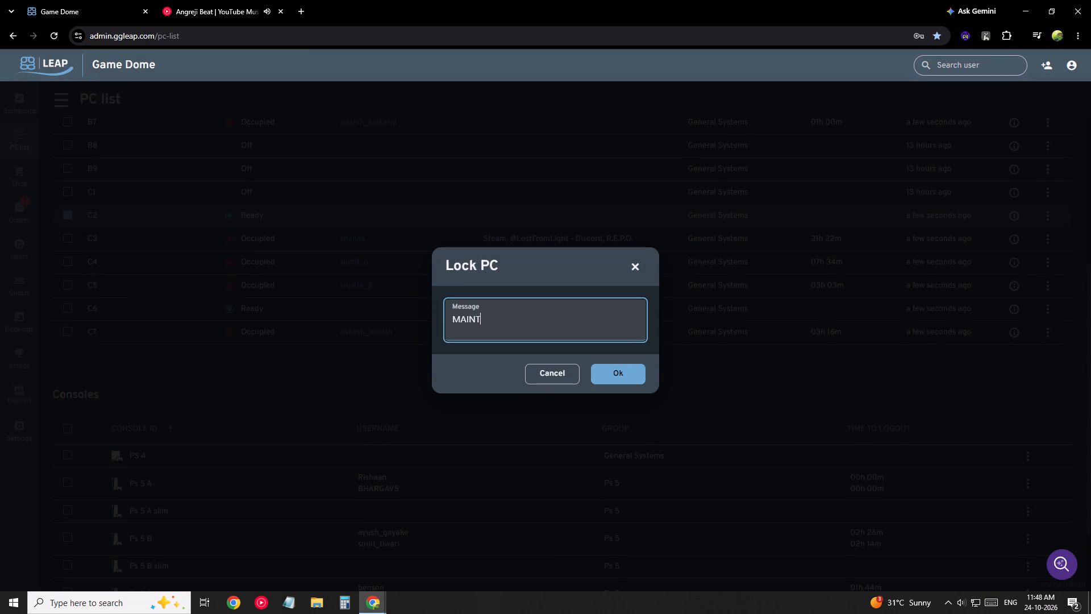
type("AIN")
type("ECE")
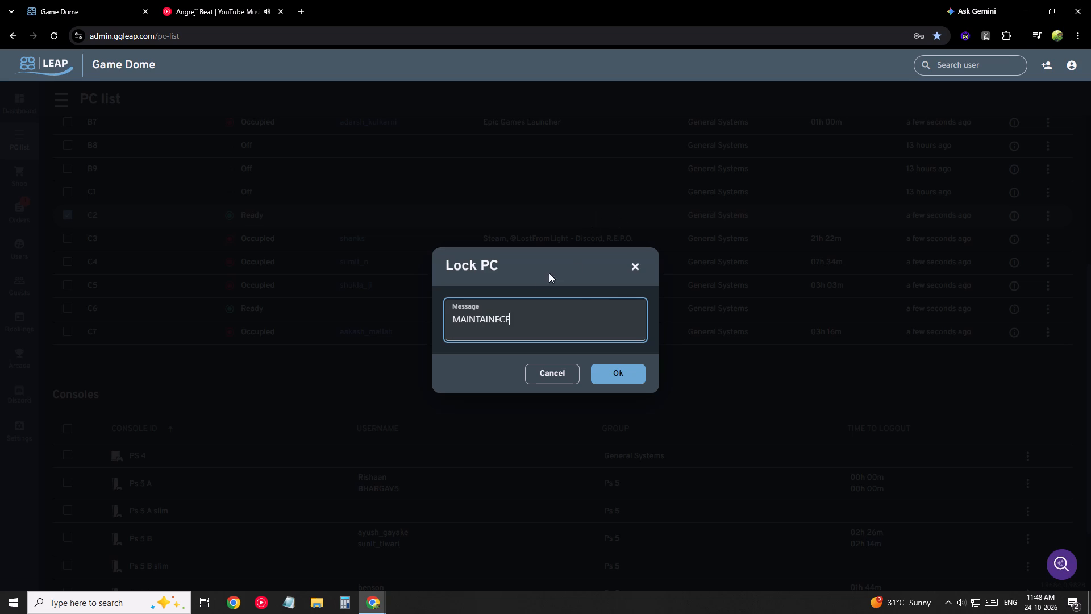
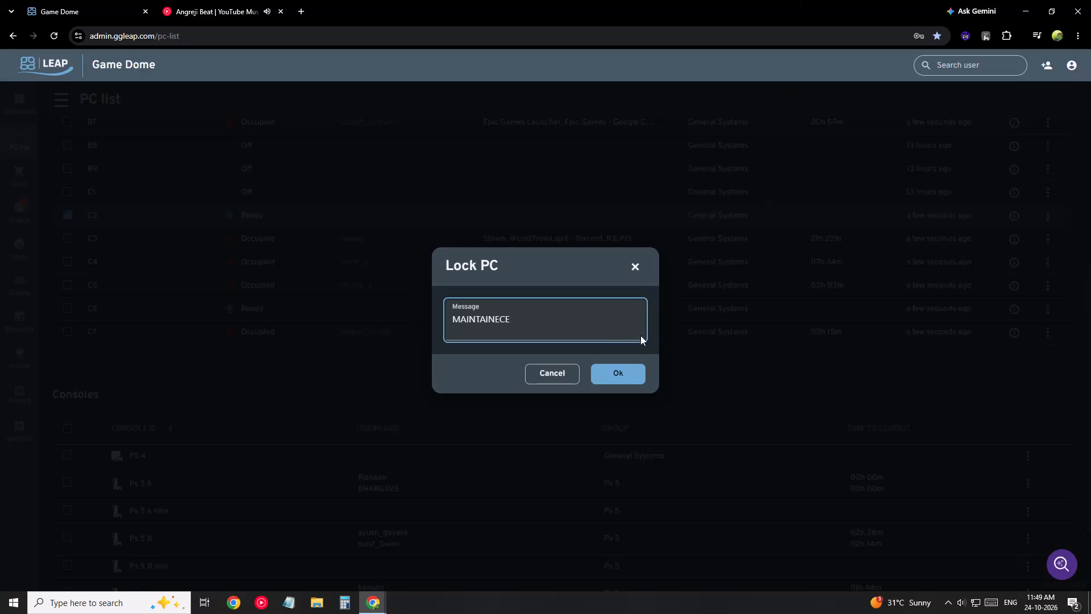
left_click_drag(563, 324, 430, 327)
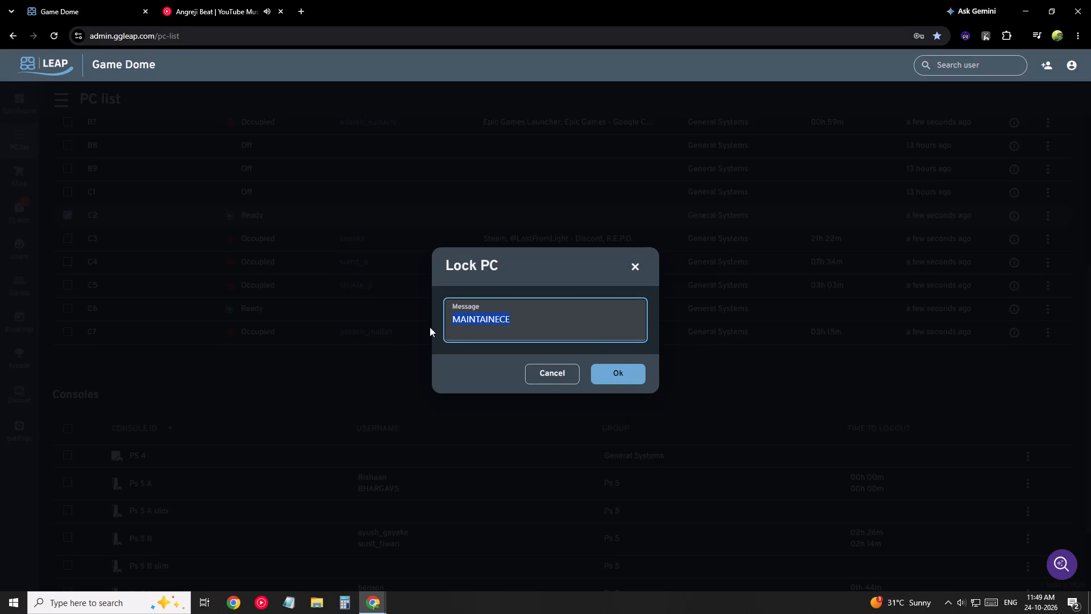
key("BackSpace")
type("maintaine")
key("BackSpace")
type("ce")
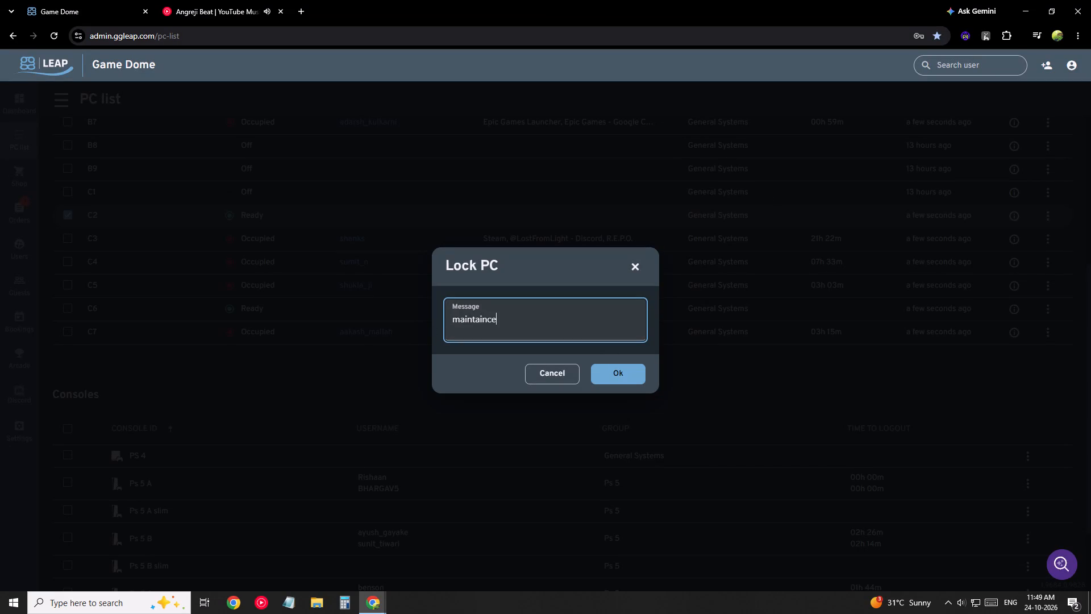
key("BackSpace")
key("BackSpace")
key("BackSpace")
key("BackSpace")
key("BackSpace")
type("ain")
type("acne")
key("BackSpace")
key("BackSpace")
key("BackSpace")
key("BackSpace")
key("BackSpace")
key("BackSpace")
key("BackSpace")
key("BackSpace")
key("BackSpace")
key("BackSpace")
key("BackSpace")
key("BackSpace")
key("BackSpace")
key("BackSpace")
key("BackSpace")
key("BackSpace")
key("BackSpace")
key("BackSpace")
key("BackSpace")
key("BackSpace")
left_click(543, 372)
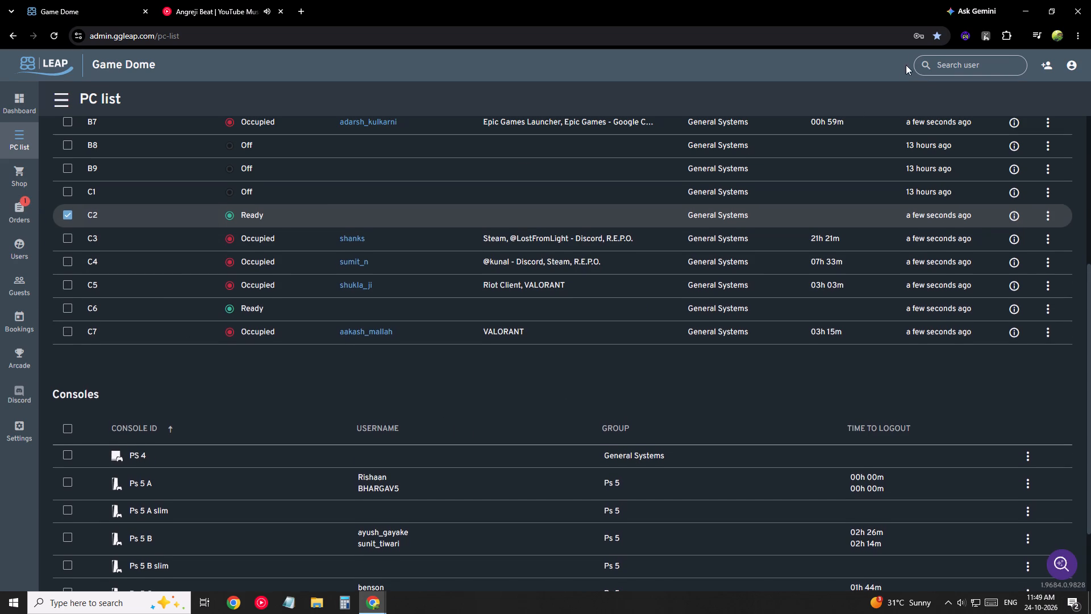
Find user max through the user search and open the full shop for that account.
left_click(956, 59)
type("mans")
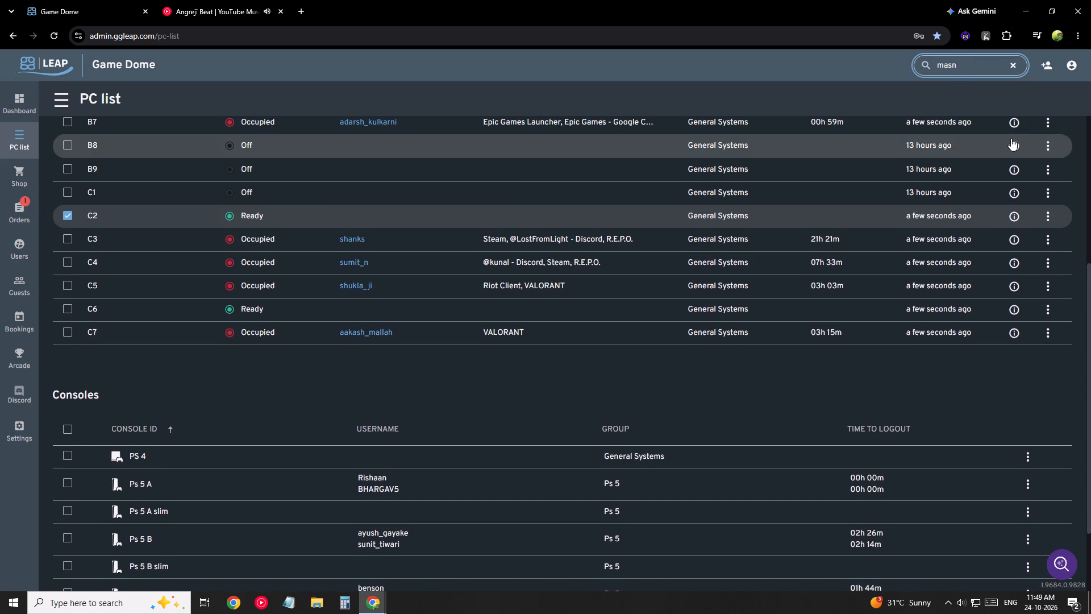
key("equal")
key("BackSpace")
key("BackSpace")
key("BackSpace")
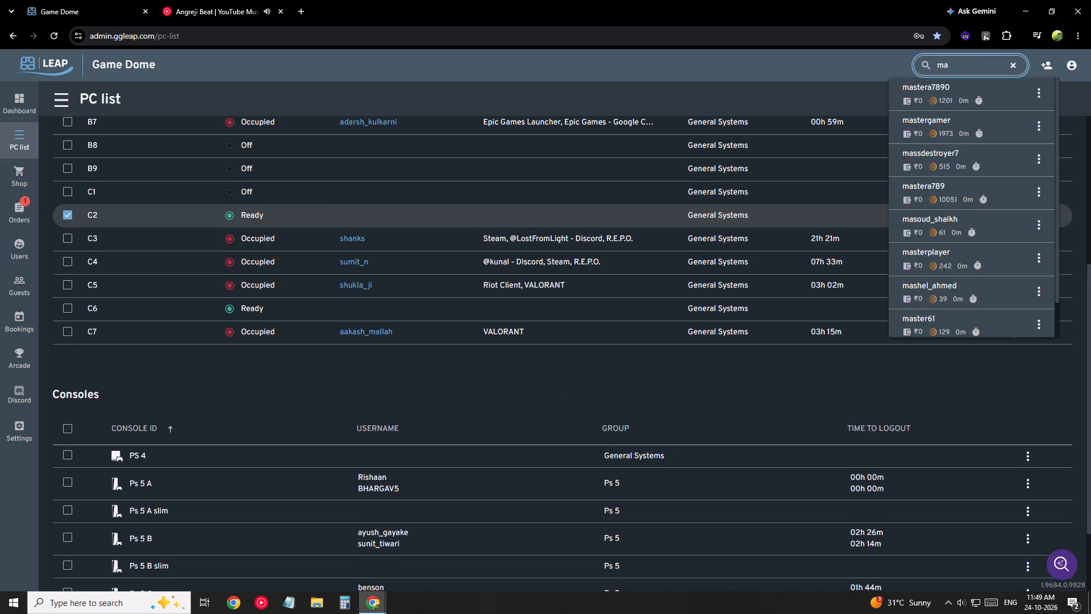
key("x")
left_click(1034, 87)
left_click(1044, 90)
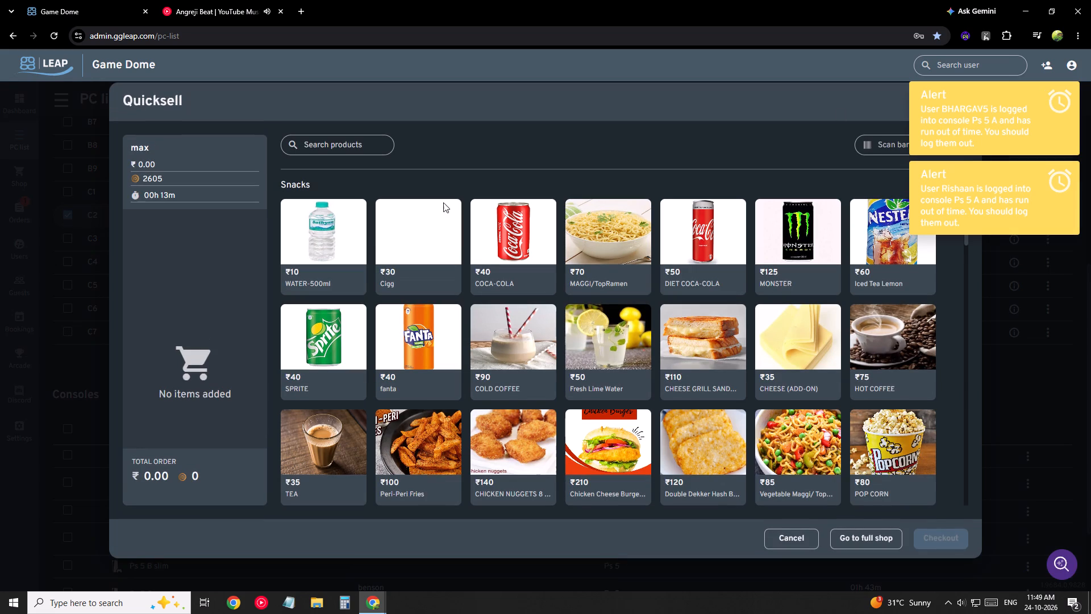
left_click(864, 526)
left_click(865, 539)
Sell max one 1 hr Ps5 Console rental for ₹100, charged to credit card.
left_click(363, 179)
left_click(367, 202)
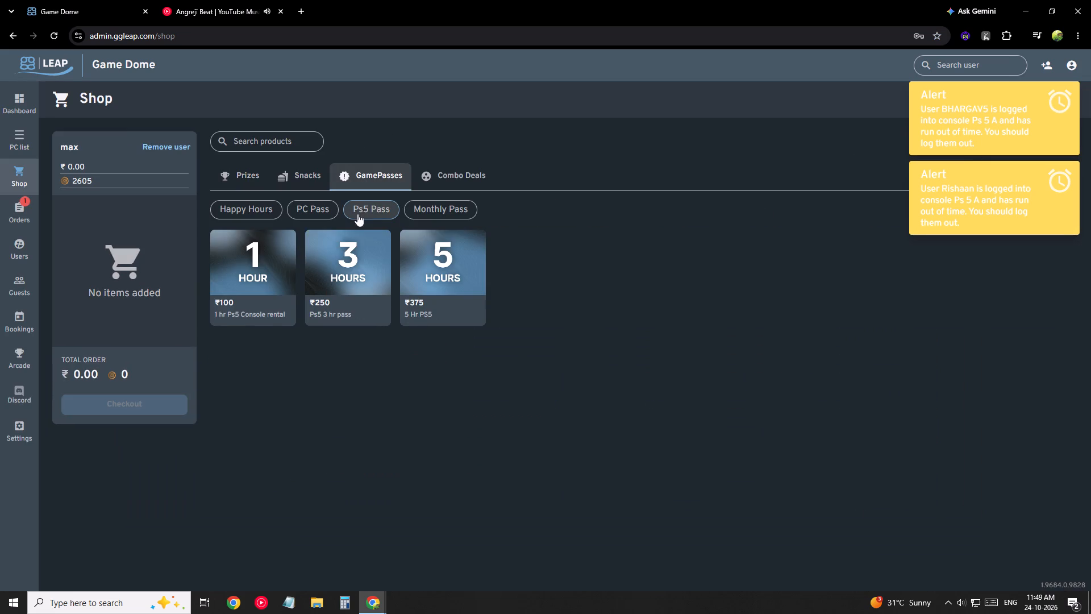
left_click(236, 273)
left_click(149, 411)
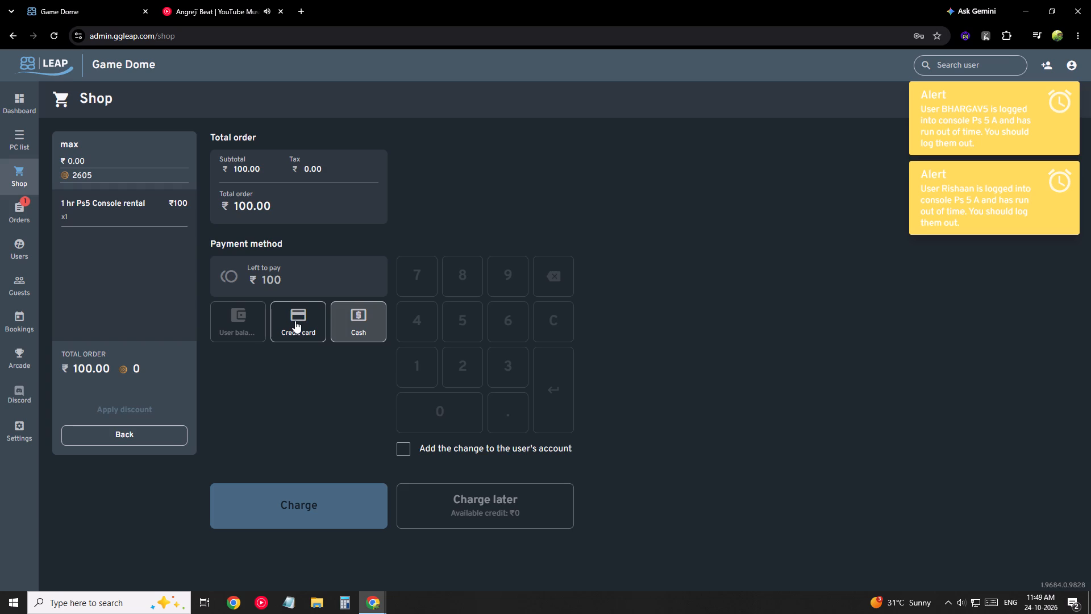
left_click(298, 321)
left_click(319, 510)
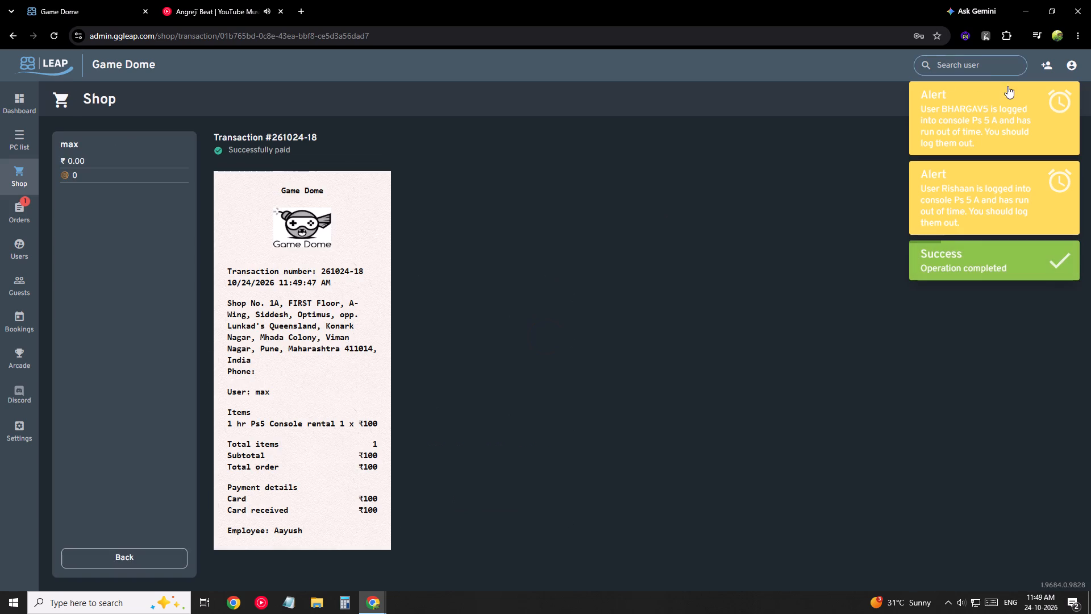
Dismiss the two out-of-time alerts for console Ps 5 A.
left_click(988, 138)
left_click(981, 203)
Return to the PC list and log user max in to the XBOX D console.
left_click(30, 138)
scroll(637, 368, "down", 6)
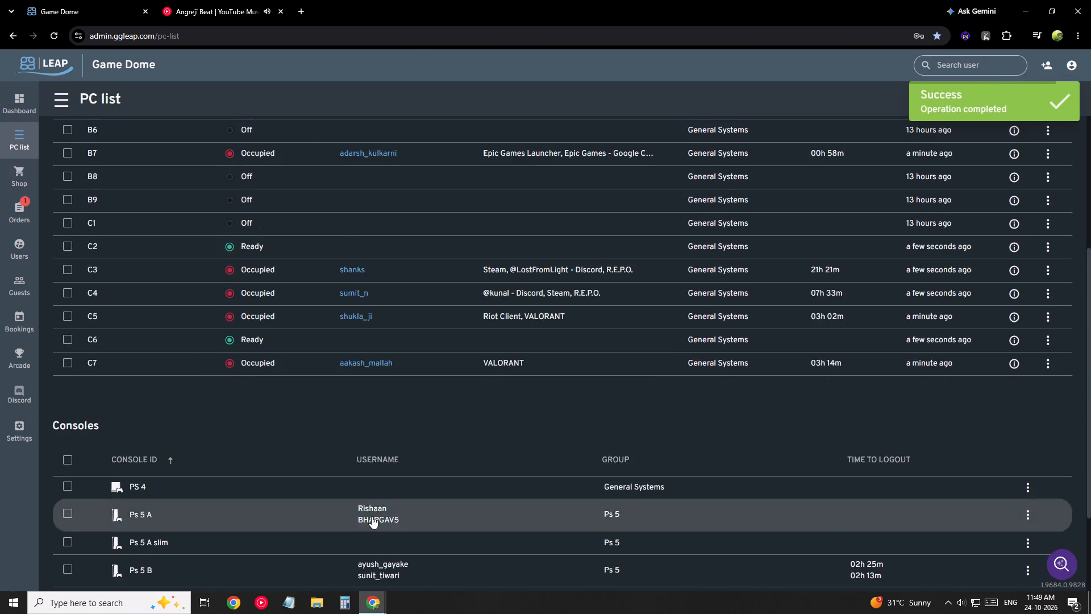
scroll(372, 516, "down", 3)
left_click(385, 395)
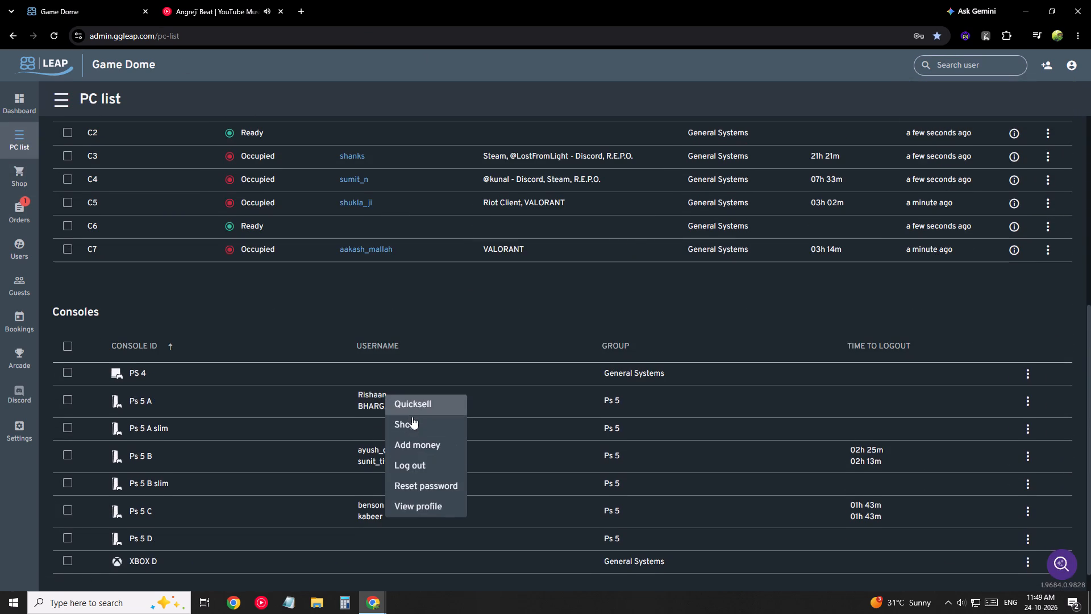
left_click(577, 316)
scroll(432, 438, "down", 3)
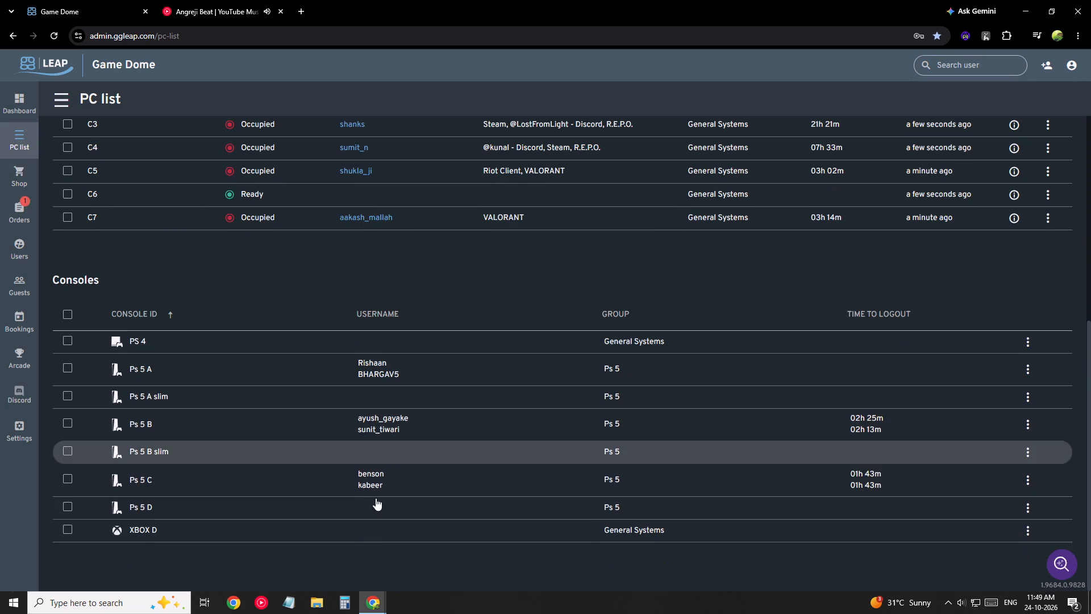
left_click(1027, 532)
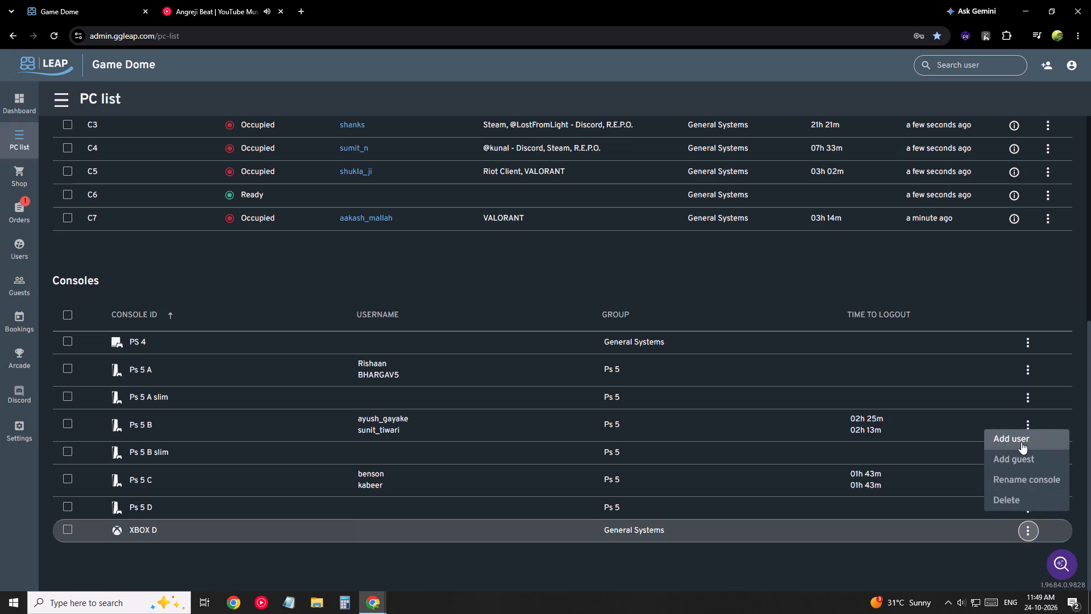
left_click(1021, 442)
key("m")
key("a")
key("x")
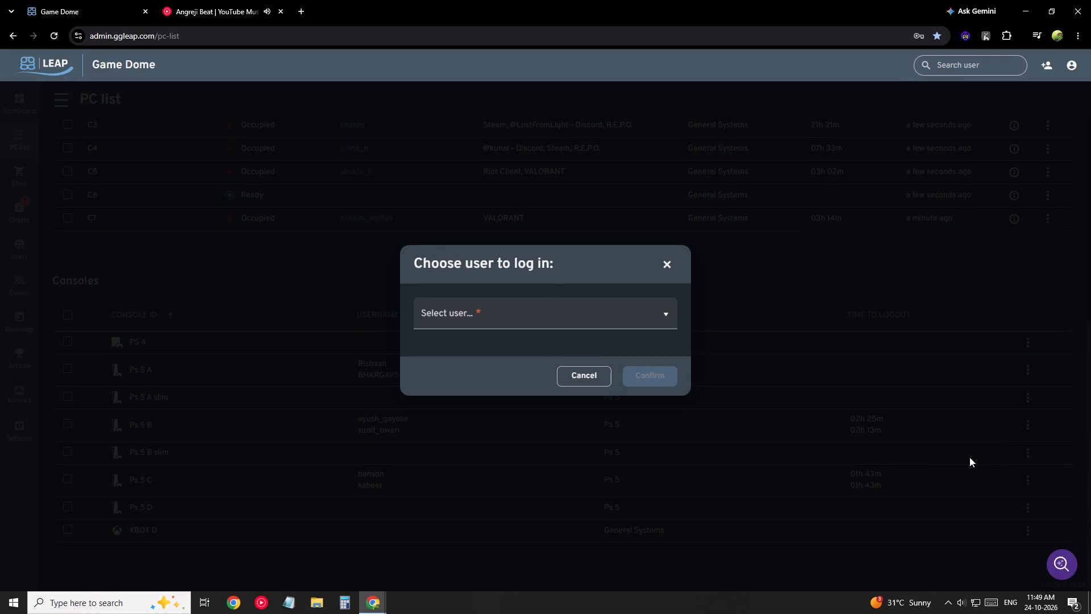
left_click(556, 306)
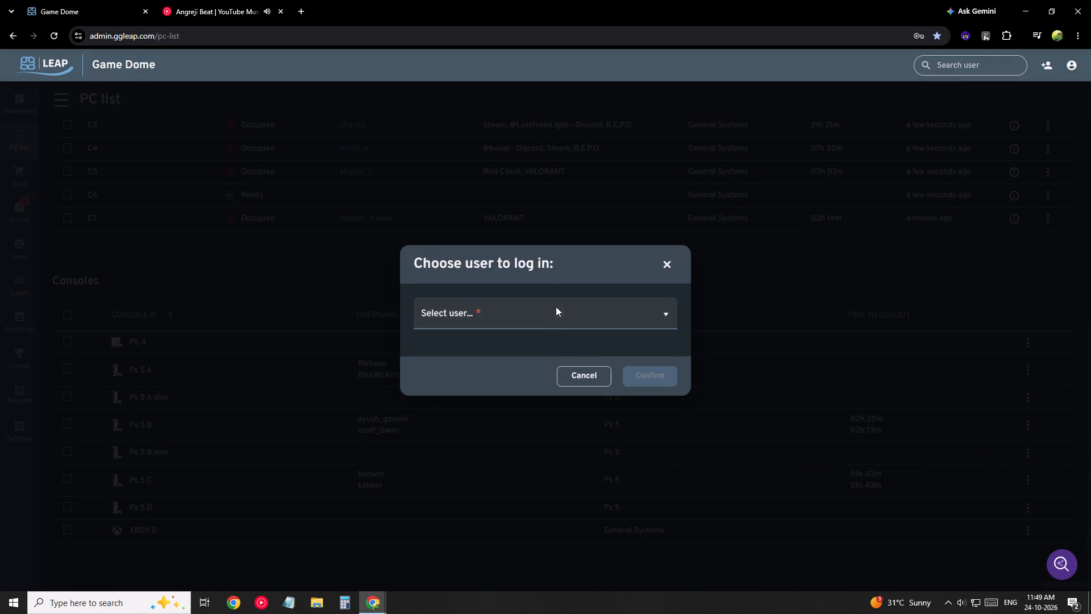
left_click(564, 316)
type("ms")
key("BackSpace")
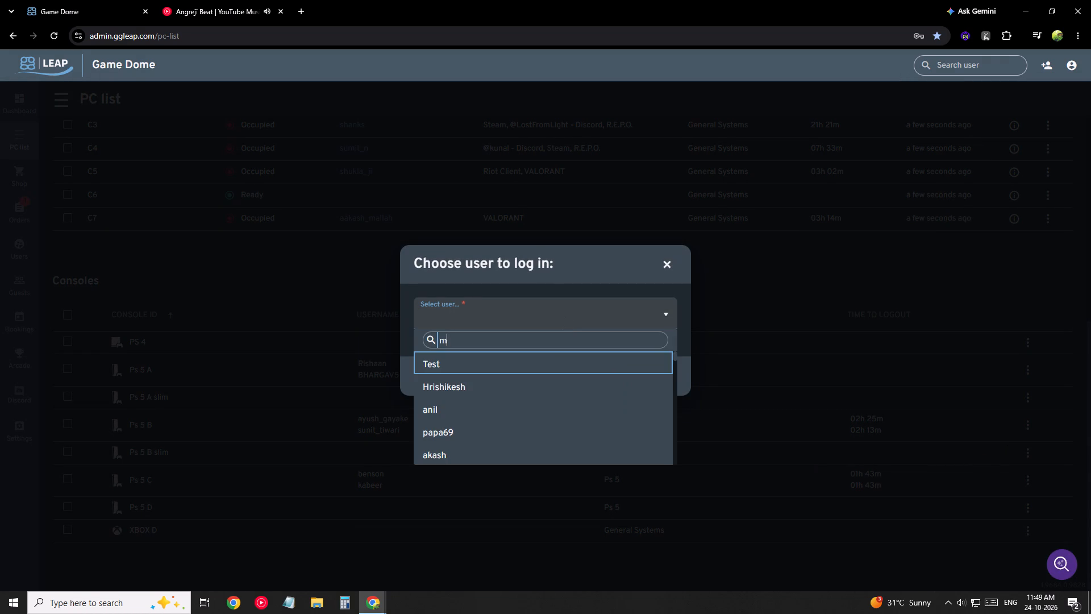
type("ax")
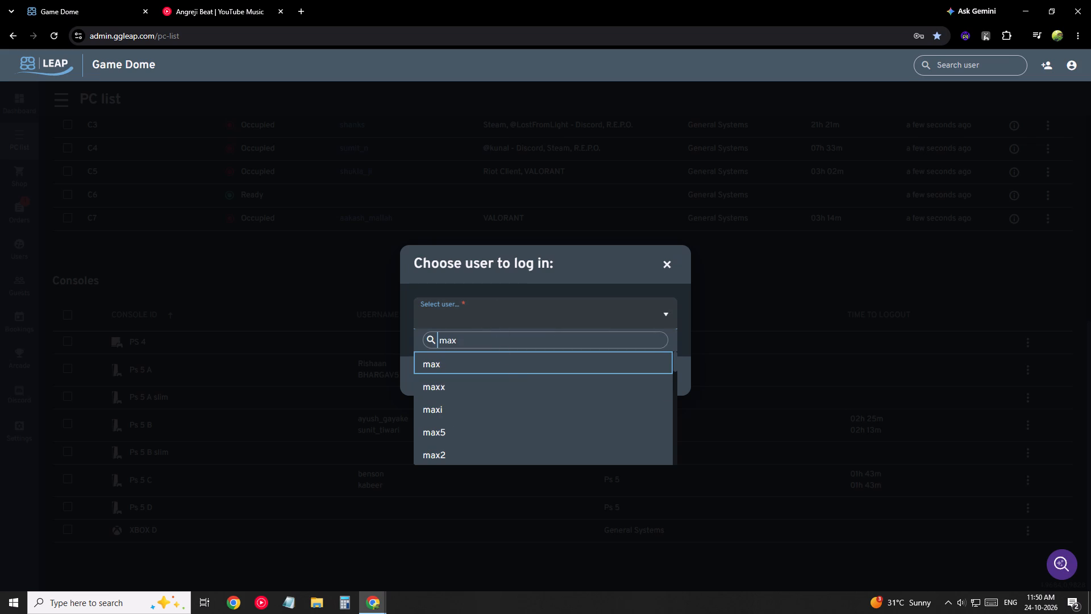
left_click(501, 370)
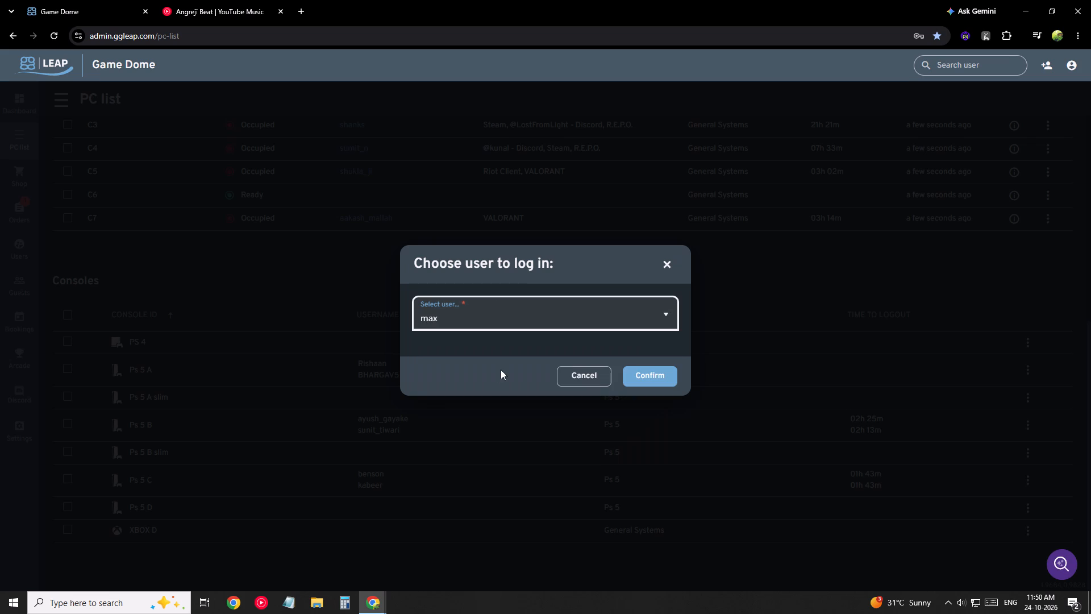
key("space")
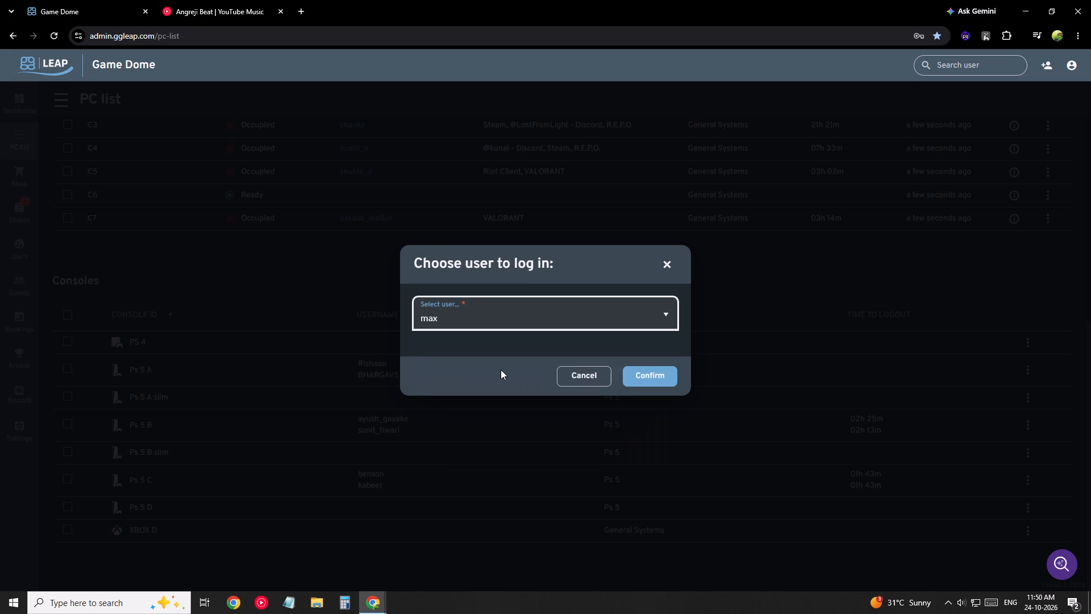
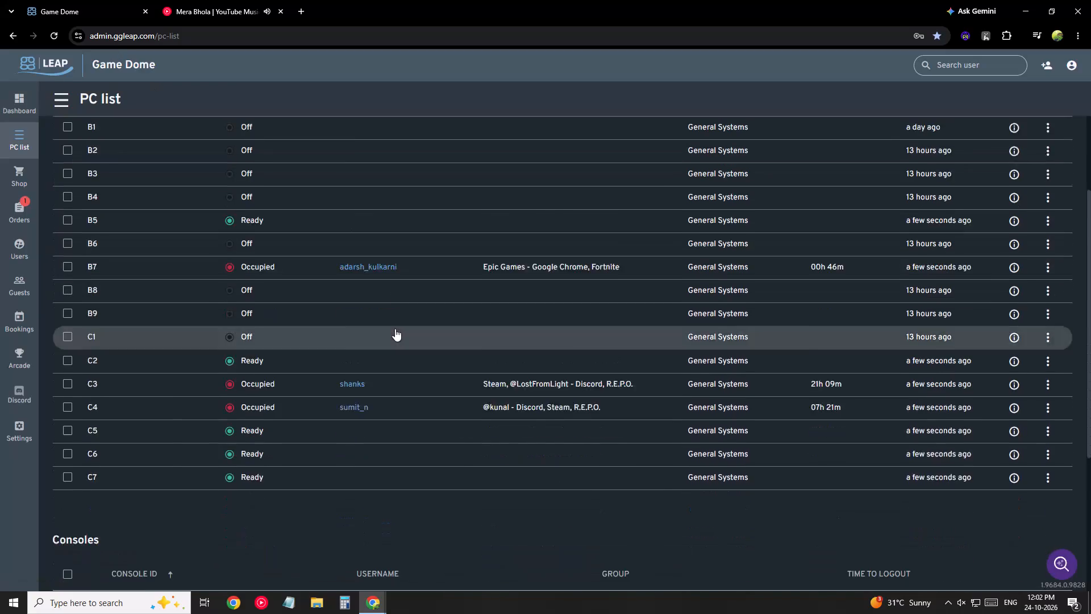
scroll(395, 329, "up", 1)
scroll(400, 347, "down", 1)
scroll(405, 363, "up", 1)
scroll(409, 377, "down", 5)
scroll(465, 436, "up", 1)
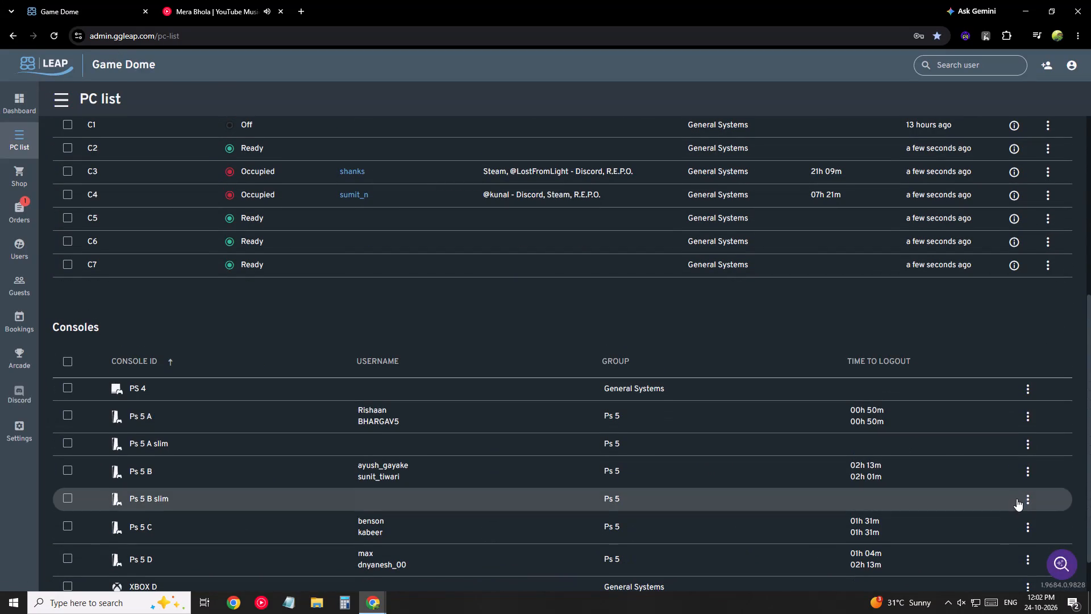
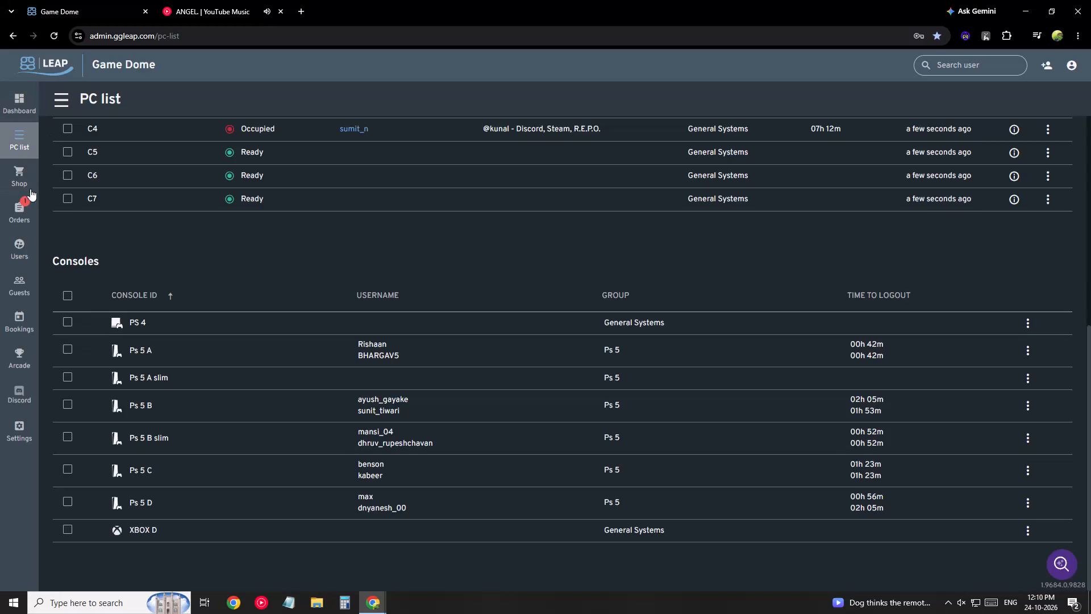
left_click(25, 218)
left_click(264, 125)
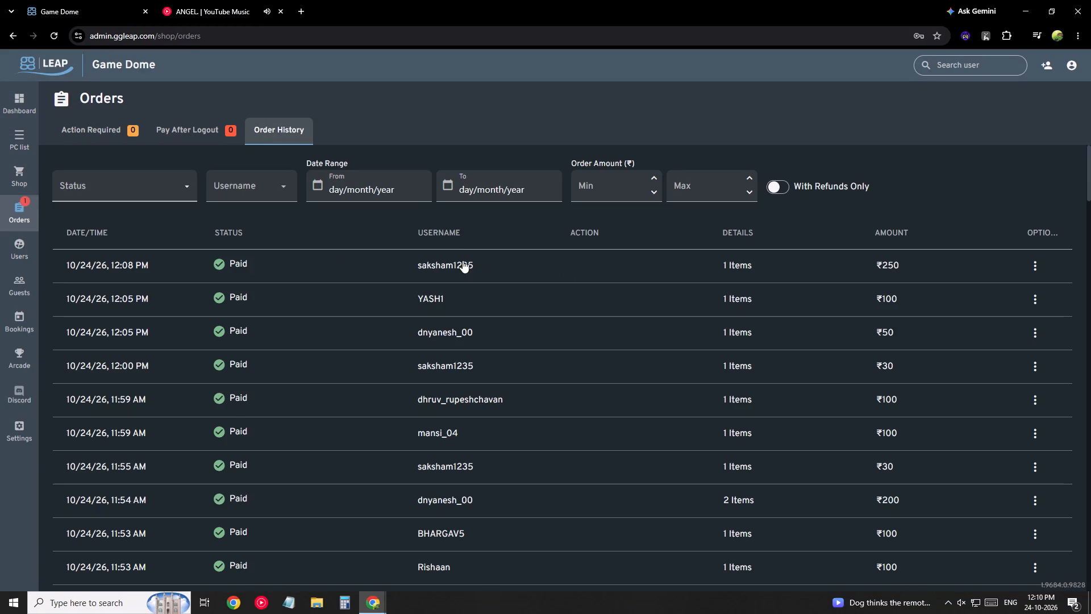
left_click(438, 300)
double_click(68, 146)
key("ctrl+c")
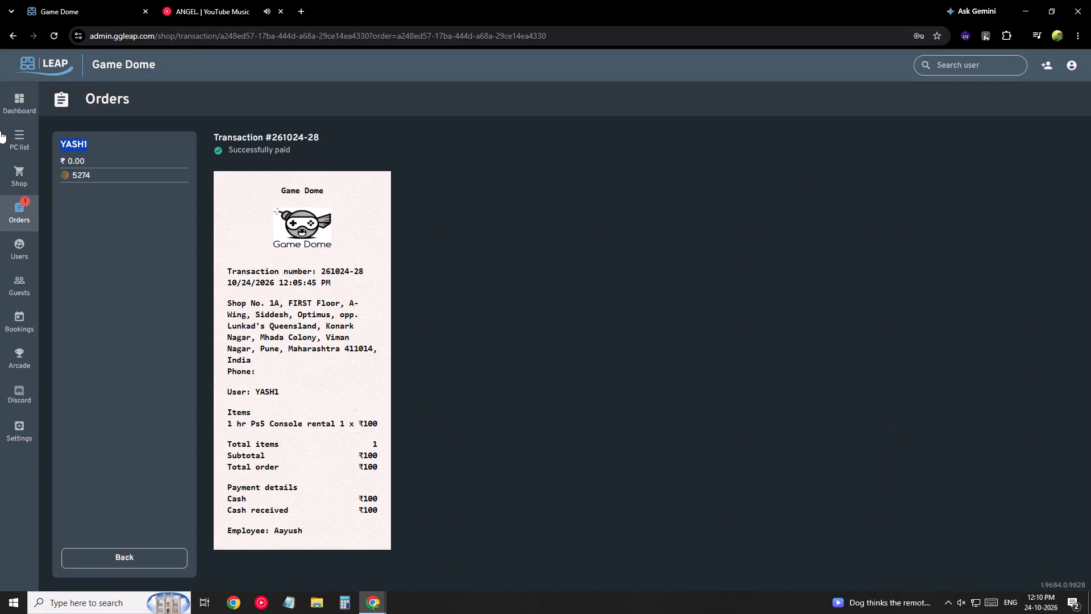
left_click(1, 134)
scroll(380, 366, "down", 8)
scroll(489, 510, "up", 1)
scroll(490, 511, "down", 4)
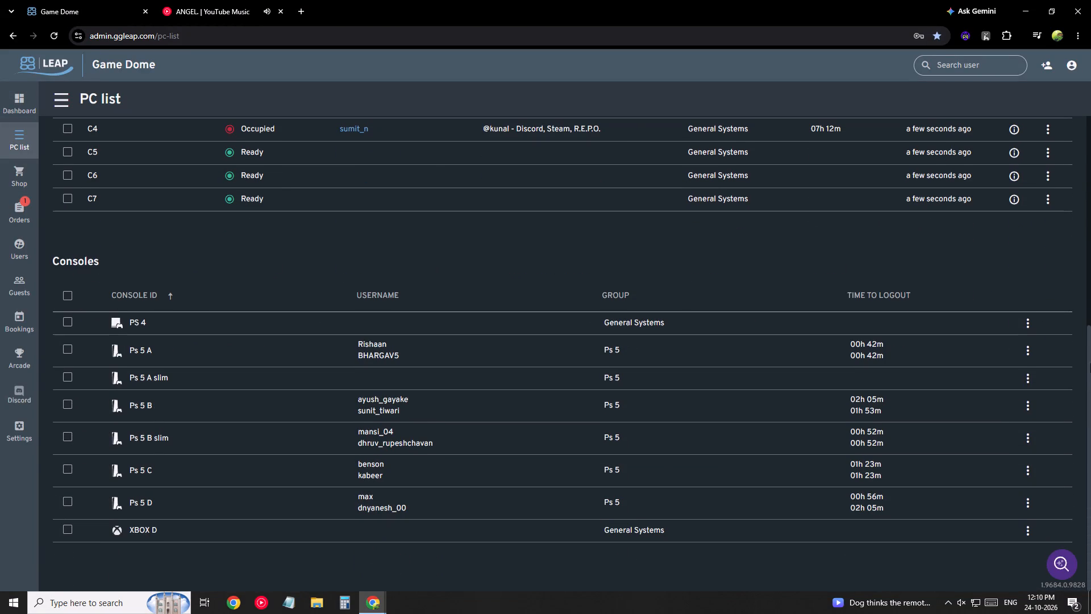
left_click(1023, 377)
left_click(1038, 389)
left_click(525, 322)
key("ctrl+v")
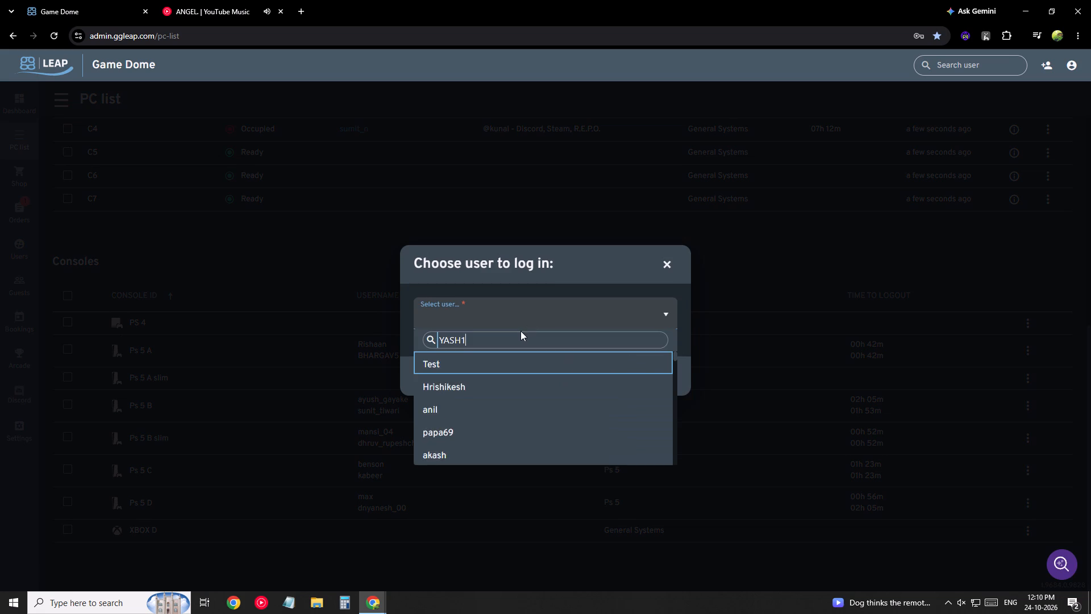
left_click(564, 364)
left_click(664, 377)
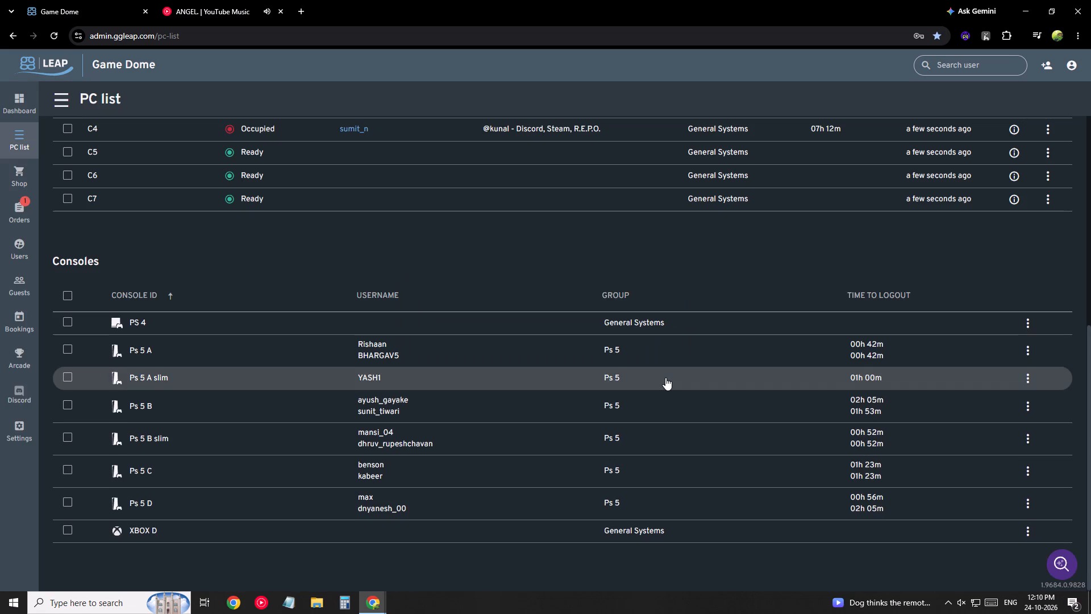
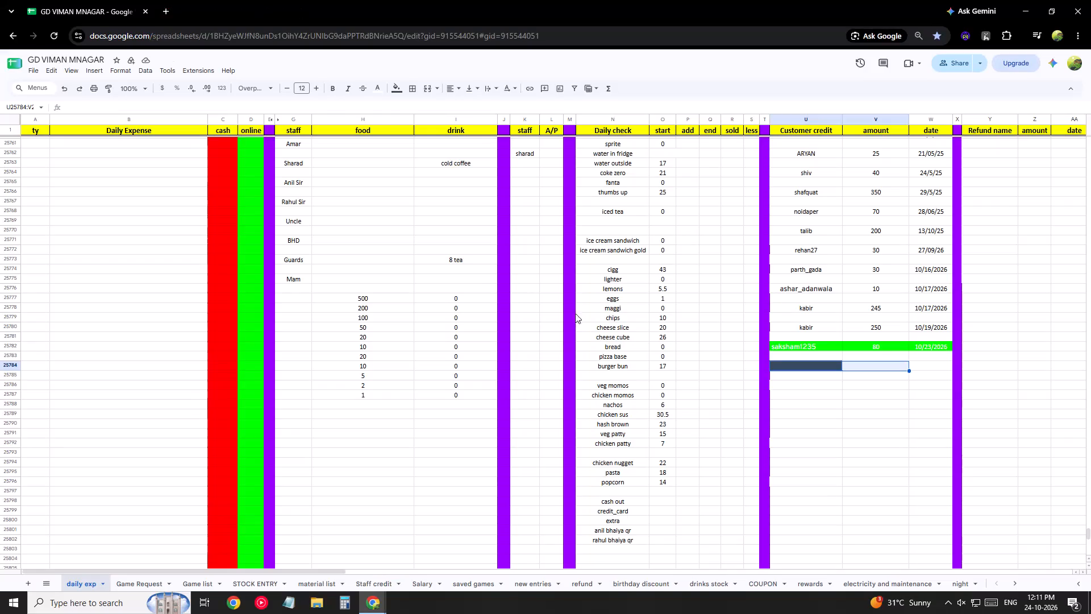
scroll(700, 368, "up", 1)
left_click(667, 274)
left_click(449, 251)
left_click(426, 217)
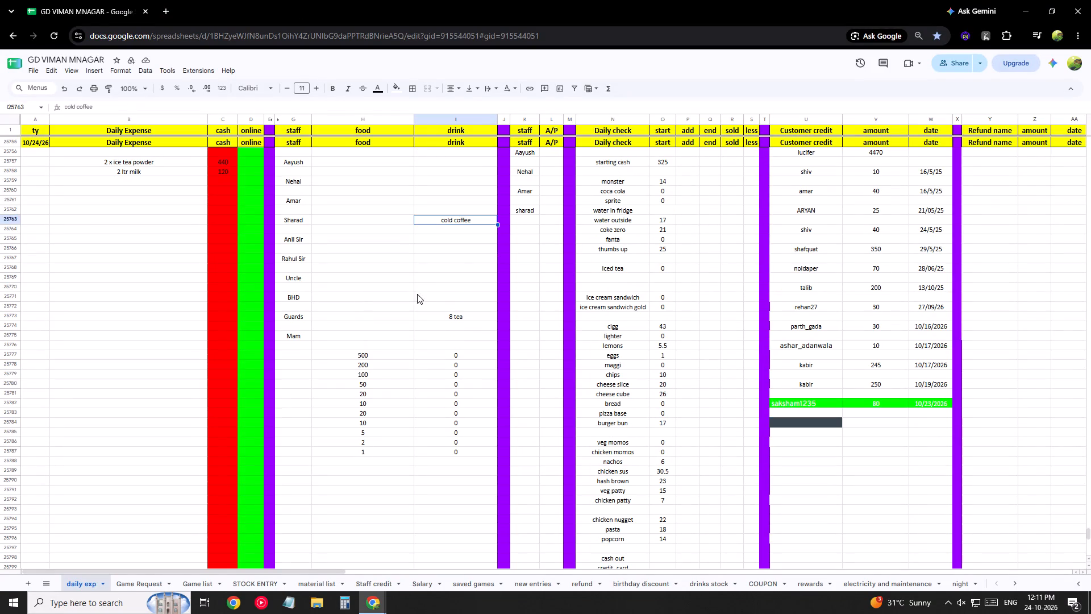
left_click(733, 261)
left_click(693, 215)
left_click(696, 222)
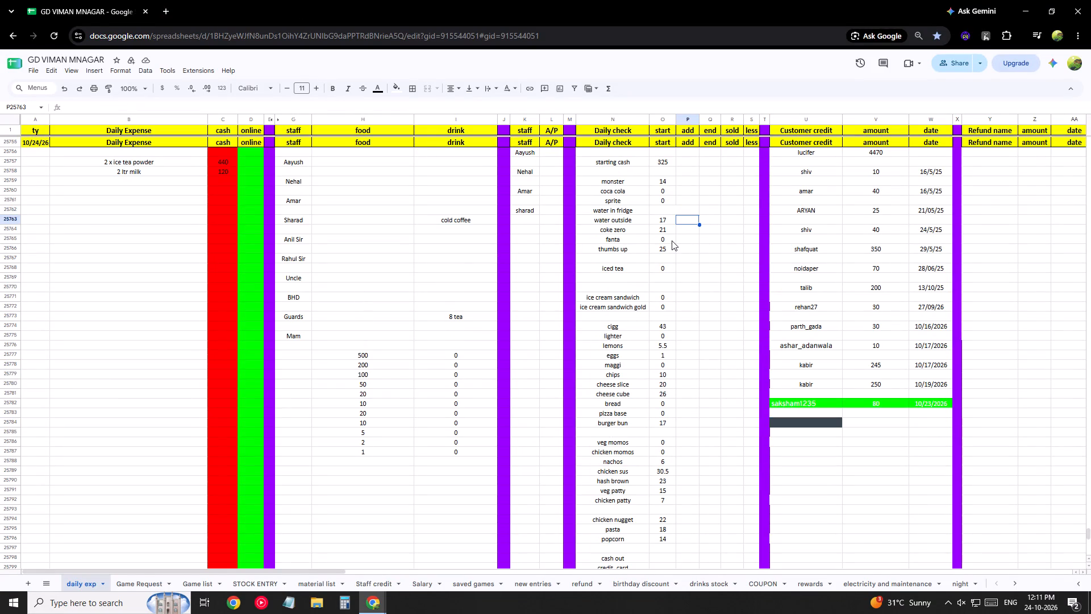
Examine the end stock counts in the previous day's (10/23/26) daily check, covering the items from popcorn up through the drinks.
key("Up")
key("Left")
key("Up")
key("Up")
key("Up")
key("Up")
key("Up")
key("Up")
key("Up")
key("Up")
key("Up")
key("Up")
key("Up")
key("Up")
key("Up")
key("Up")
key("Up")
key("Up")
key("Up")
key("Up")
key("Up")
key("Up")
key("Up")
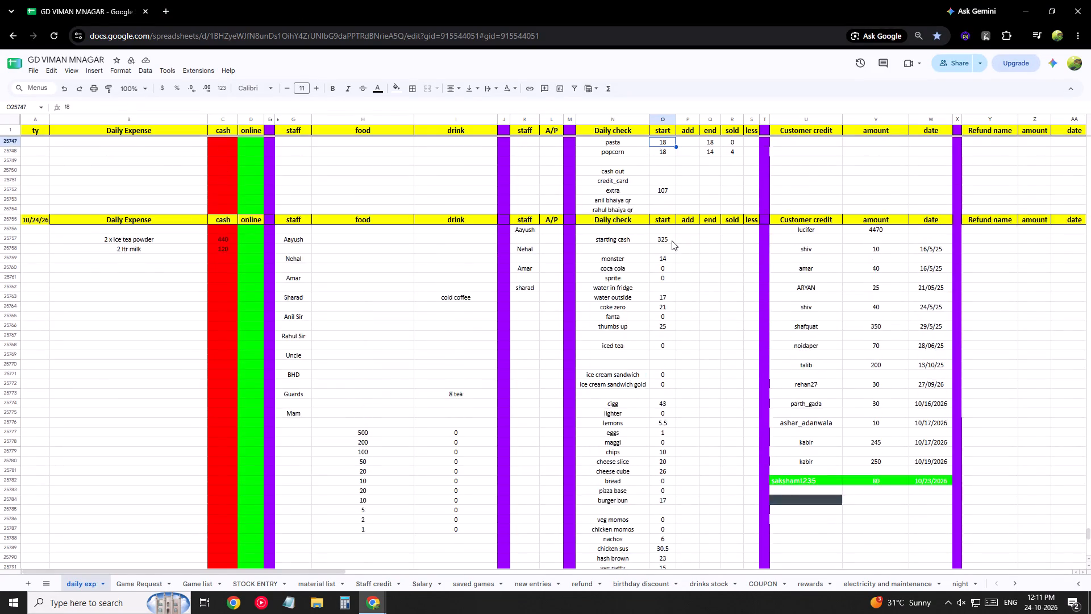
key("Down")
key("Down")
key("Down")
key("Down")
key("Down")
key("Down")
key("Down")
key("Down")
key("Down")
key("Down")
key("Down")
key("Down")
key("Right")
key("Right")
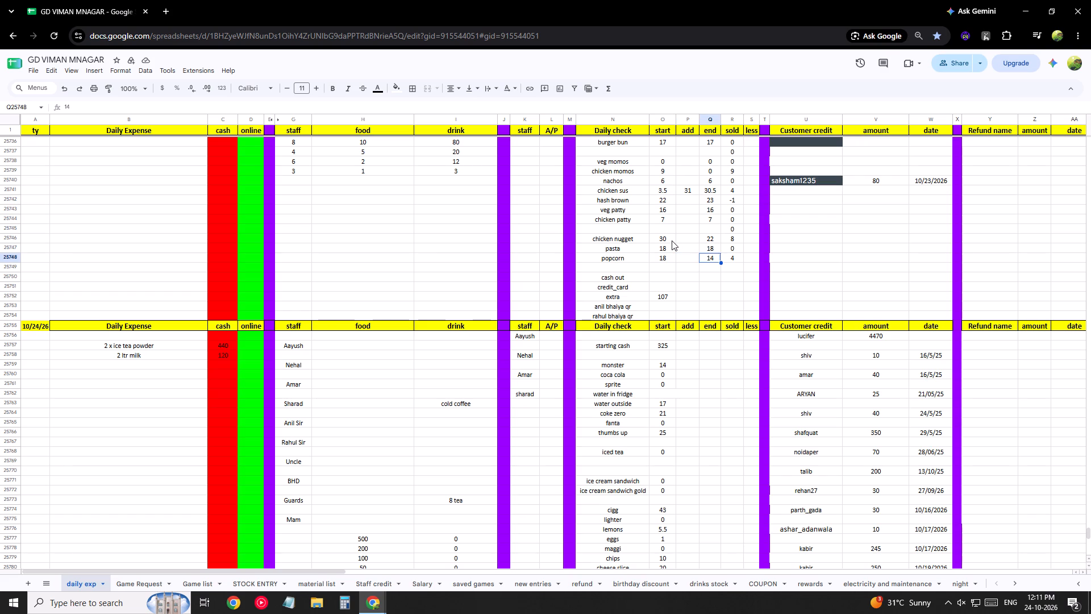
key("shift+Up")
key("shift+Up")
key("shift+Up")
key("shift+Up")
key("shift+Up")
key("shift+Up")
key("shift+Up")
key("shift+Up")
key("shift+Up")
key("shift+Up")
key("shift+Up")
key("shift+Up")
key("shift+Up")
key("shift+Up")
key("shift+Up")
key("shift+Up")
key("shift+Up")
key("shift+Up")
key("shift+Up")
key("shift+Up")
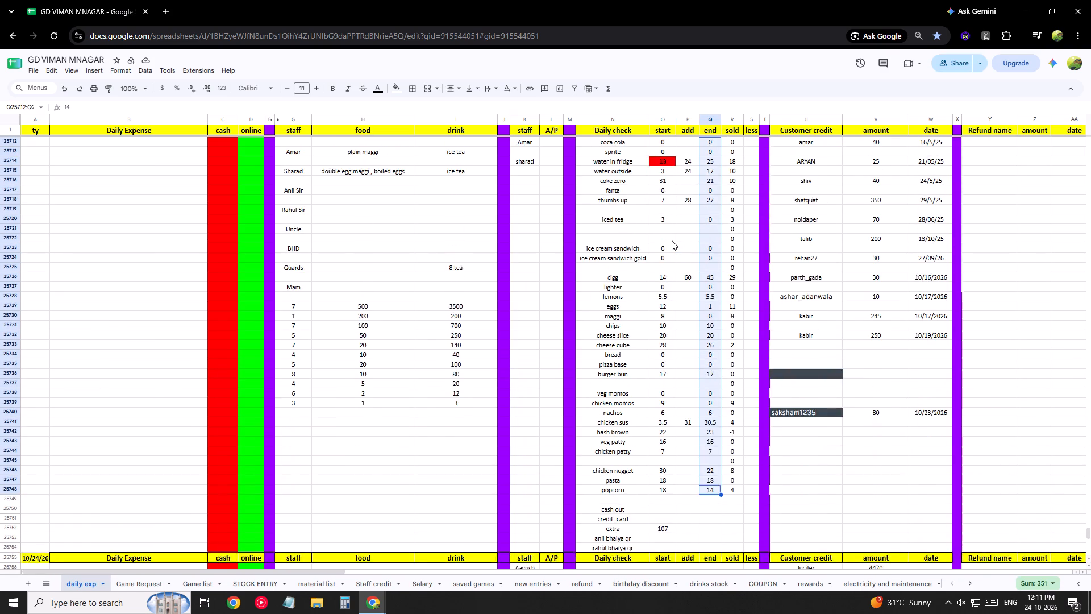
key("shift+Up")
key("shift+Up")
key("shift+Up")
key("shift+Up")
key("shift+Up")
key("shift+Up")
key("shift+Down")
key("shift+Down")
key("shift+Down")
key("shift+Down")
key("shift+Down")
key("shift+Down")
key("shift+Down")
key("shift+Down")
key("shift+Down")
key("shift+Down")
key("shift+Down")
key("shift+Down")
key("shift+Down")
key("shift+Down")
key("shift+Down")
key("shift+Down")
key("shift+Down")
key("shift+Down")
key("shift+Down")
key("shift+Down")
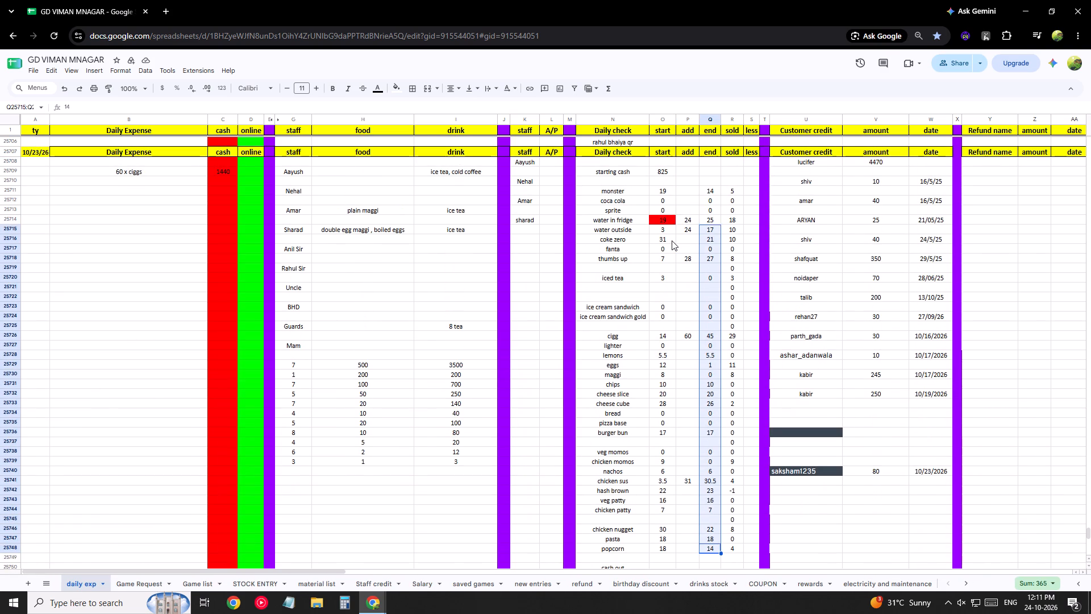
key("shift+Down")
key("shift+Down")
key("shift+Down")
key("shift+Down")
key("shift+Down")
key("shift+Down")
key("shift+Down")
key("shift+Down")
key("shift+Down")
key("shift+Down")
key("shift+Down")
key("shift+Down")
key("shift+Down")
key("shift+Down")
key("shift+Down")
key("shift+Down")
key("shift+Down")
key("shift+Down")
key("shift+Down")
key("shift+Down")
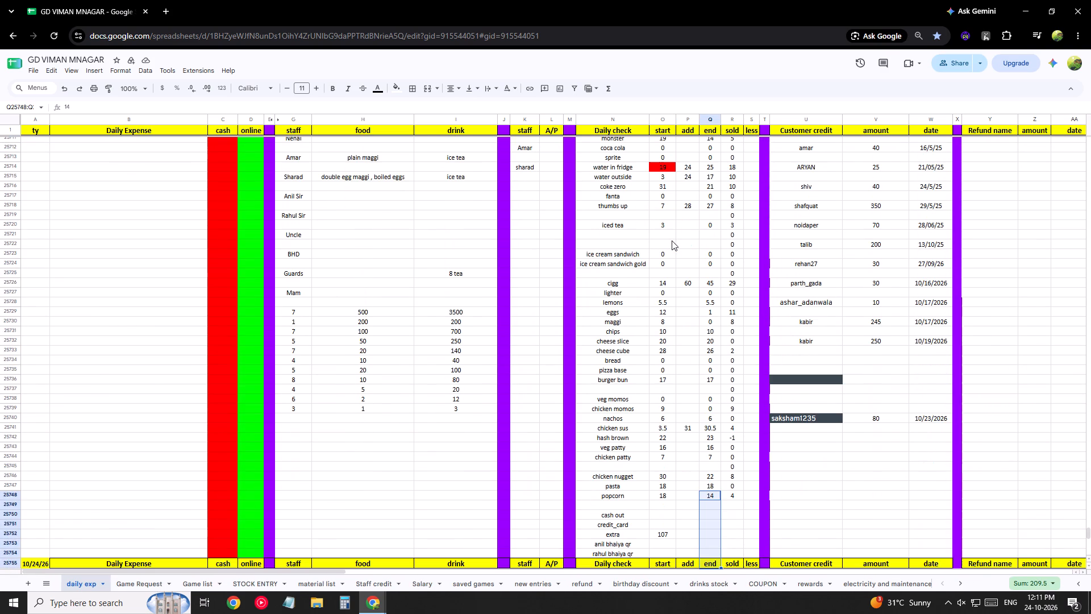
Examine the start stock counts in the 10/24/26 daily check, down the item list to chicken patty.
key("Down")
key("Down")
key("Down")
key("Down")
key("Down")
key("Down")
key("Down")
key("Down")
key("Down")
key("Down")
key("Down")
key("Down")
key("Down")
key("Down")
key("Down")
key("Down")
key("Down")
key("Down")
key("Down")
key("Down")
key("Down")
key("Left")
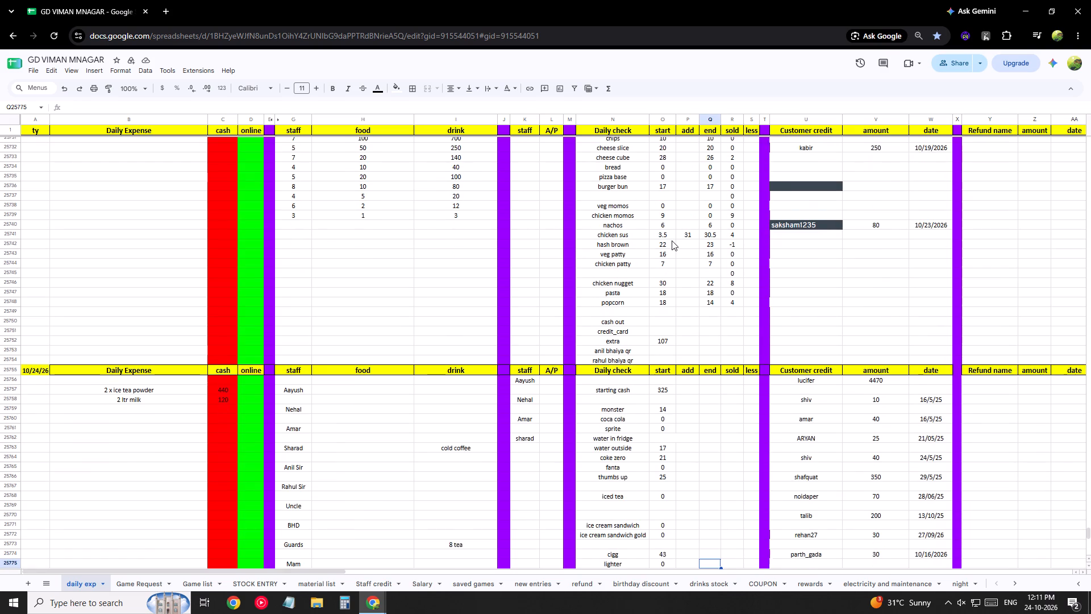
key("Left")
key("Up")
key("Up")
key("Up")
key("Down")
key("Down")
key("Down")
key("Down")
key("Down")
key("Down")
key("Down")
key("Down")
key("Down")
key("Down")
key("Down")
key("Down")
key("Down")
key("Down")
key("Down")
key("Down")
key("Down")
key("Down")
key("Down")
key("Down")
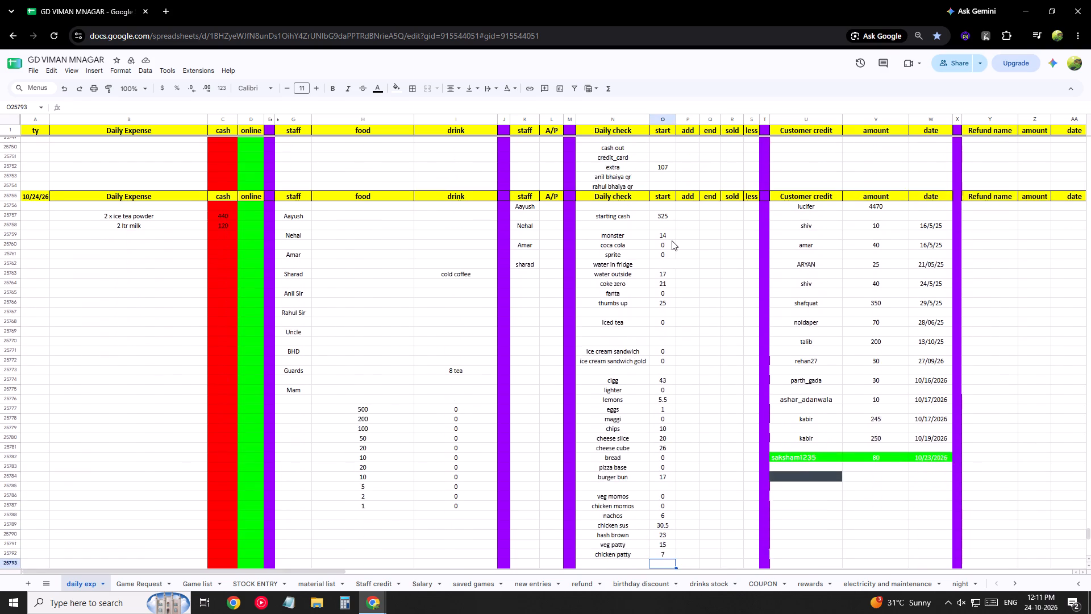
Examine the remaining rows of the 10/24/26 daily check, from chicken nugget down to the cash out and QR entries.
key("Up")
key("Up")
key("Down")
key("Down")
key("Down")
key("Down")
key("Down")
key("Down")
key("Down")
key("Down")
key("Down")
key("Down")
key("Down")
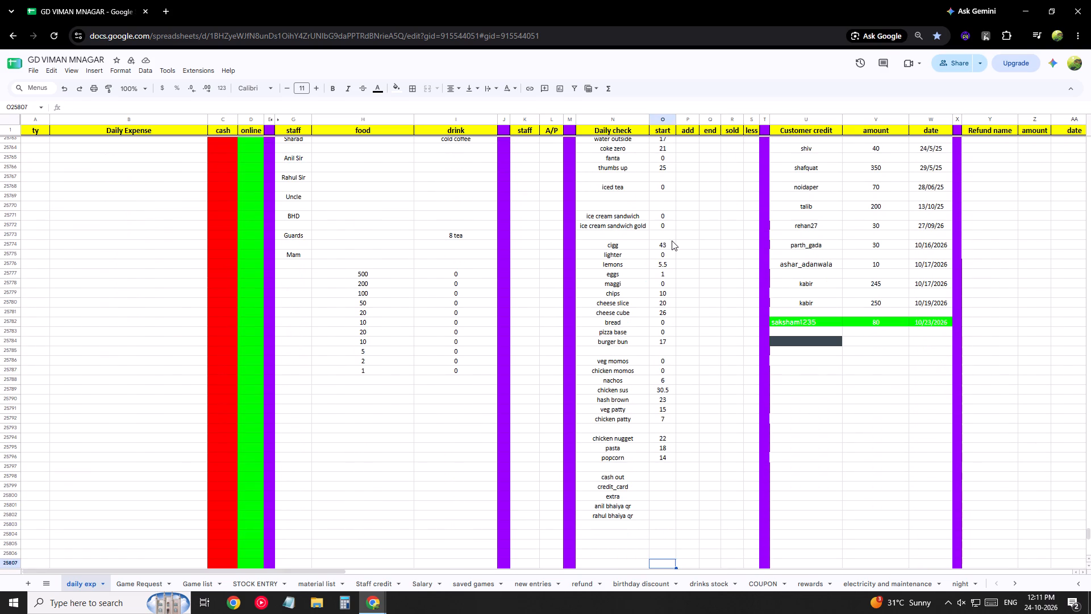
key("Up")
key("Up")
key("Up")
key("Up")
key("Up")
key("Up")
key("Up")
key("Up")
key("Up")
key("Up")
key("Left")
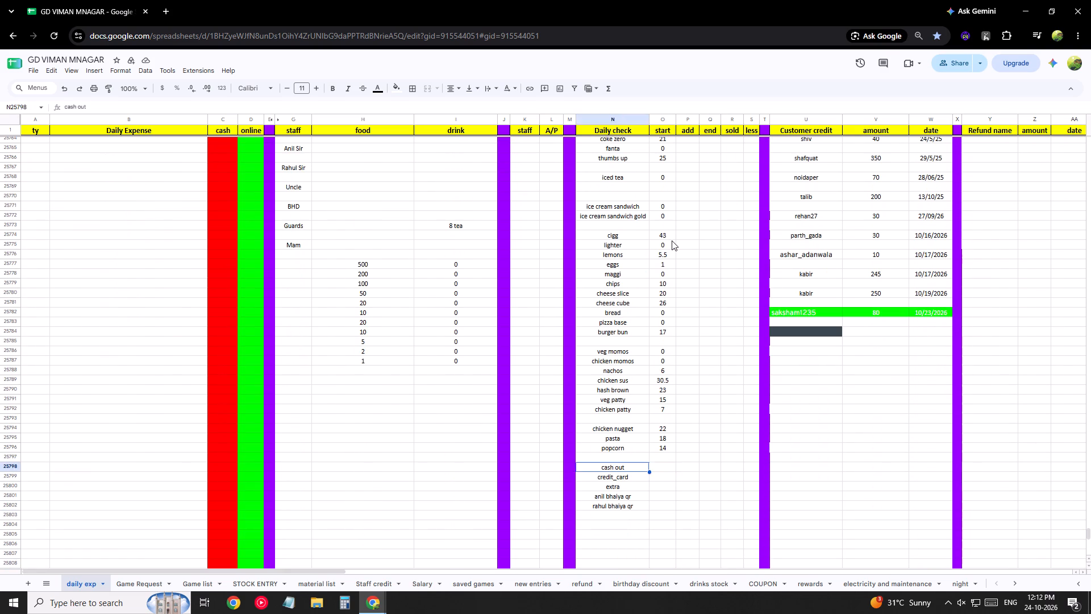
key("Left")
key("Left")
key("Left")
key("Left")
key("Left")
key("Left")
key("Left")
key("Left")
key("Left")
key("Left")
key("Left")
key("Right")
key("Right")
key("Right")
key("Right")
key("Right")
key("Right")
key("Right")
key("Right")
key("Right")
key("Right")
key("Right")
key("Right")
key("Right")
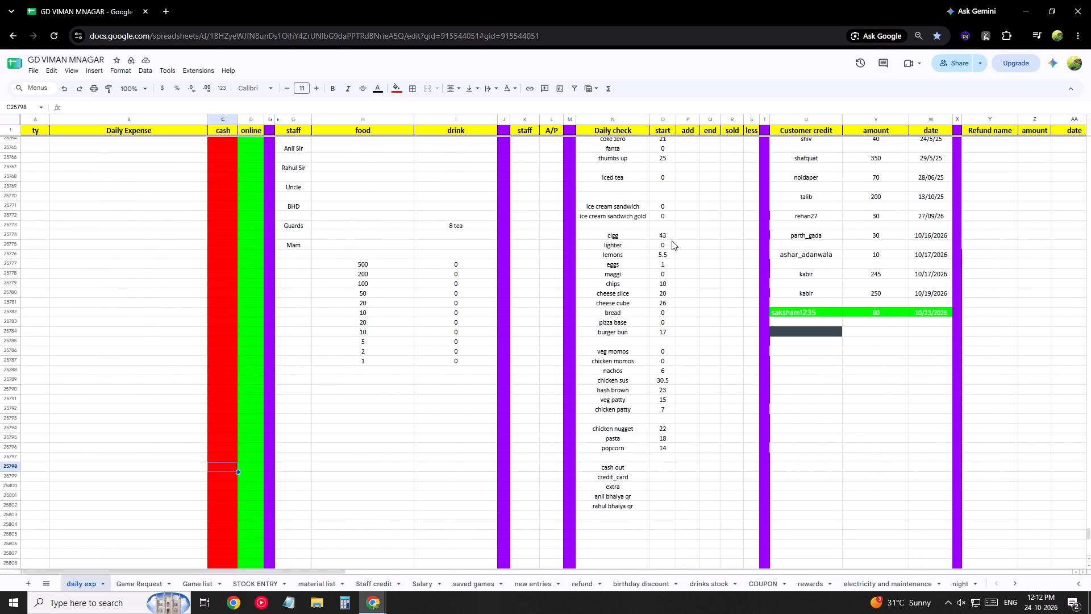
Examine the 10/24/26 daily check rows alongside the add column, from popcorn up to the cigg row and back down to hash brown.
key("Up")
key("Up")
key("Up")
key("Up")
key("Up")
key("Up")
key("Up")
key("Up")
key("Up")
key("Up")
key("Up")
key("Up")
key("Up")
key("Up")
key("Up")
key("Up")
key("Up")
key("Up")
key("Up")
key("Up")
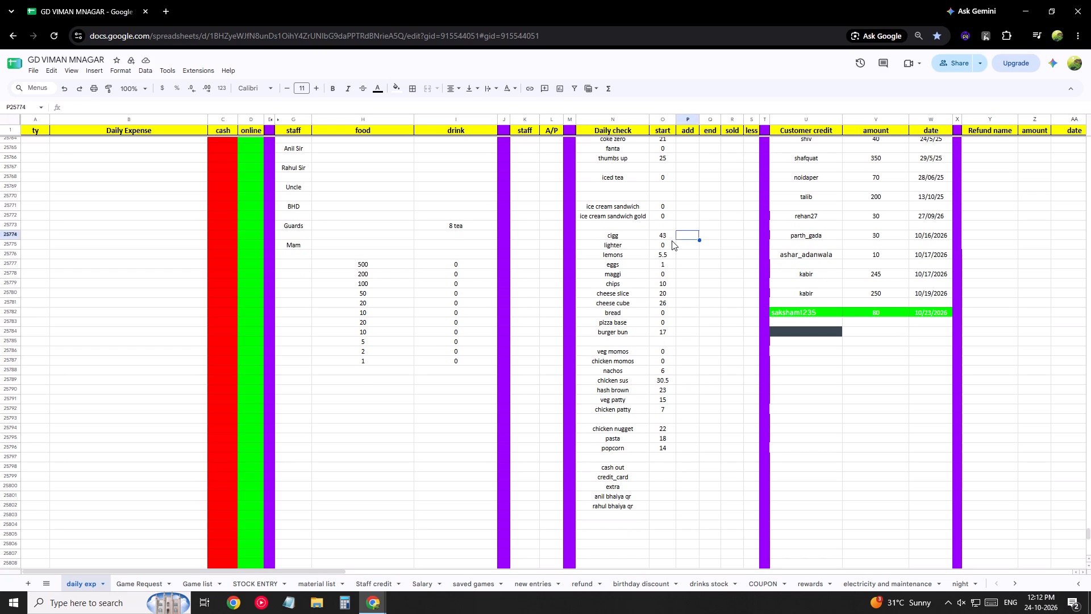
key("Down")
key("Down")
key("Down")
key("Down")
key("Down")
key("Down")
key("Down")
key("Down")
key("Down")
key("Down")
key("Down")
key("Down")
key("Down")
key("Down")
key("Down")
key("Down")
key("Down")
key("Up")
key("Down")
key("Down")
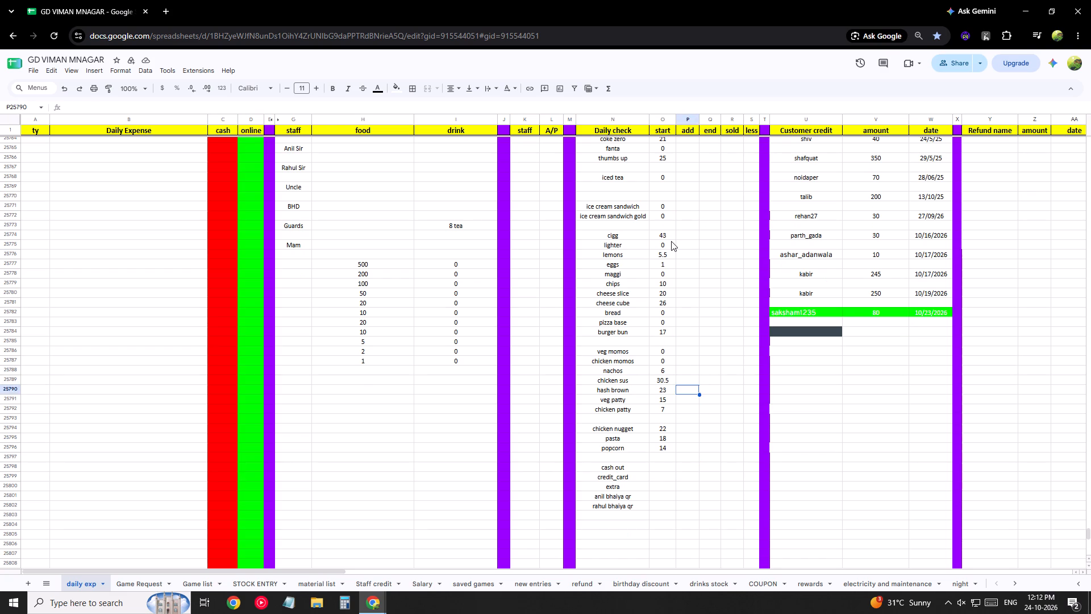
key("Down")
Enter 16 as the added stock for iced tea in the 10/24/26 daily check.
key("Up")
key("Up")
key("Up")
key("Up")
key("Up")
key("Up")
key("Up")
key("Up")
key("Up")
key("Up")
key("Up")
key("Up")
key("Up")
key("Up")
key("Up")
key("Up")
key("Up")
key("Up")
key("Up")
key("Up")
key("Up")
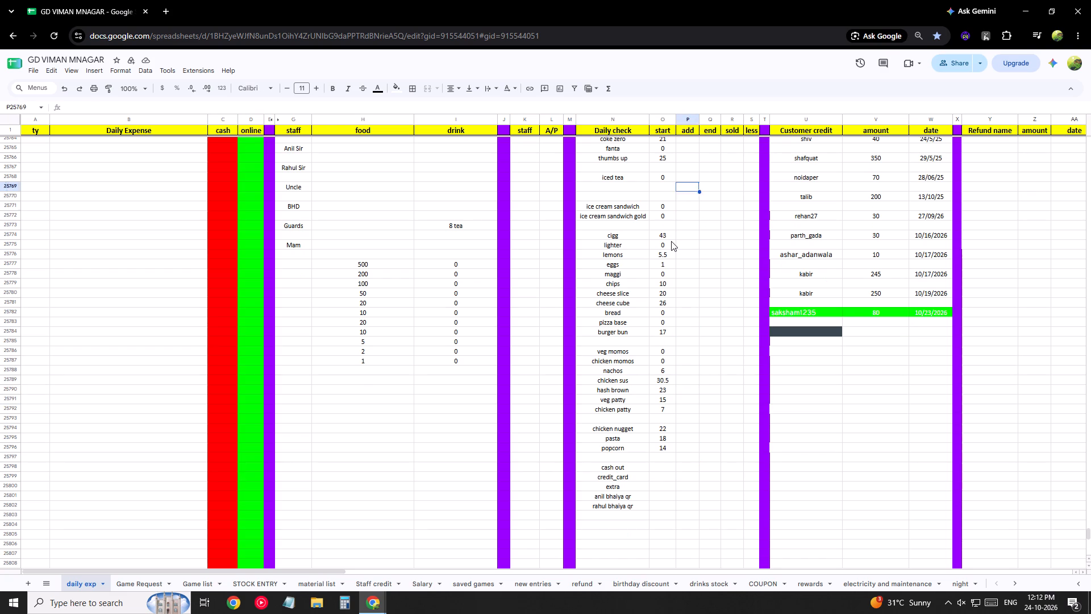
key("Left")
key("Down")
key("Down")
key("Right")
type("16")
key("Return")
Enter 24 as the added stock for coke zero in the 10/24/26 daily check.
key("Up")
key("Up")
key("Up")
key("Up")
key("Up")
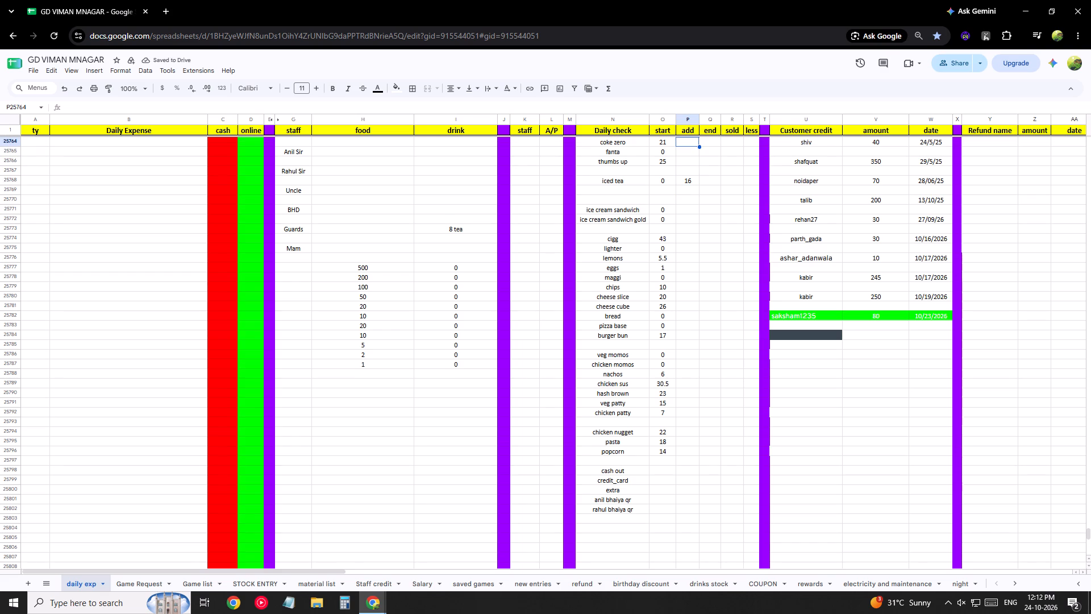
type("24")
key("Return")
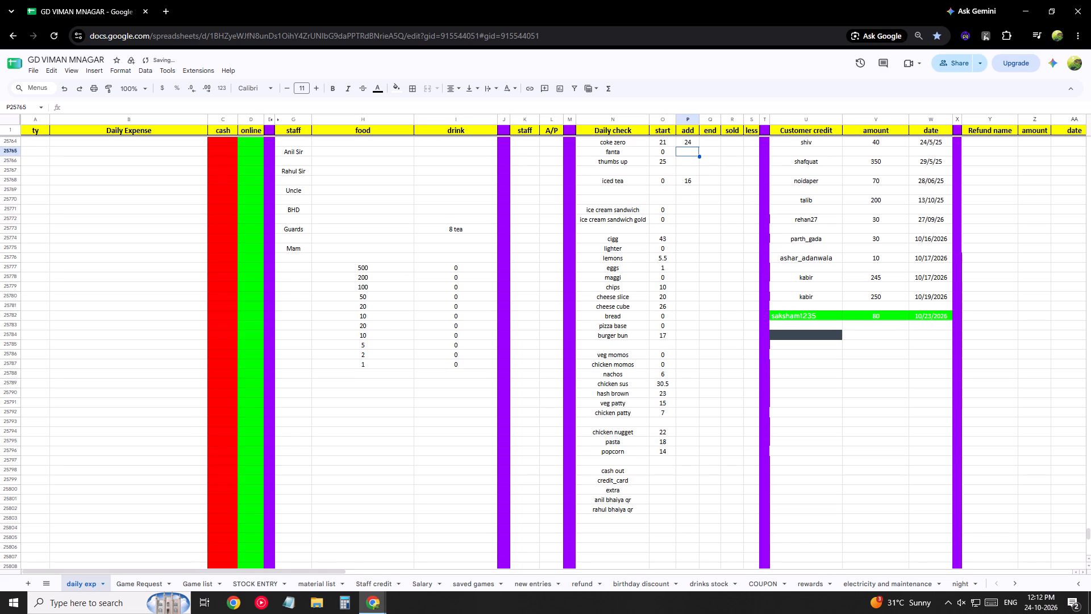
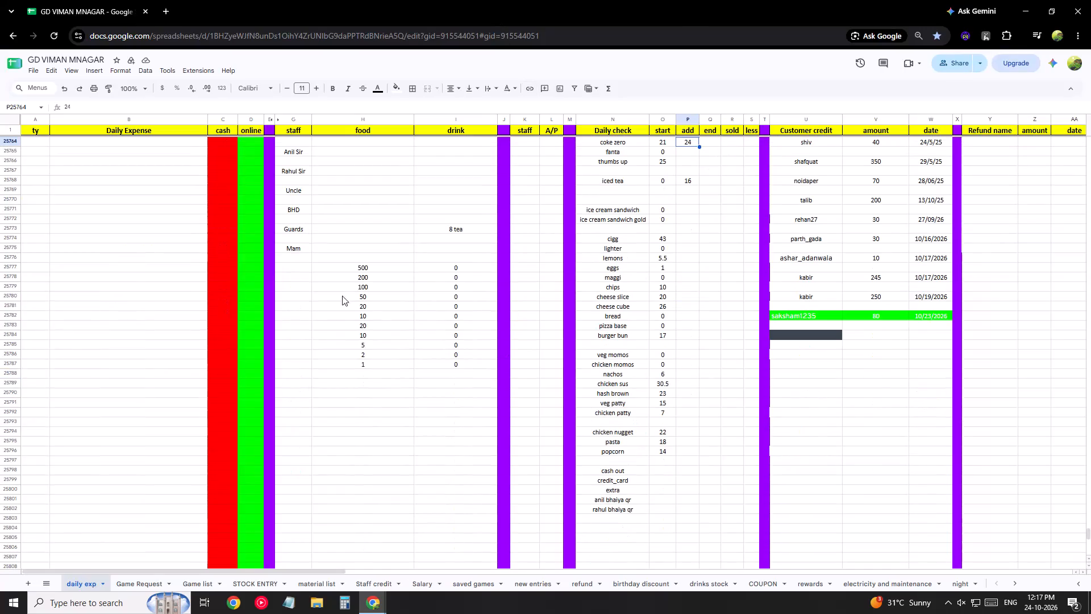
Switch to the Game Dome admin and view the order history of 10/24/26.
key("alt+Tab")
left_click(0, 201)
left_click(287, 129)
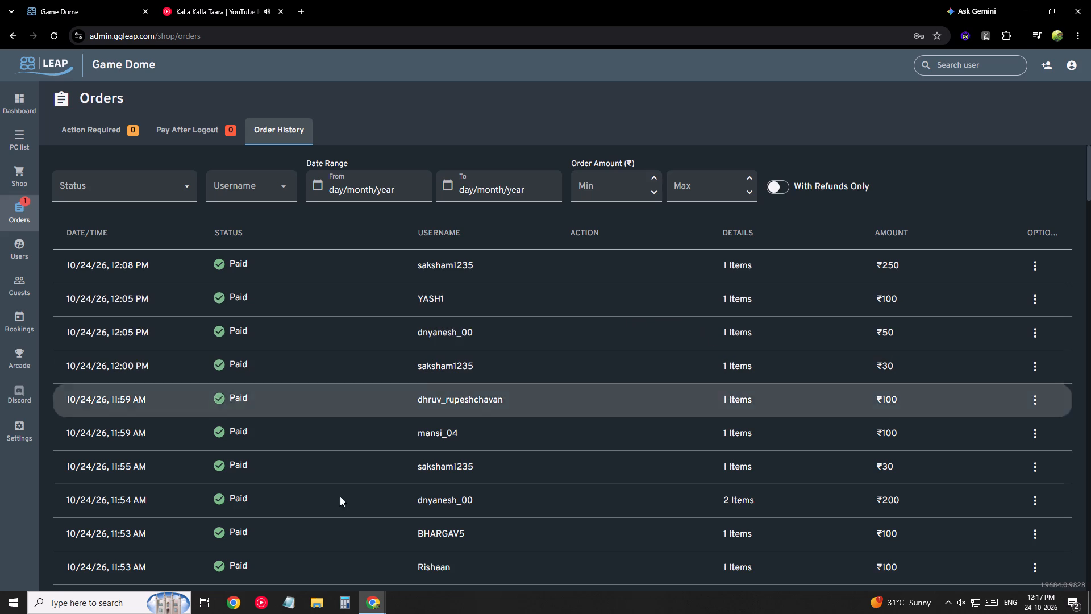
left_click(385, 602)
left_click(398, 557)
left_click(388, 589)
left_click(378, 595)
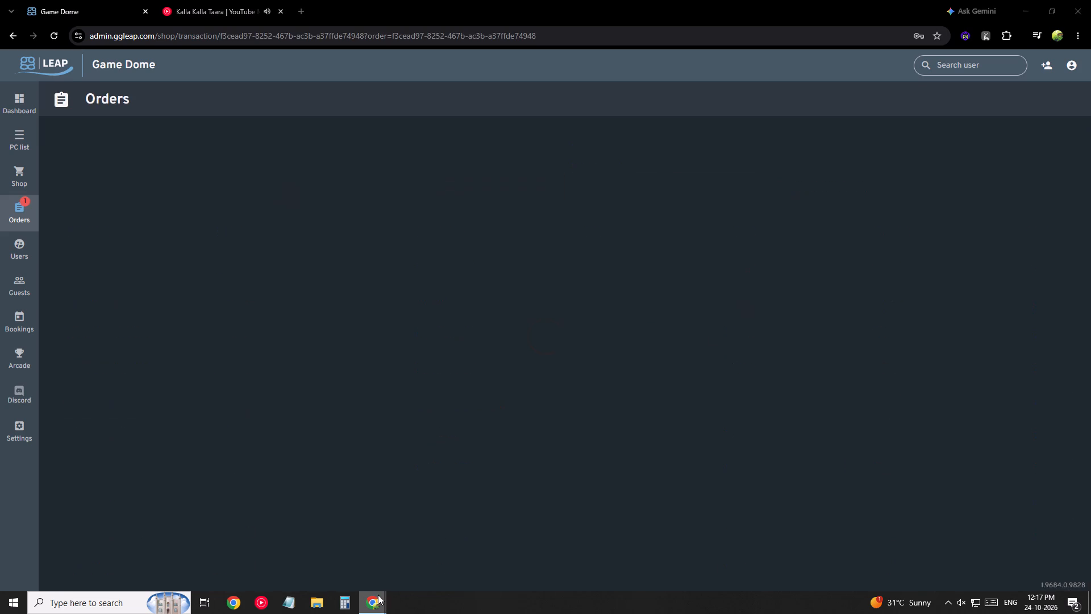
left_click(352, 565)
left_click(863, 326)
left_click(825, 339)
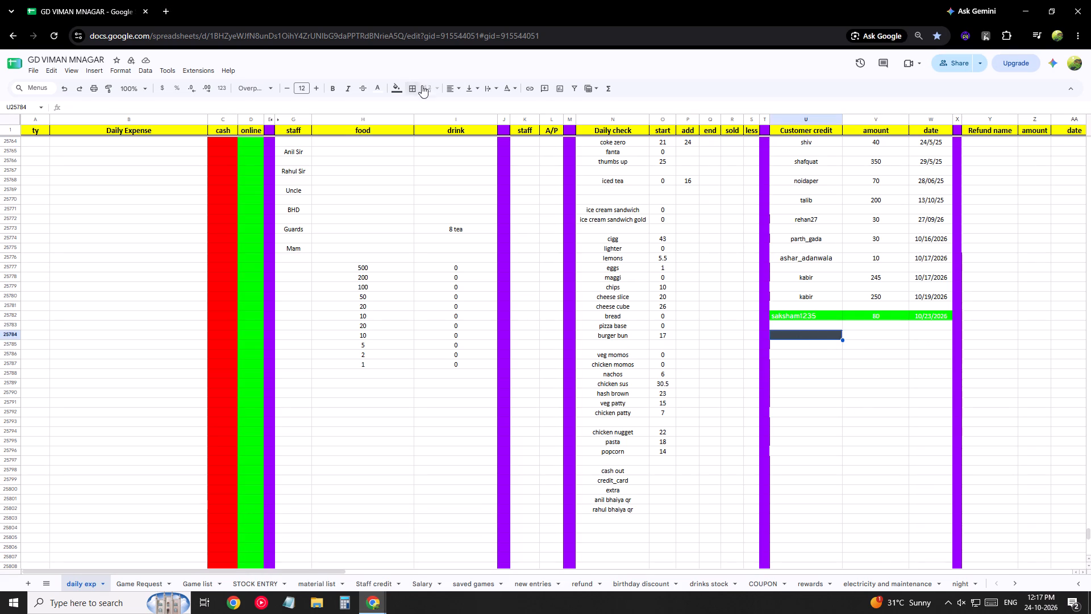
left_click(394, 88)
left_click(486, 119)
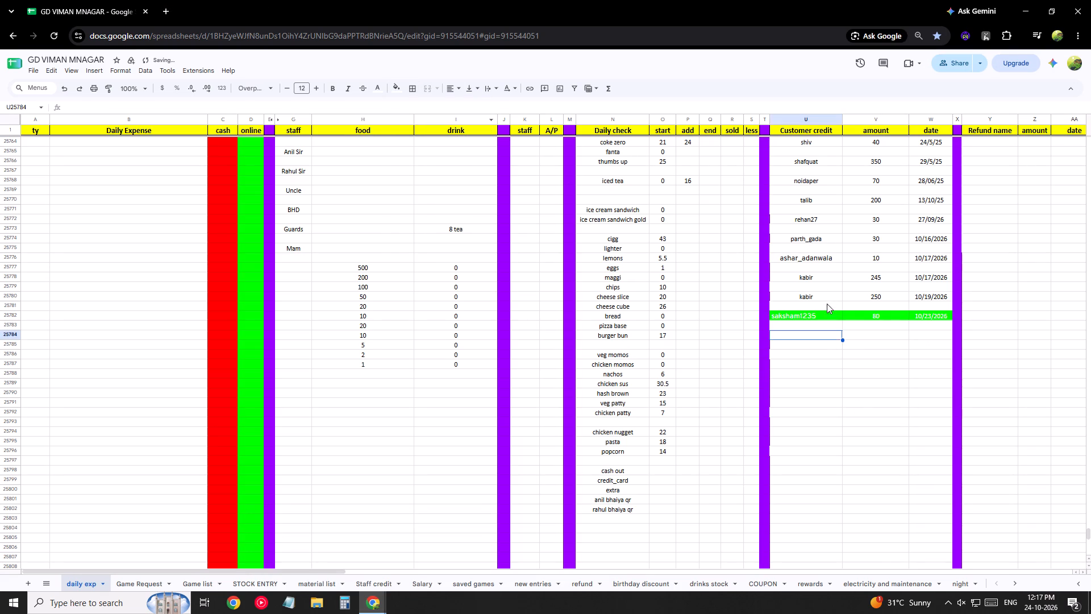
left_click_drag(818, 314, 927, 326)
left_click(935, 322)
left_click(934, 341)
left_click_drag(939, 314, 864, 319)
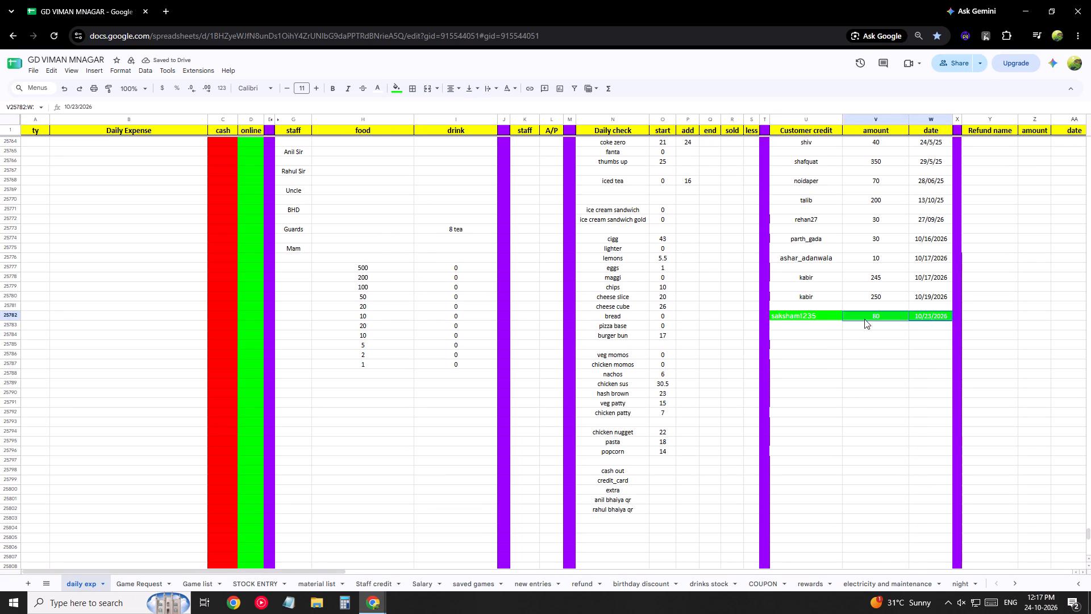
left_click_drag(864, 319, 806, 320)
left_click(380, 87)
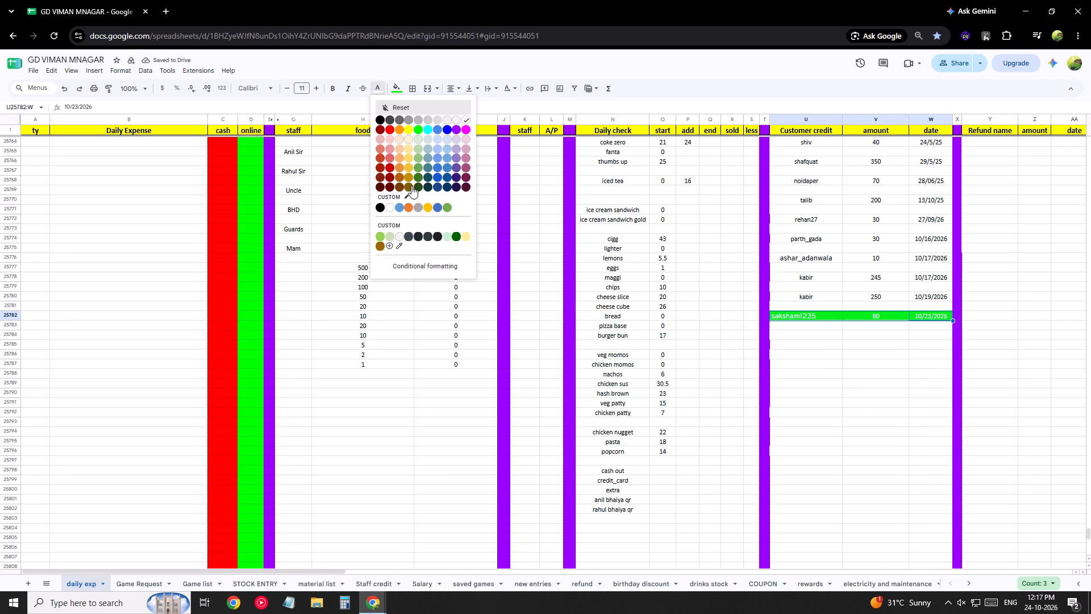
left_click(379, 205)
left_click(841, 416)
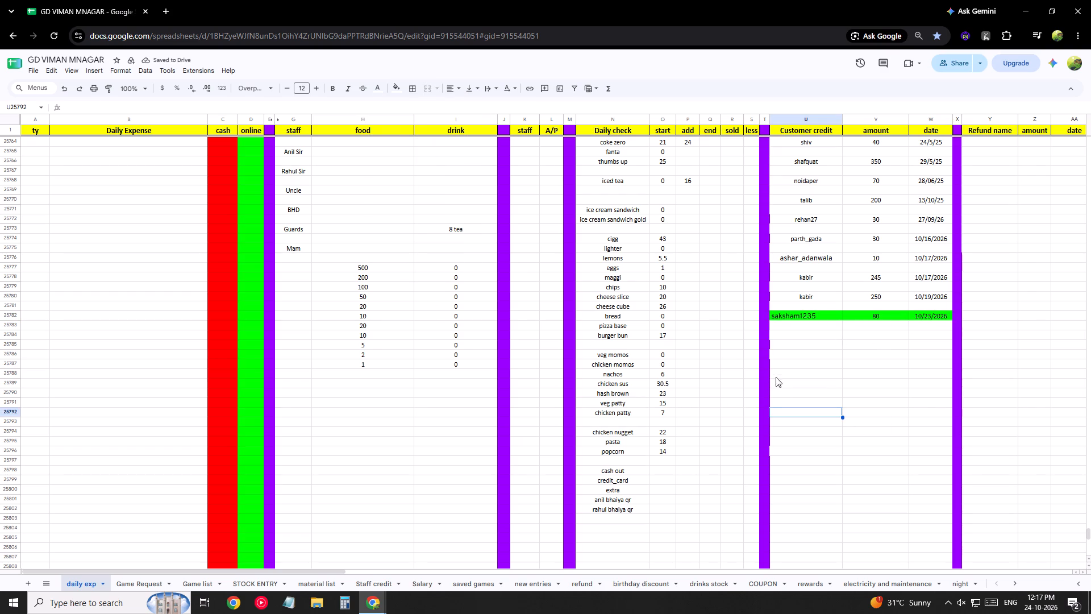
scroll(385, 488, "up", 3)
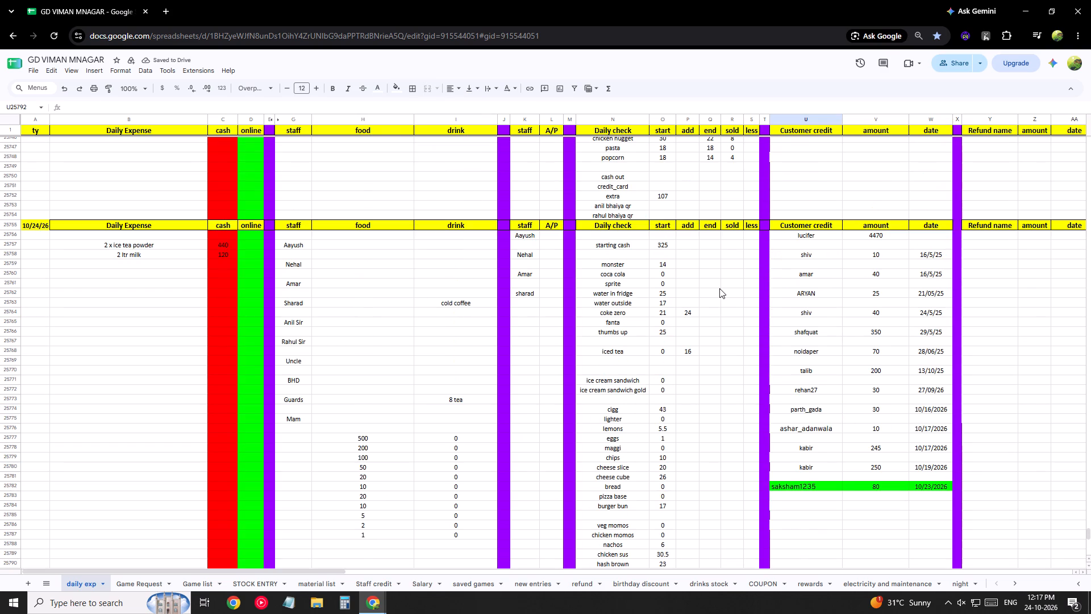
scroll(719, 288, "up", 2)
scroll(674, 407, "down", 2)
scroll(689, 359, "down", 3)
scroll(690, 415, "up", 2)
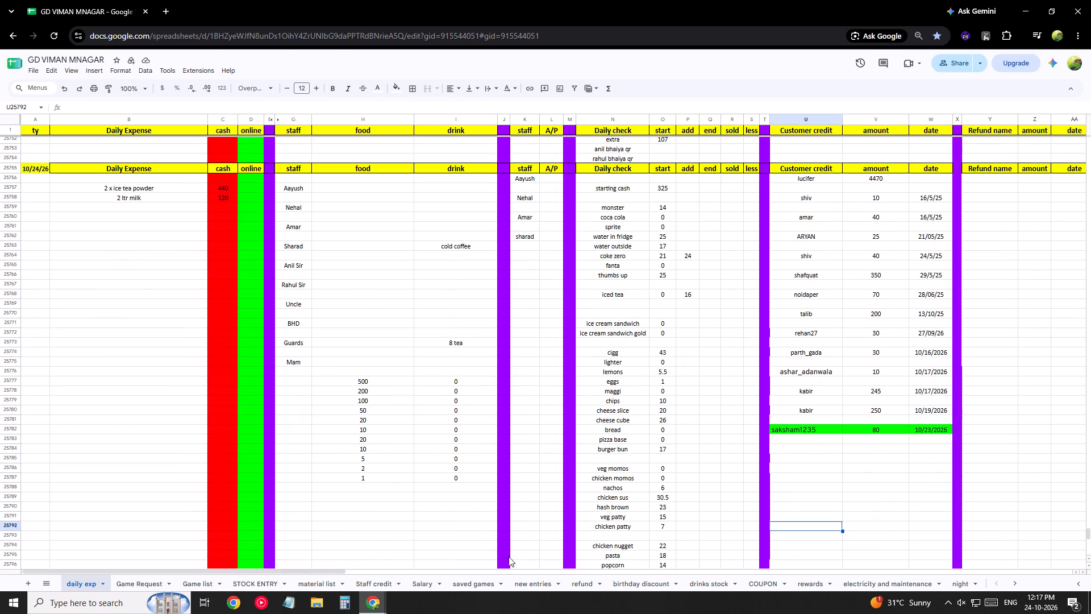
Switch to the Game Dome PC list and shut down the idle PC A3.
left_click(383, 604)
left_click(348, 556)
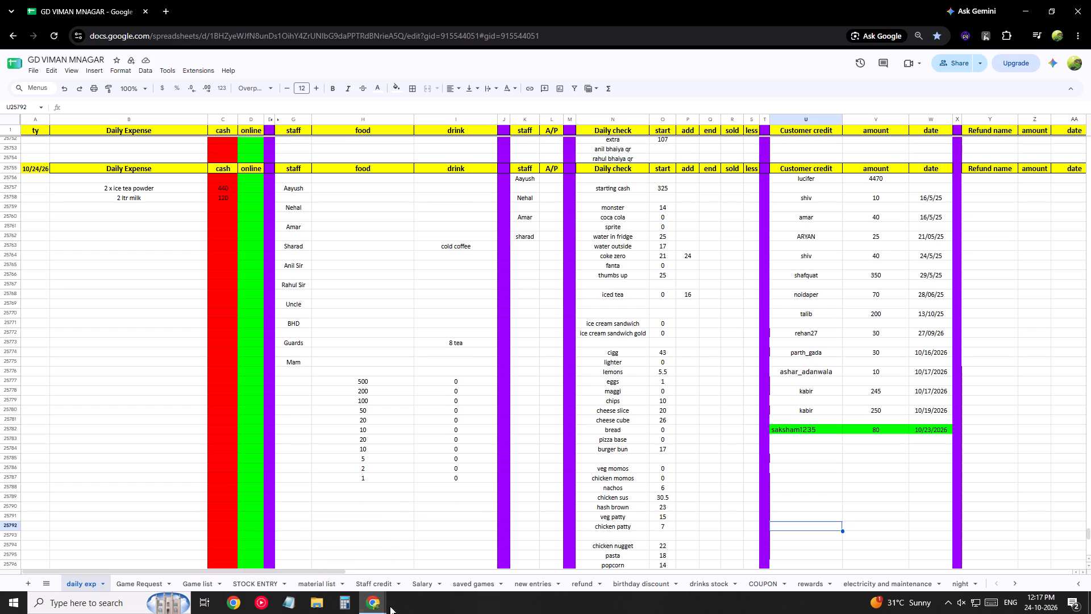
left_click(375, 602)
left_click(388, 559)
left_click(26, 145)
scroll(493, 341, "down", 5)
scroll(462, 330, "up", 1)
scroll(460, 331, "down", 1)
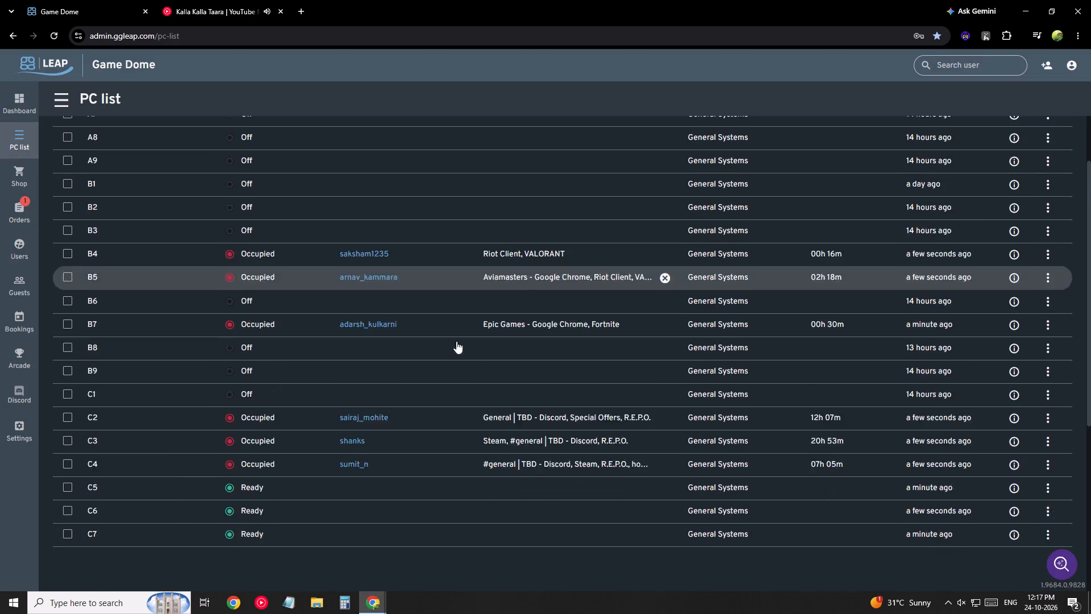
scroll(435, 358, "up", 10)
scroll(388, 339, "down", 5)
scroll(409, 410, "up", 1)
scroll(410, 411, "down", 2)
scroll(410, 413, "up", 5)
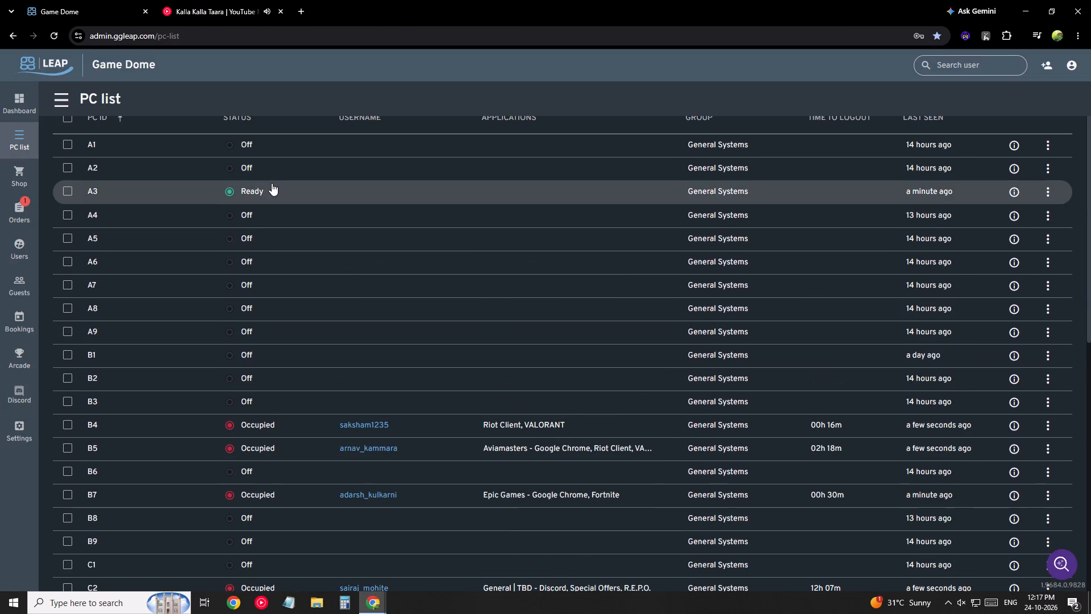
left_click(251, 189)
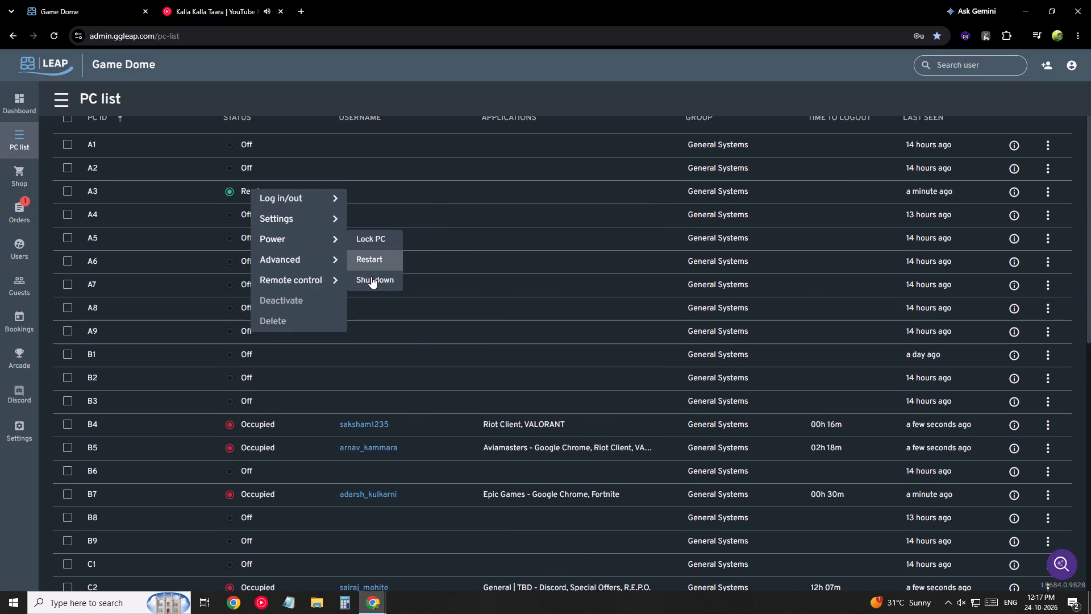
left_click(371, 276)
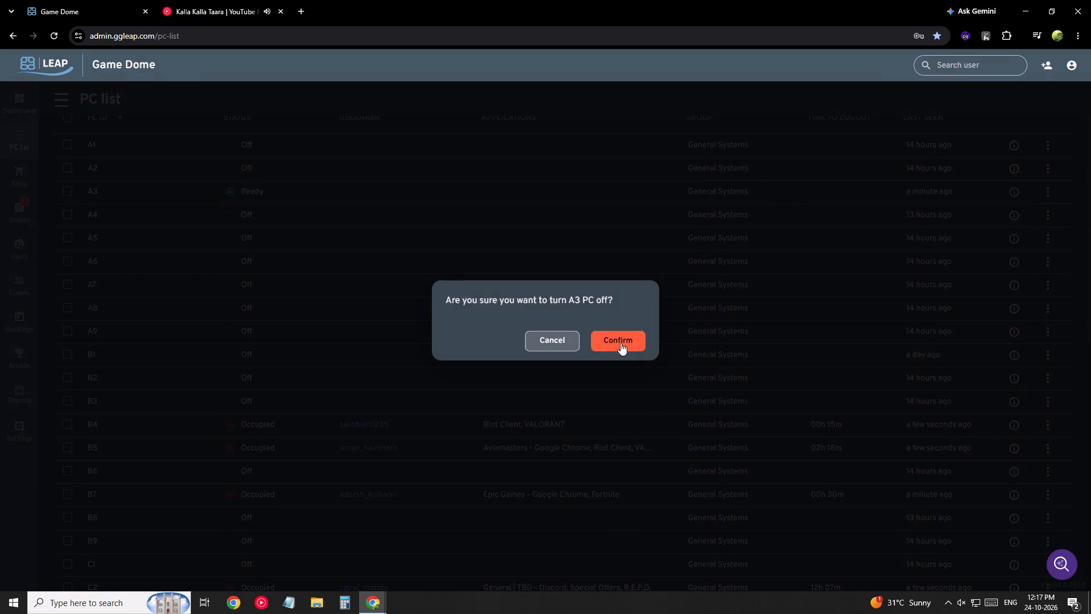
left_click(623, 342)
Shut down PCs C5, C6 and C7 together, and clear the computer selection.
scroll(268, 465, "down", 3)
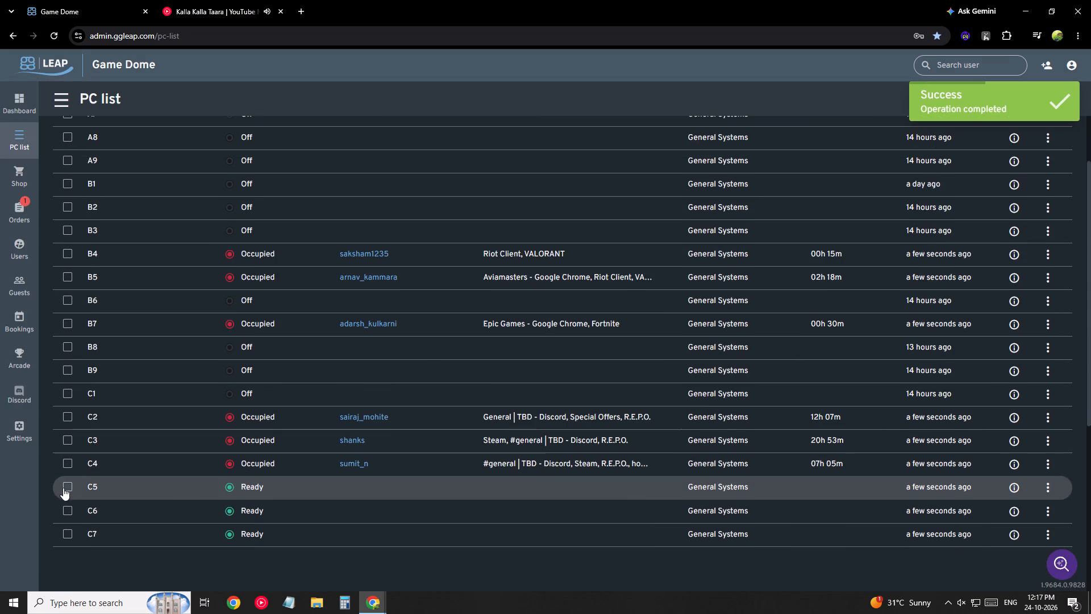
left_click(74, 487)
left_click(65, 520)
left_click(65, 535)
scroll(755, 442, "up", 7)
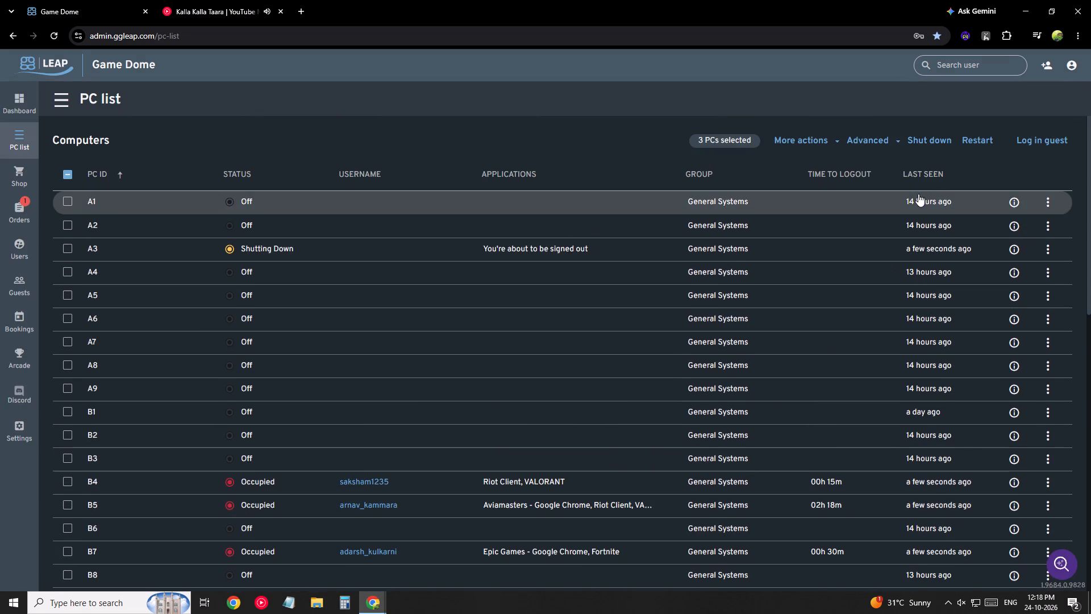
left_click(937, 142)
left_click(641, 344)
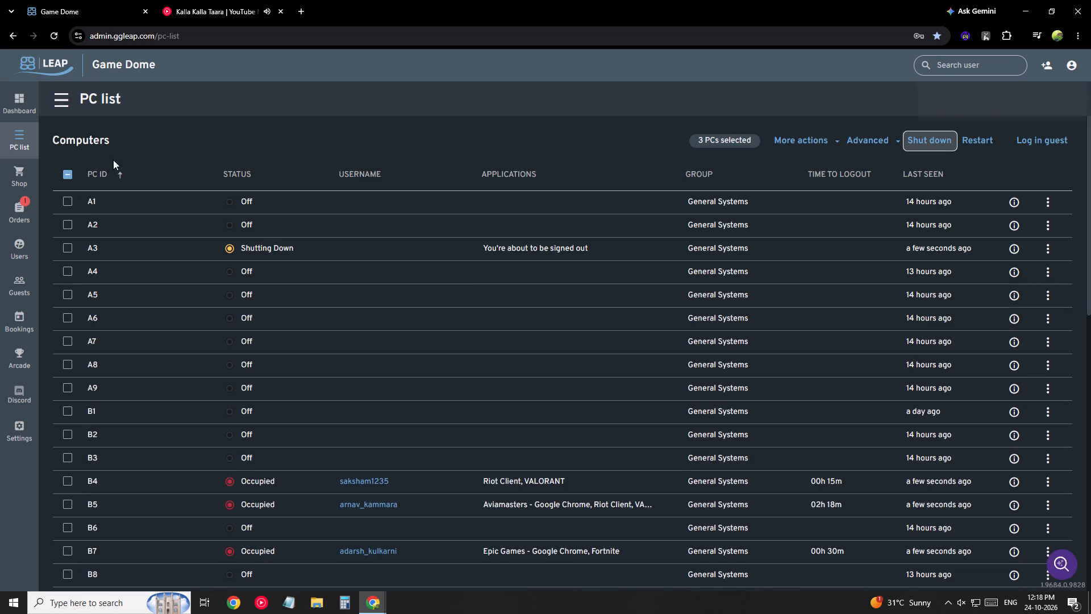
double_click(68, 170)
Examine the statuses of the C-row PCs and the consoles' users and times to logout.
scroll(327, 288, "up", 1)
scroll(371, 308, "down", 3)
scroll(471, 349, "down", 6)
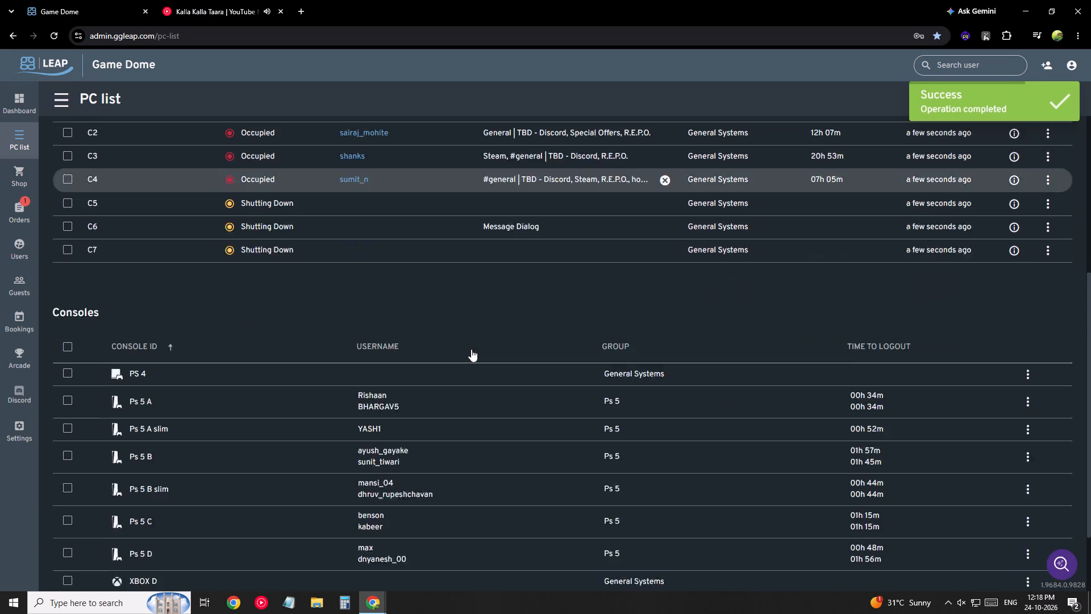
scroll(471, 349, "down", 1)
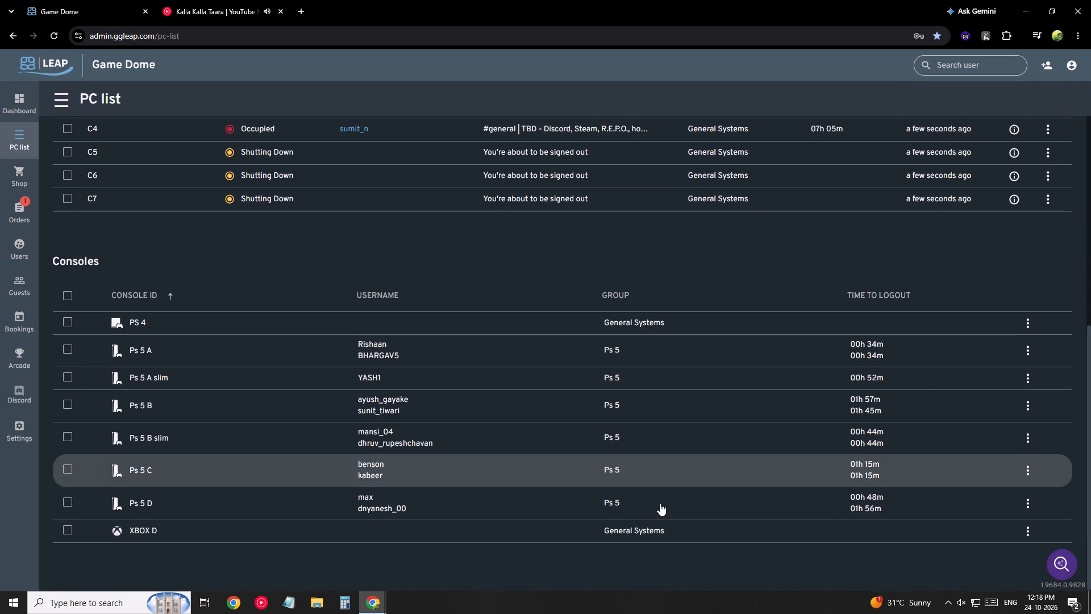
scroll(455, 507, "up", 3)
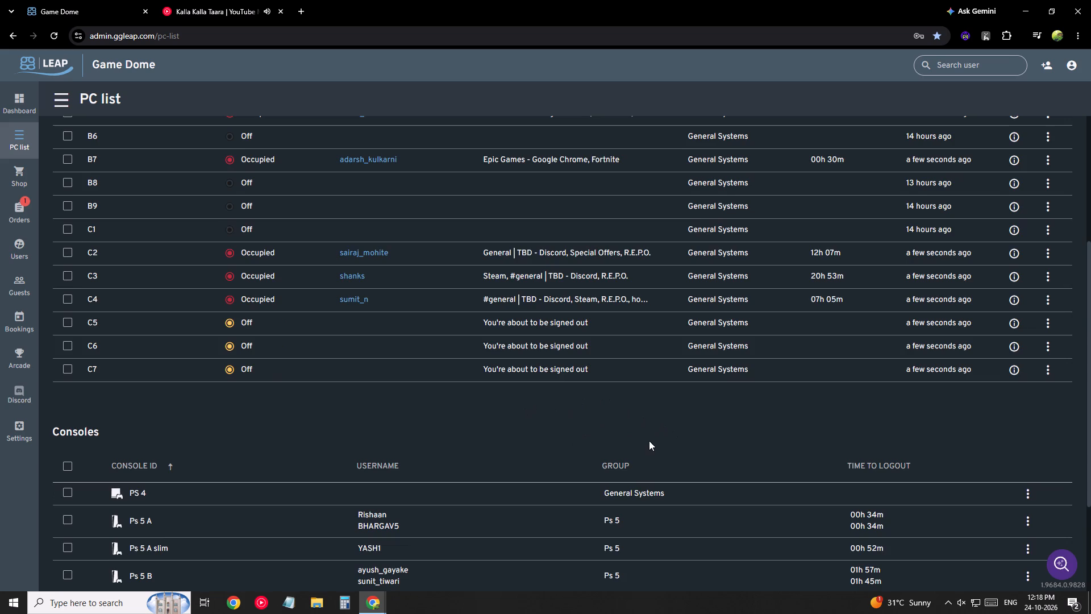
scroll(649, 441, "down", 9)
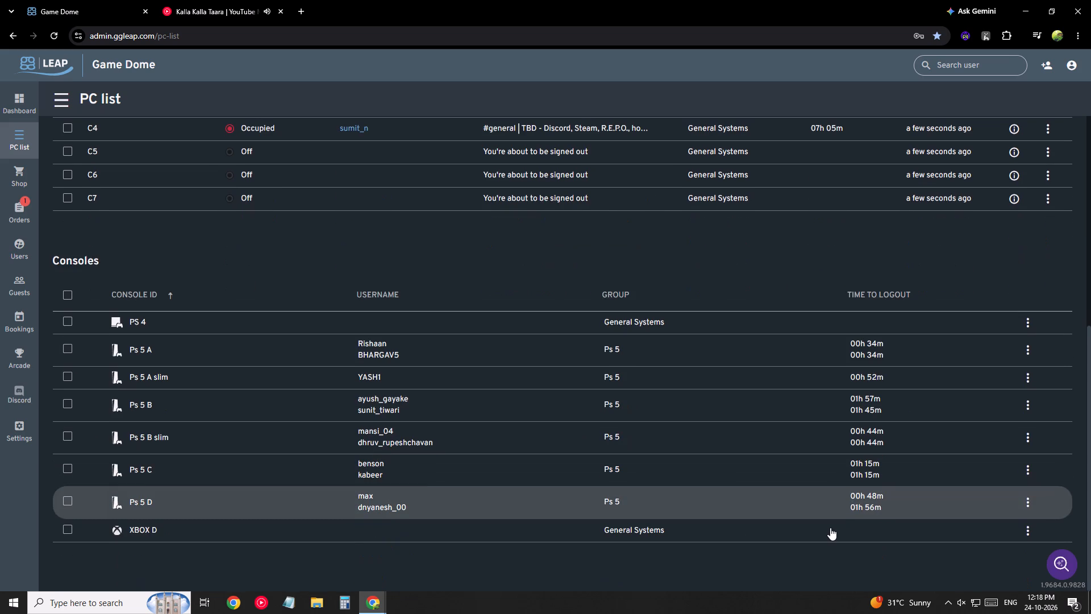
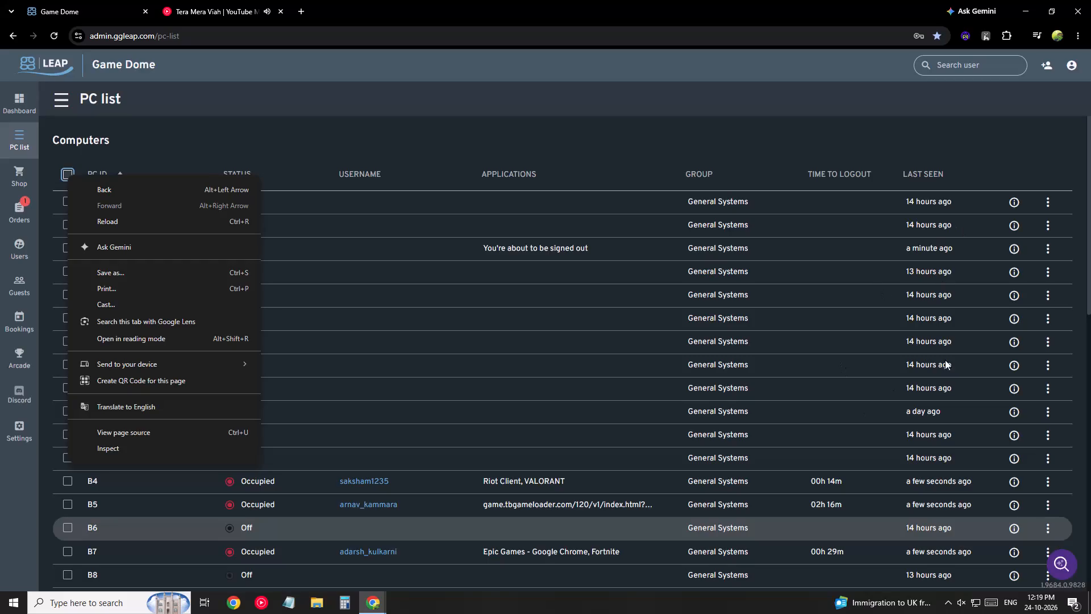
Find the customer account of Shantanu and start a sale for it in the full shop.
left_click(637, 135)
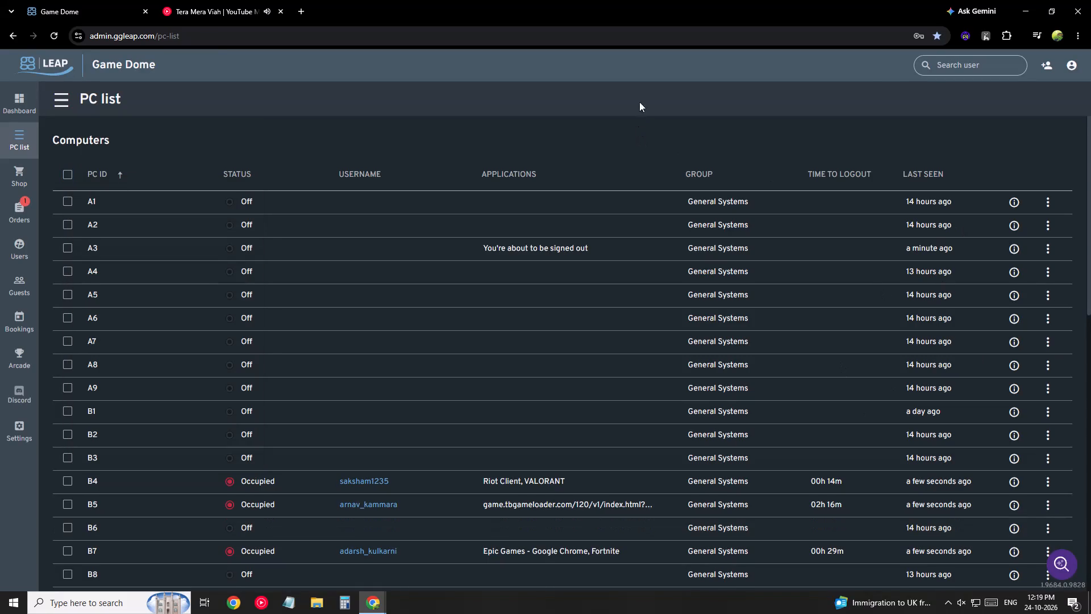
left_click(946, 70)
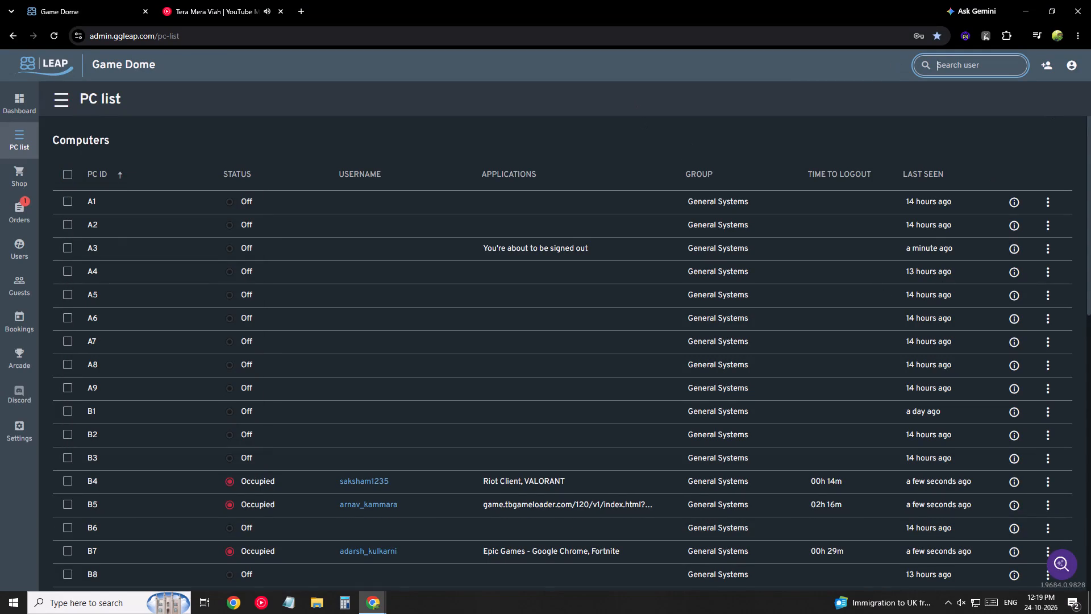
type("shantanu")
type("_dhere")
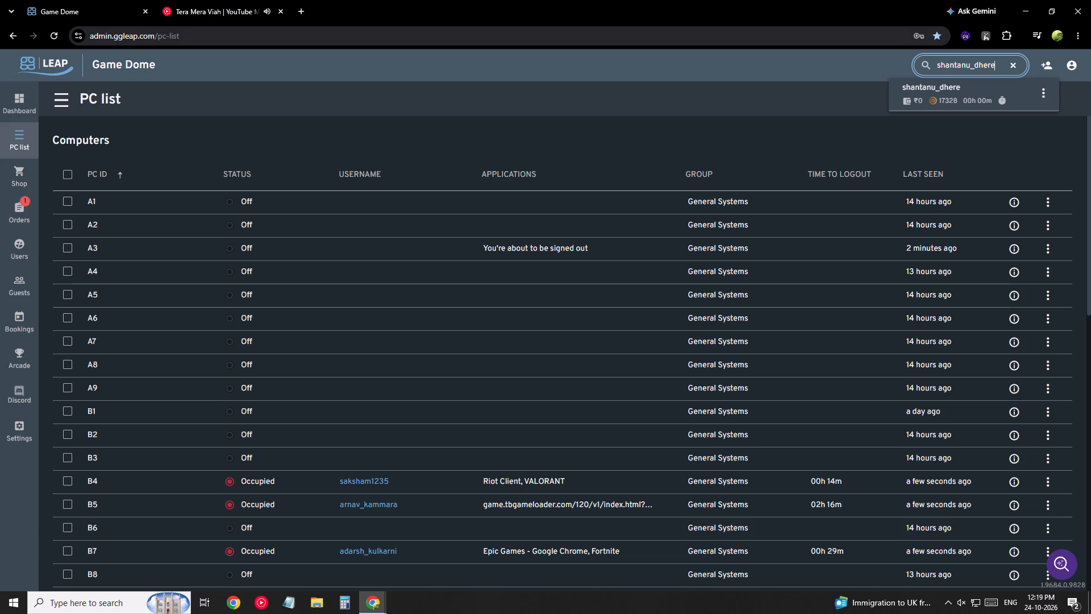
left_click(1040, 89)
left_click(1049, 92)
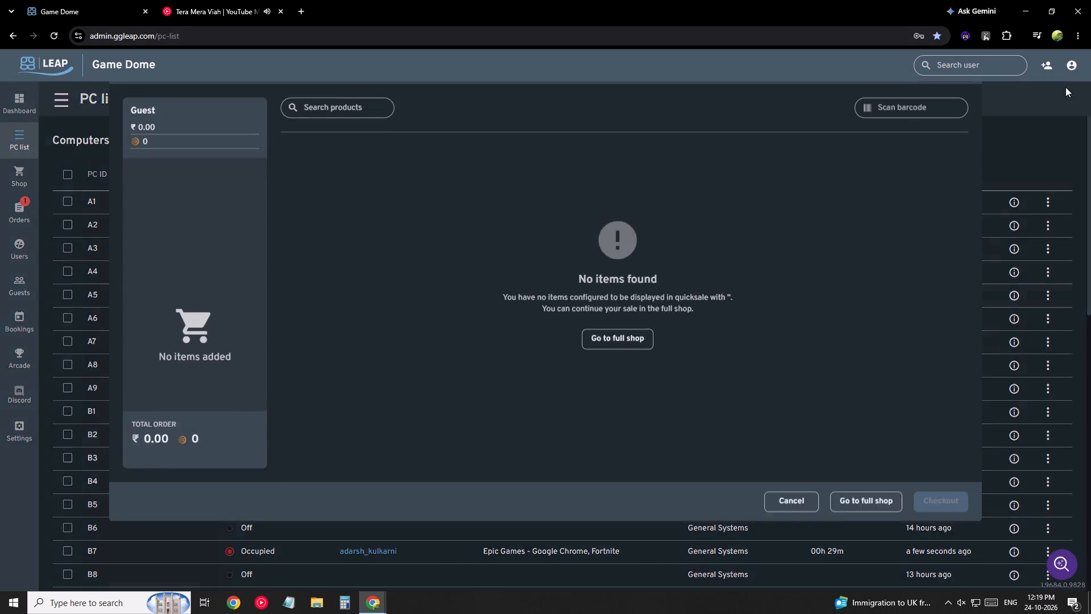
left_click(842, 541)
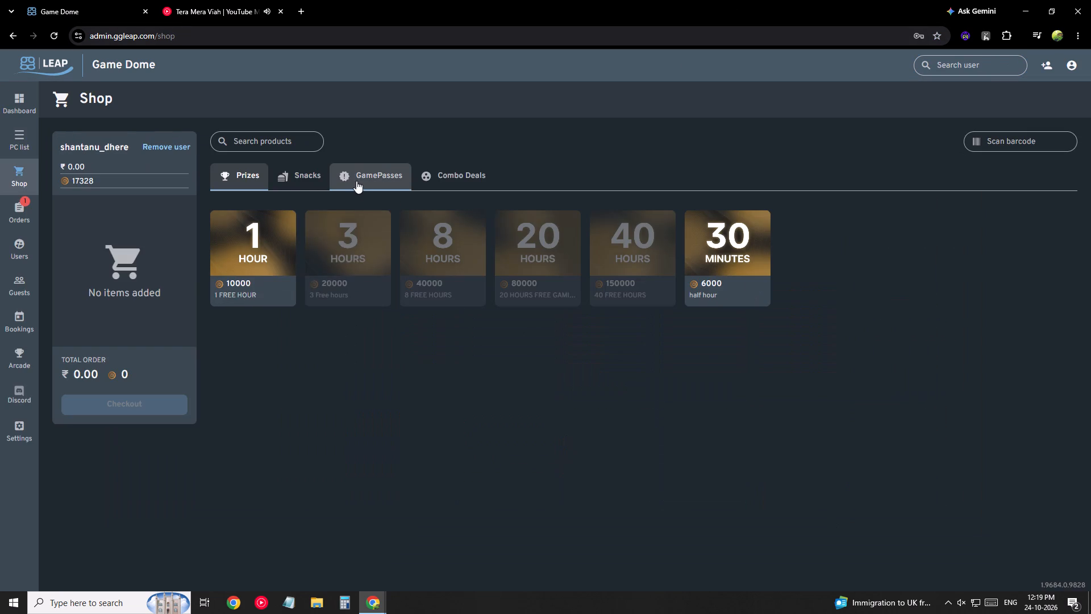
Add one PC 3 hr pass and one Cigg to the customer's order and proceed to checkout.
left_click(368, 183)
left_click(323, 202)
left_click(344, 256)
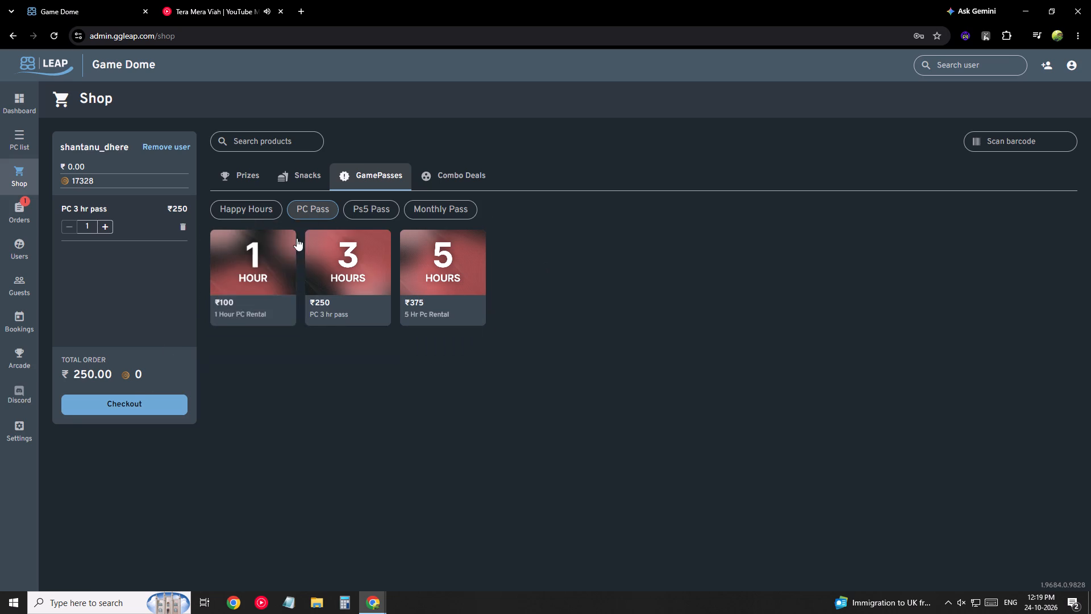
left_click(272, 178)
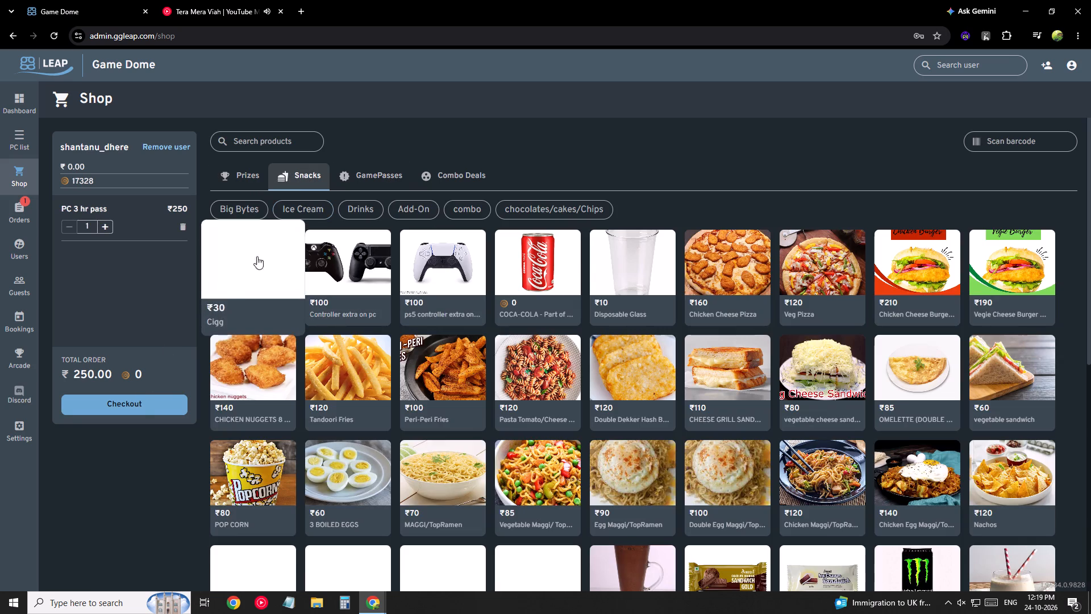
left_click(239, 293)
left_click(249, 268)
left_click(138, 396)
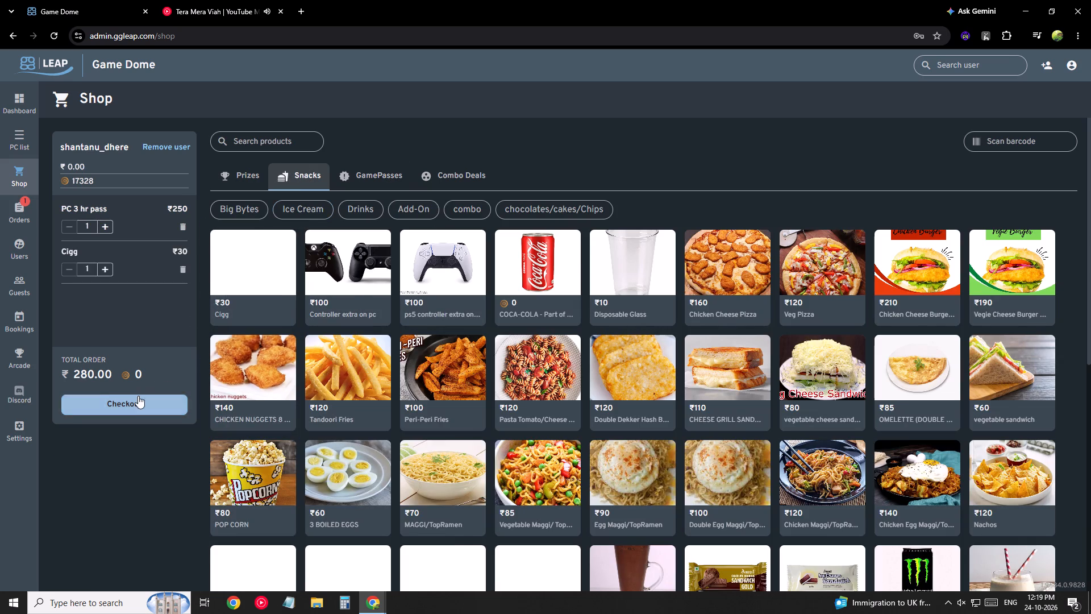
Charge the order with ₹500 received in cash, adding the change to the user's account.
left_click(378, 325)
double_click(563, 316)
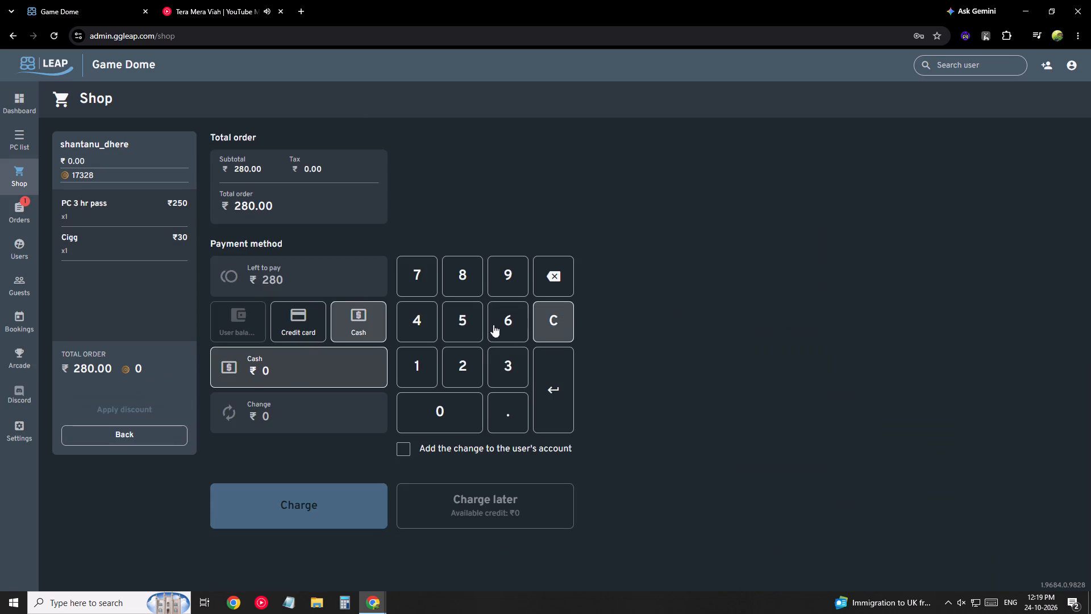
left_click(467, 330)
double_click(438, 405)
left_click(398, 446)
left_click_drag(374, 479, 365, 480)
left_click(344, 509)
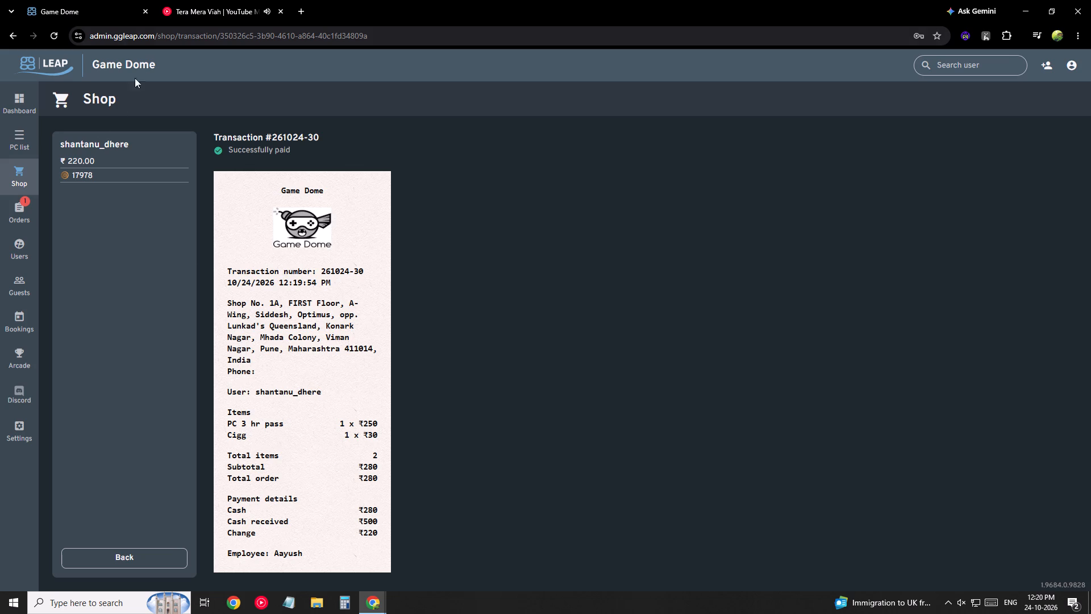
Copy the same customer's username, look it up from the PC list, and take a quick sale of one Iced Tea Lemon to checkout.
double_click(101, 143)
key("ctrl+c")
left_click(27, 144)
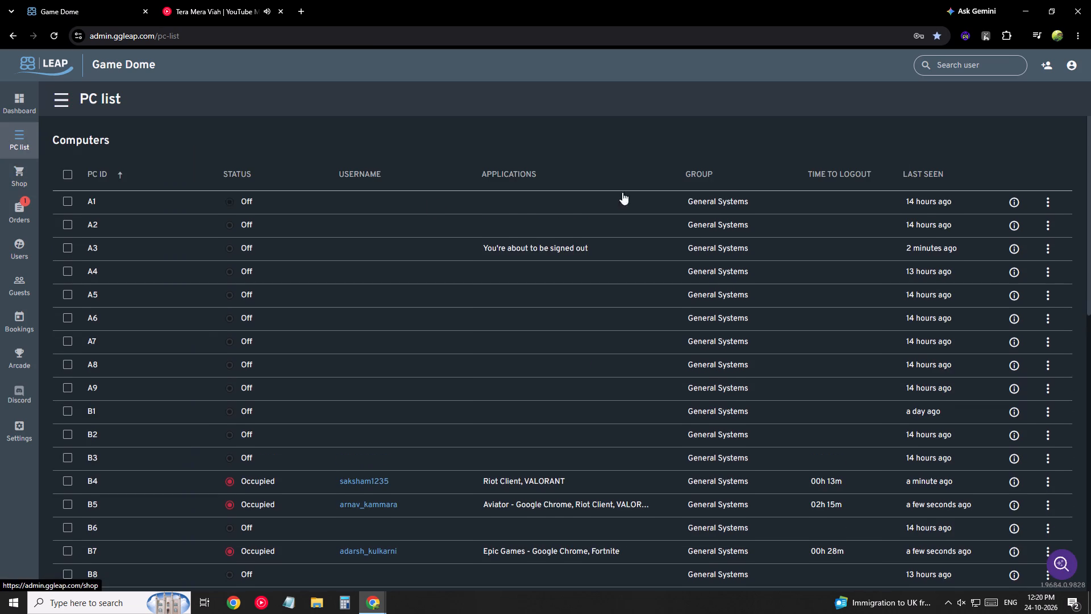
left_click(969, 74, "ctrl")
key("ctrl+v")
left_click(1045, 93)
left_click(1063, 103)
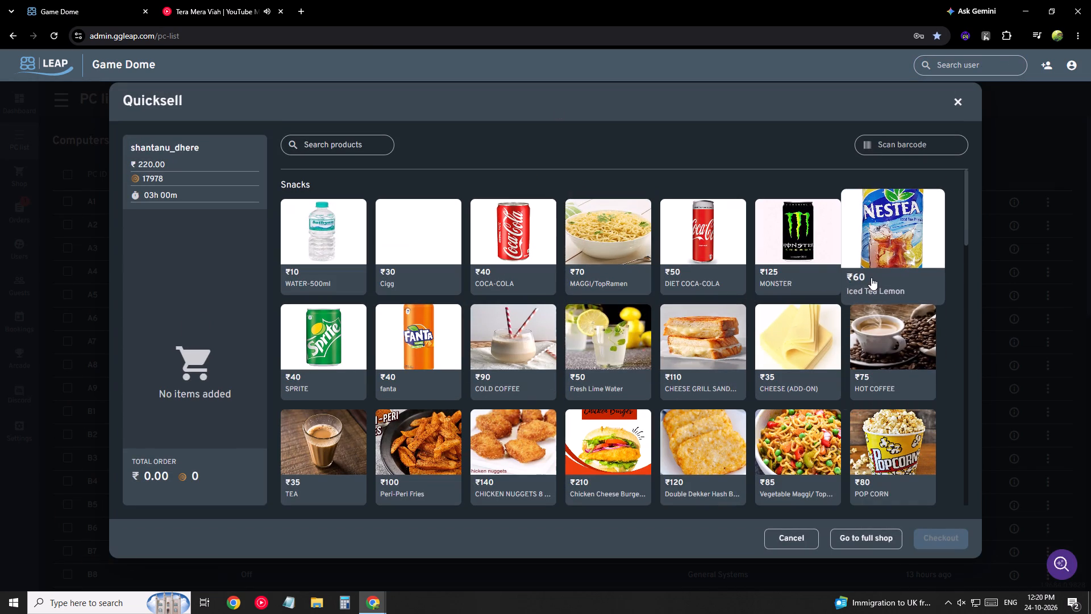
left_click(882, 258)
left_click(932, 549)
left_click(878, 525)
left_click(943, 536)
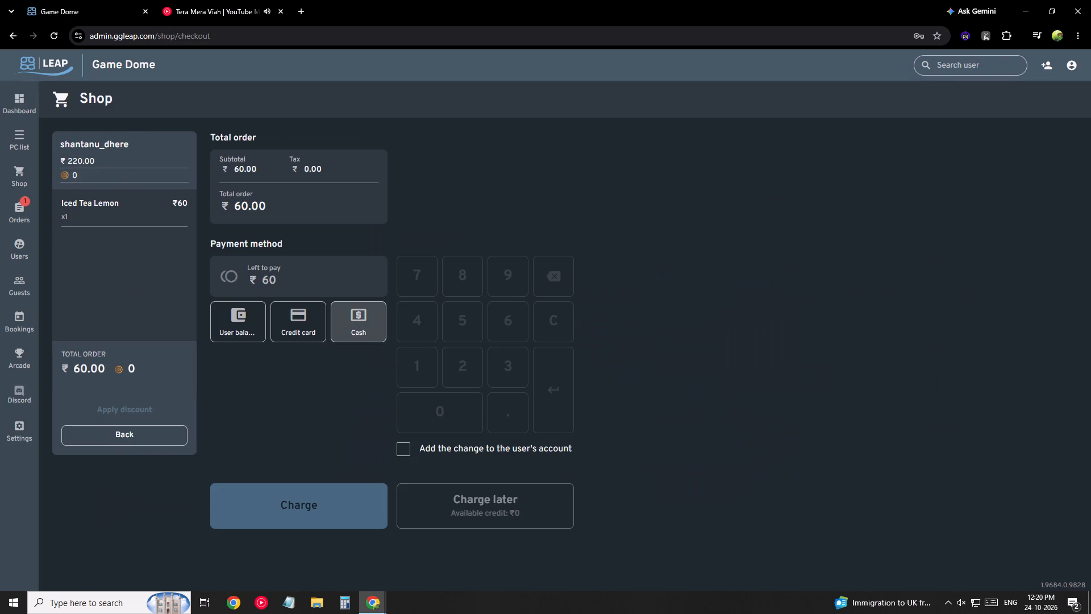
Charge the Iced Tea Lemon order to the customer's user balance.
left_click(220, 321)
left_click(285, 479)
left_click(293, 492)
Return to the PC list and examine the consoles' users and times to logout.
left_click(7, 153)
scroll(294, 385, "down", 3)
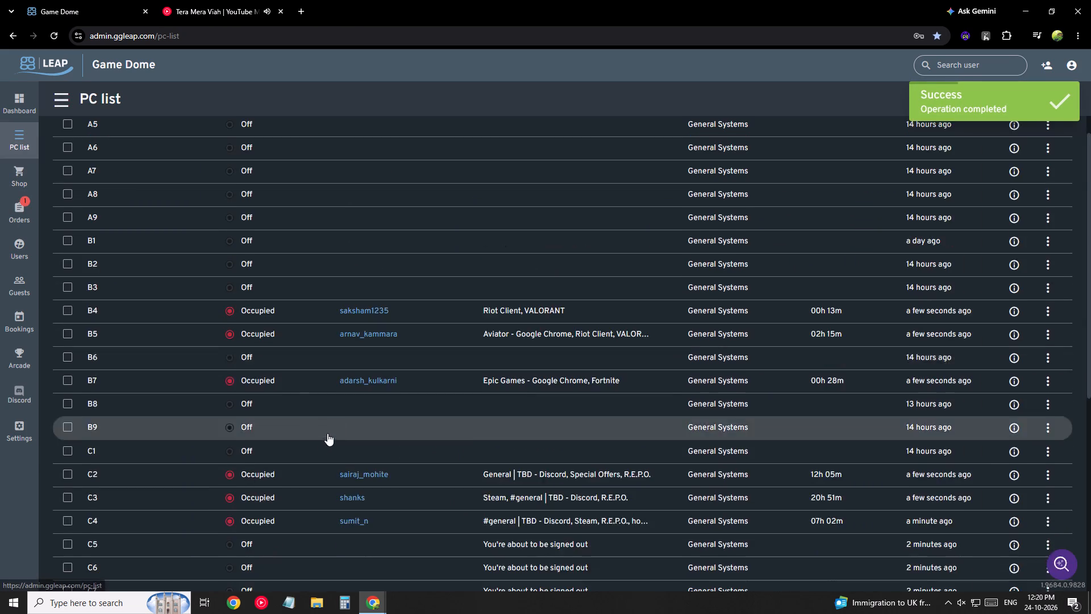
scroll(327, 433, "down", 7)
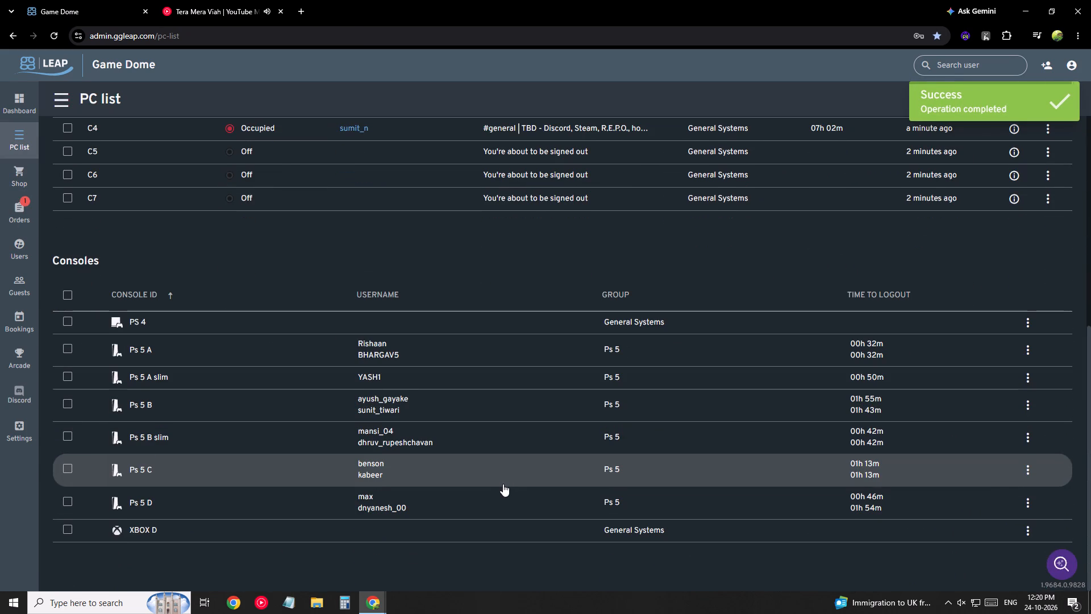
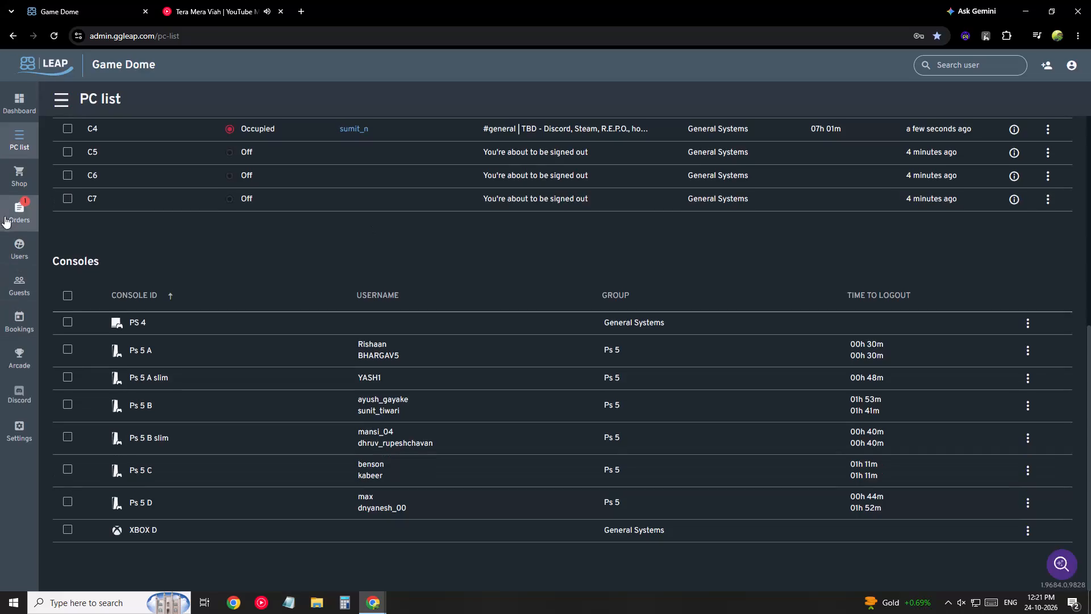
Open the 12:08 PM order for ₹250 from the order history and copy its customer's username.
left_click(5, 215)
left_click(278, 121)
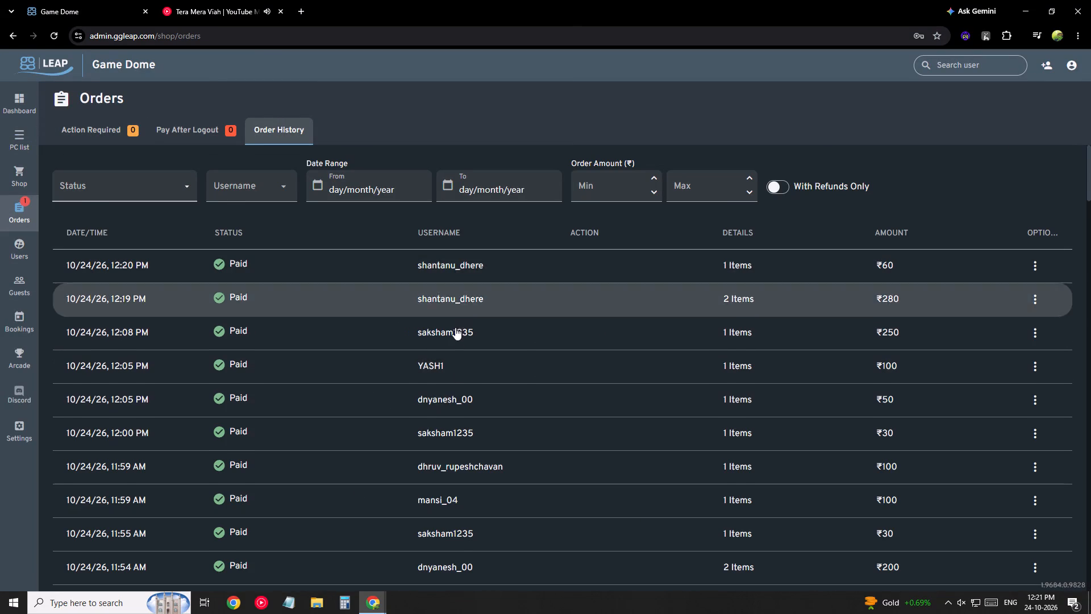
scroll(459, 399, "down", 1)
left_click(635, 275)
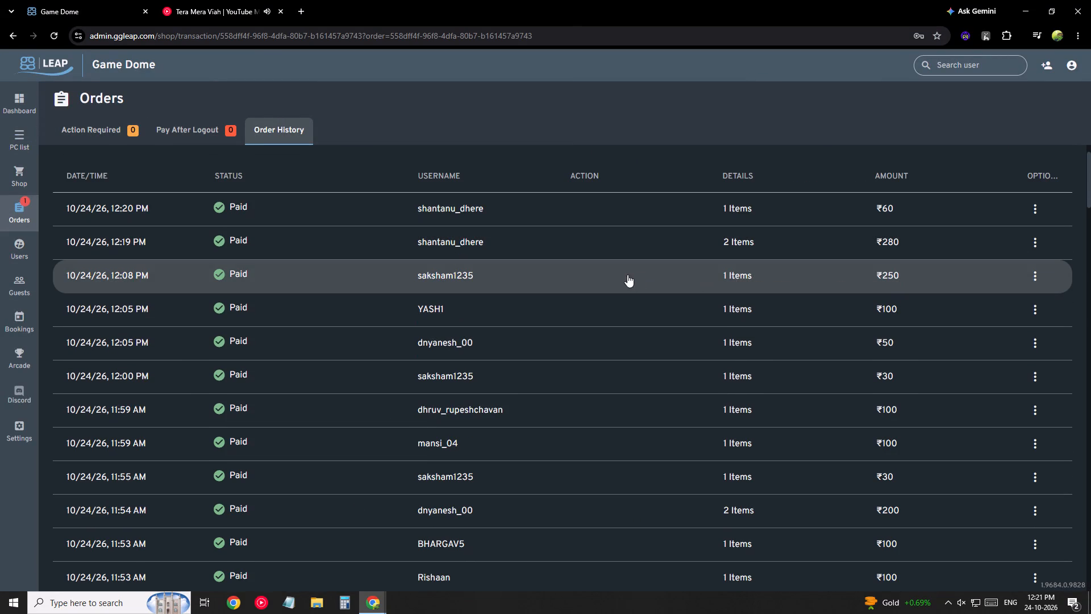
double_click(102, 148)
key("ctrl+c")
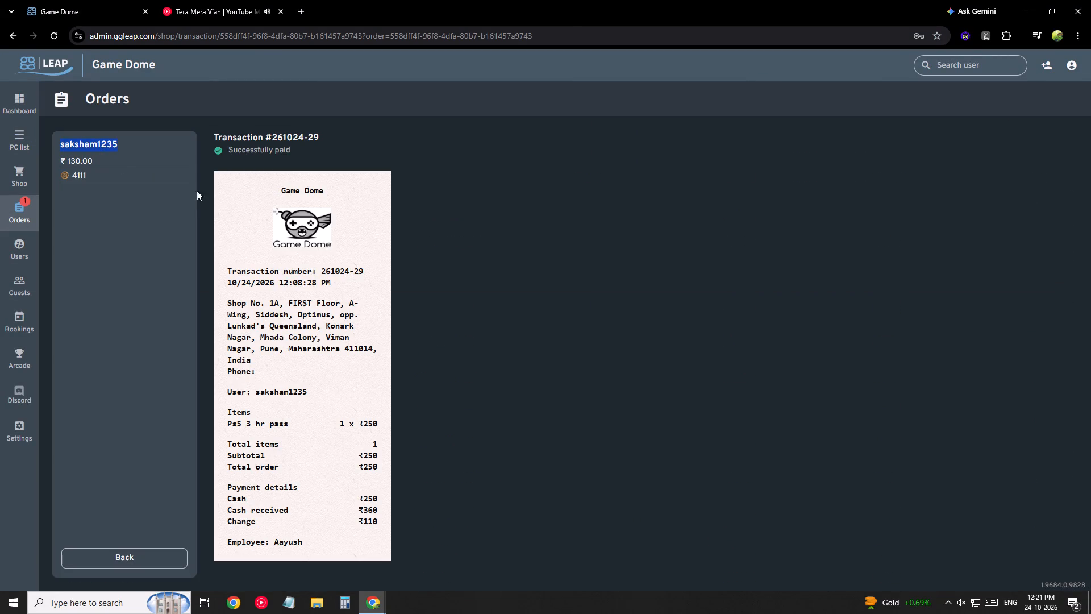
Look up the copied username, start a sale in the full shop, and take one PC 3 hr pass to checkout.
left_click(969, 76, "ctrl")
left_click(972, 68, "ctrl")
key("ctrl+v")
left_click(1038, 95)
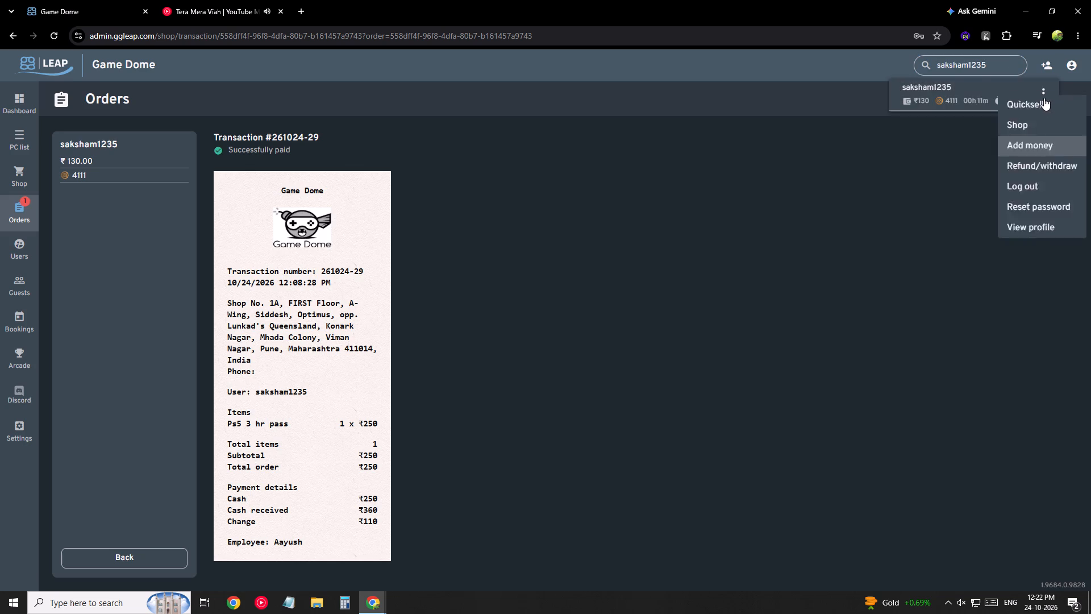
left_click(1048, 99)
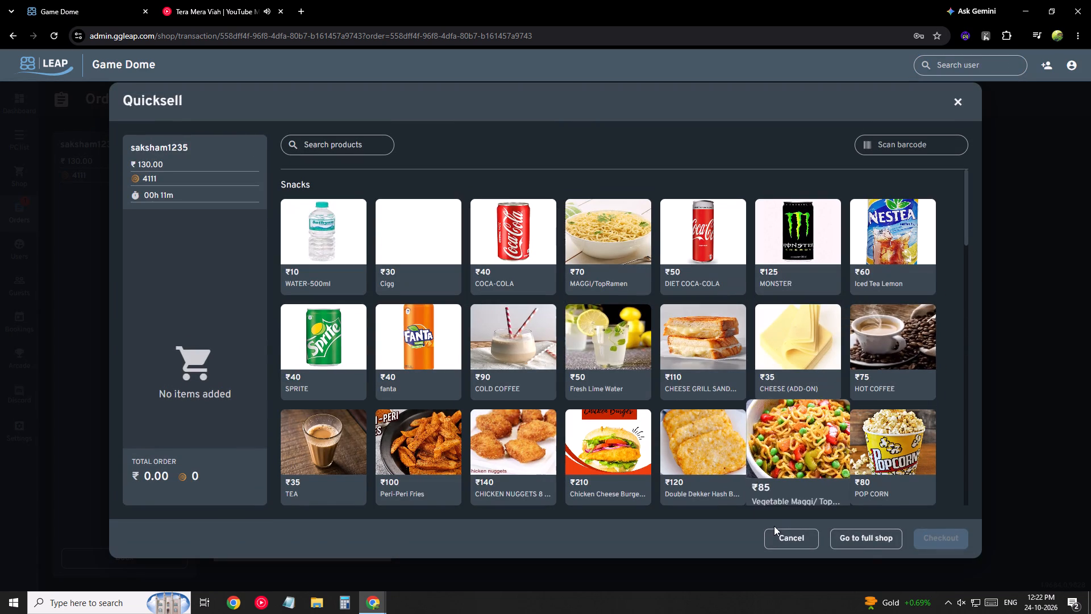
left_click(872, 536)
left_click(388, 178)
left_click(320, 204)
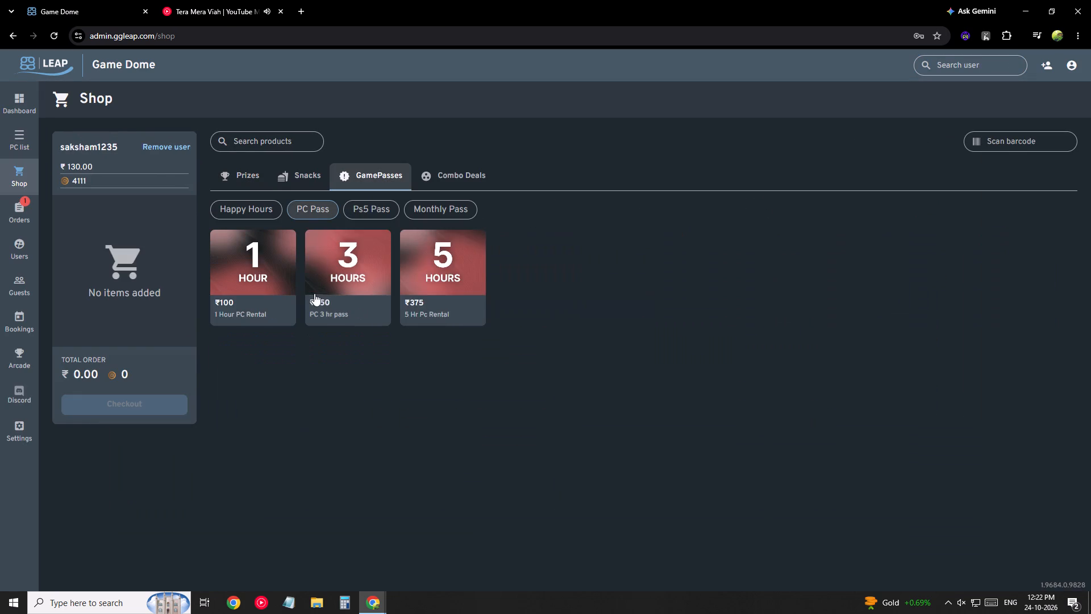
left_click(353, 267)
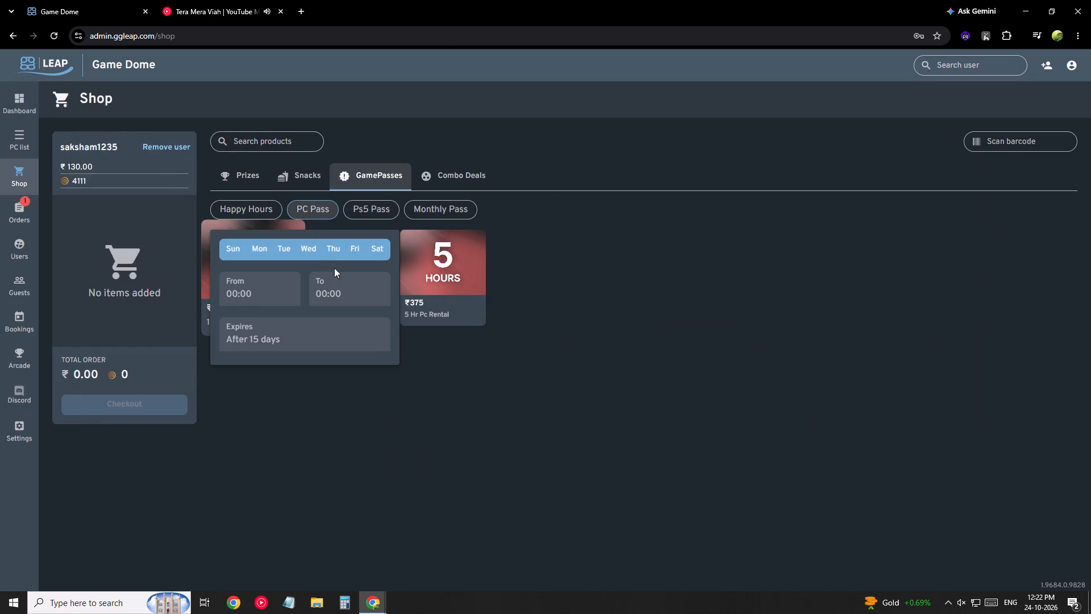
left_click(376, 287)
left_click(151, 398)
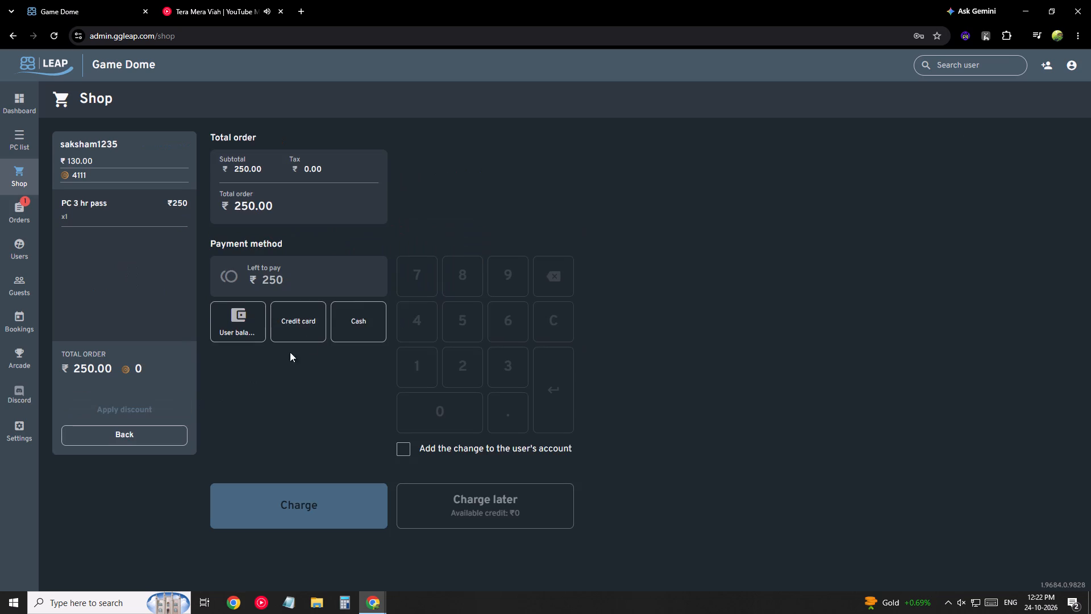
Charge the full ₹250 for the PC 3 hr pass as cash.
left_click(361, 319)
left_click(313, 499)
Copy the customer's username and log it in the expense sheet's 10/24/26 refund section with an amount of 250.
double_click(96, 140)
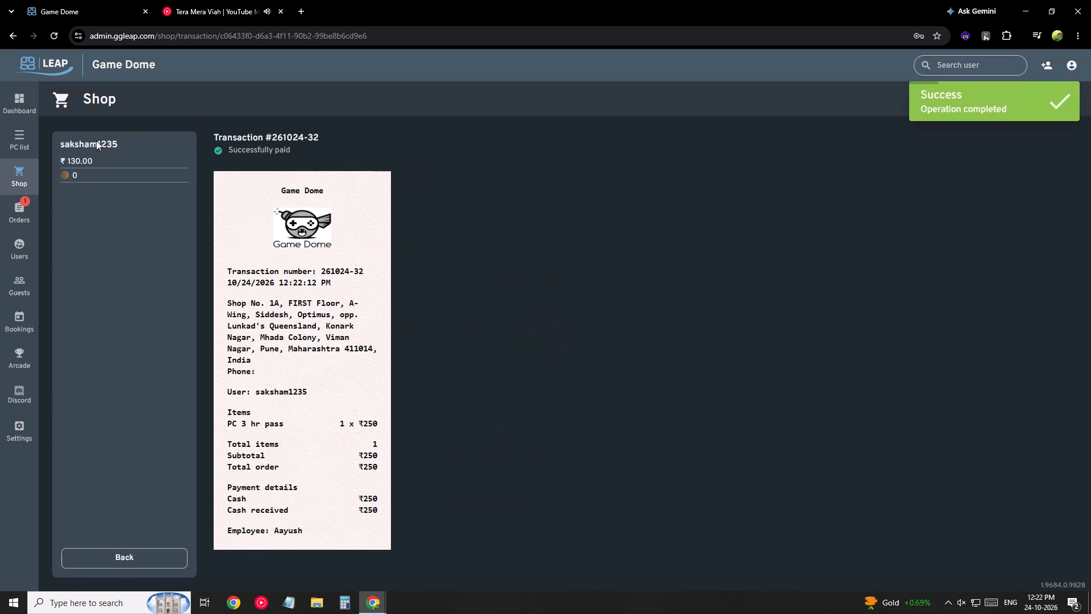
key("ctrl+c")
key("alt+Tab")
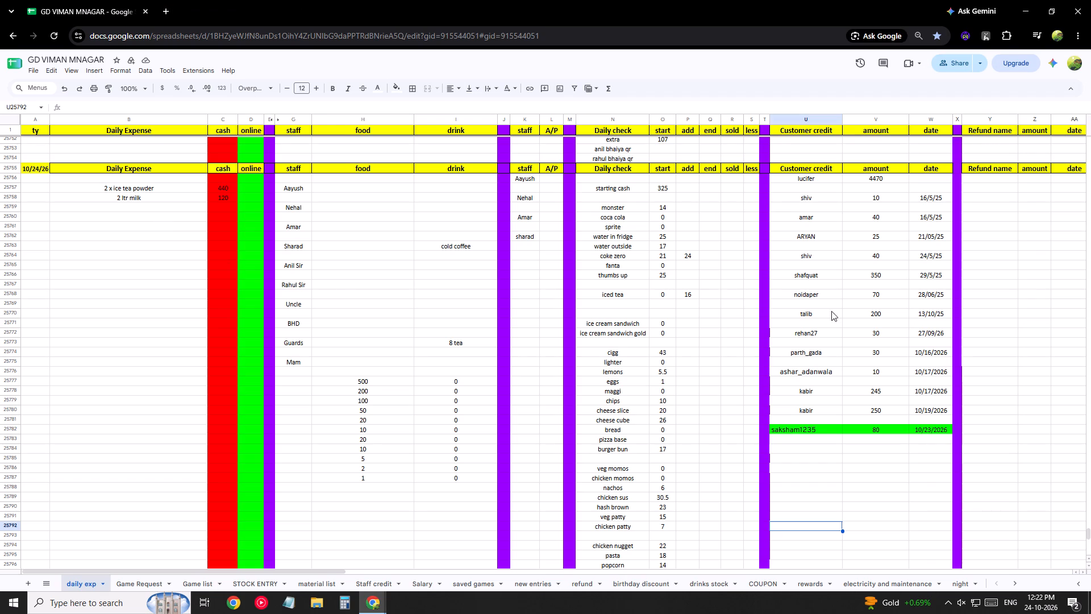
left_click(815, 454)
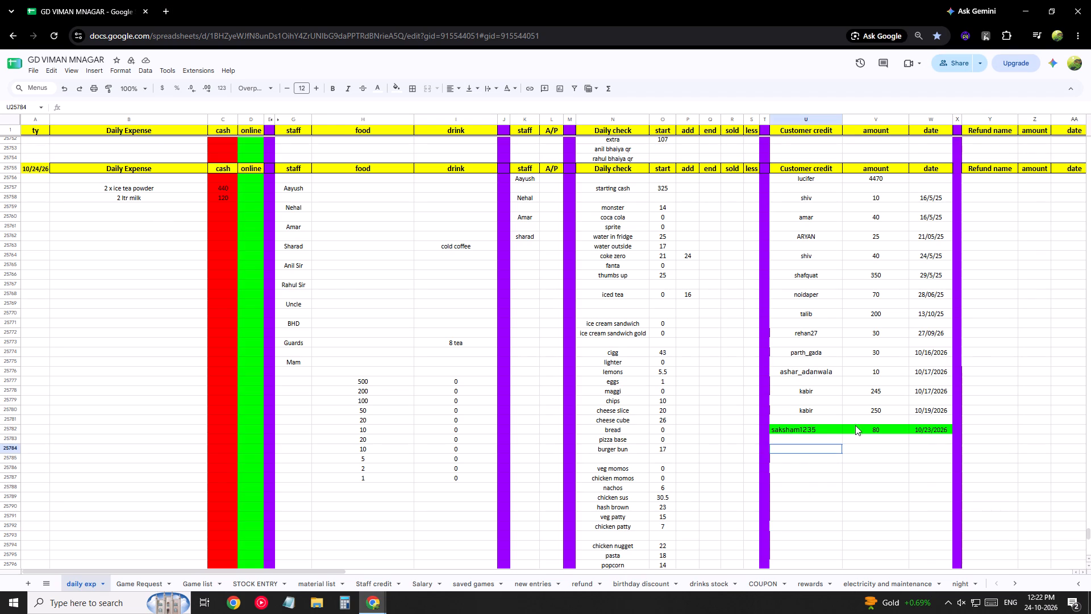
left_click(971, 192)
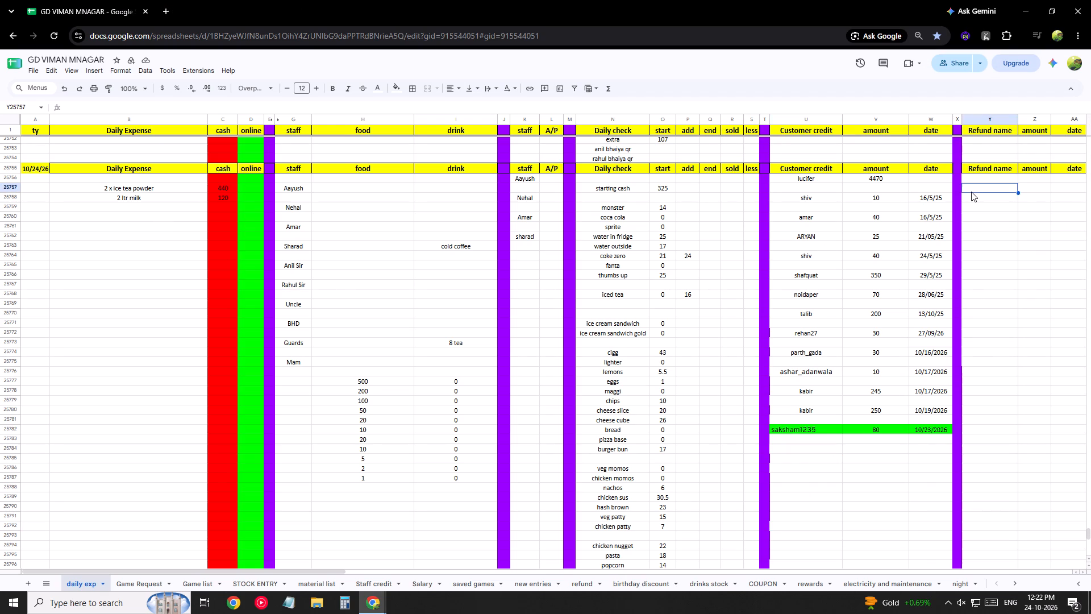
key("ctrl+v")
left_click(1048, 188)
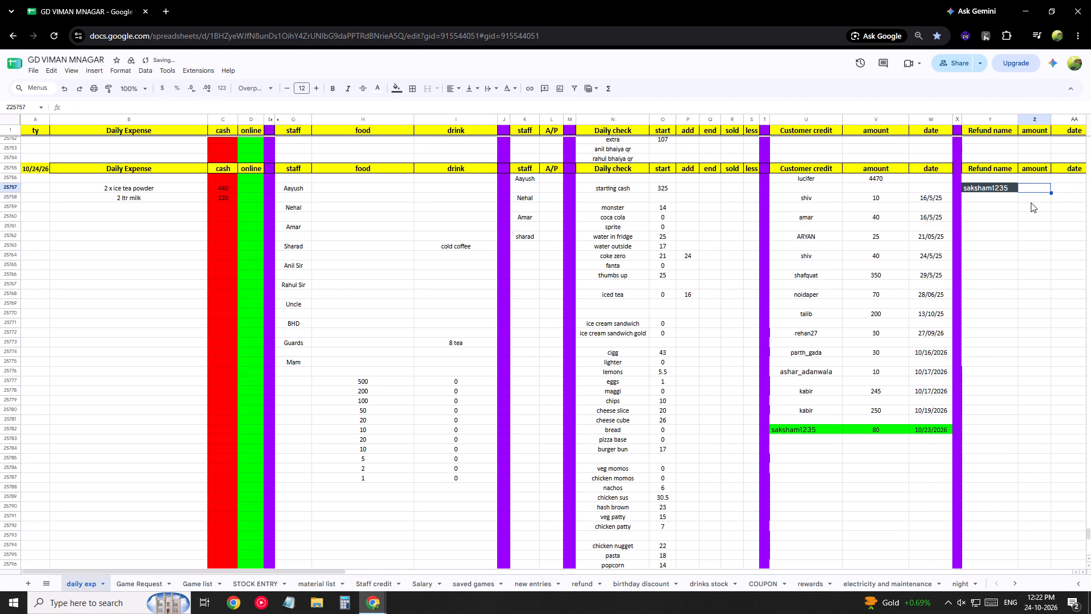
key("2")
key("5")
key("0")
key("Return")
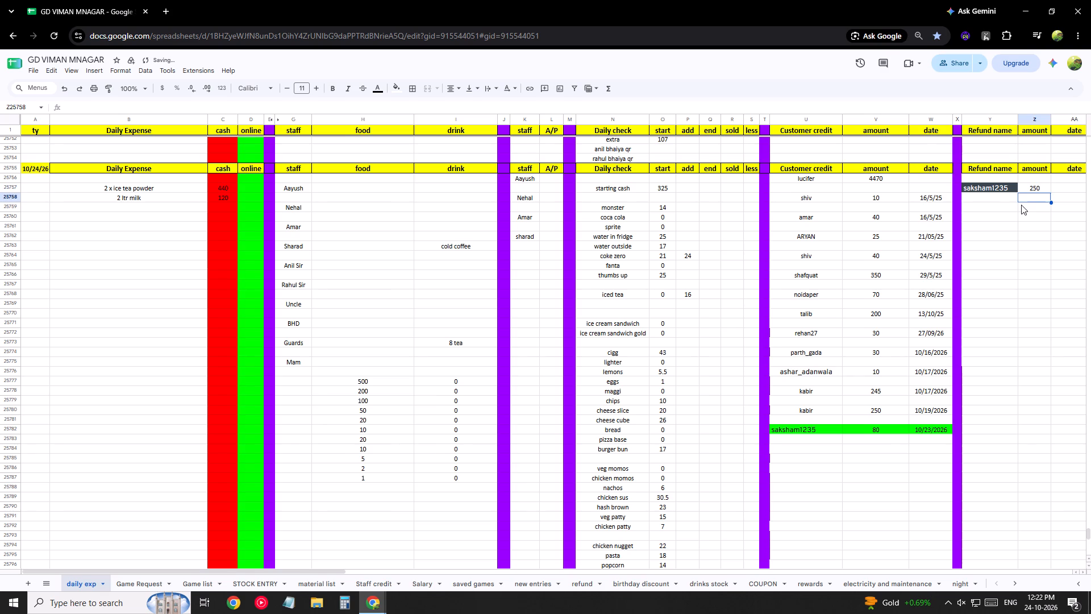
Enter "1hr ps5" in the date column of the new refund row.
key("Right")
key("Up")
type("1hr")
key("space")
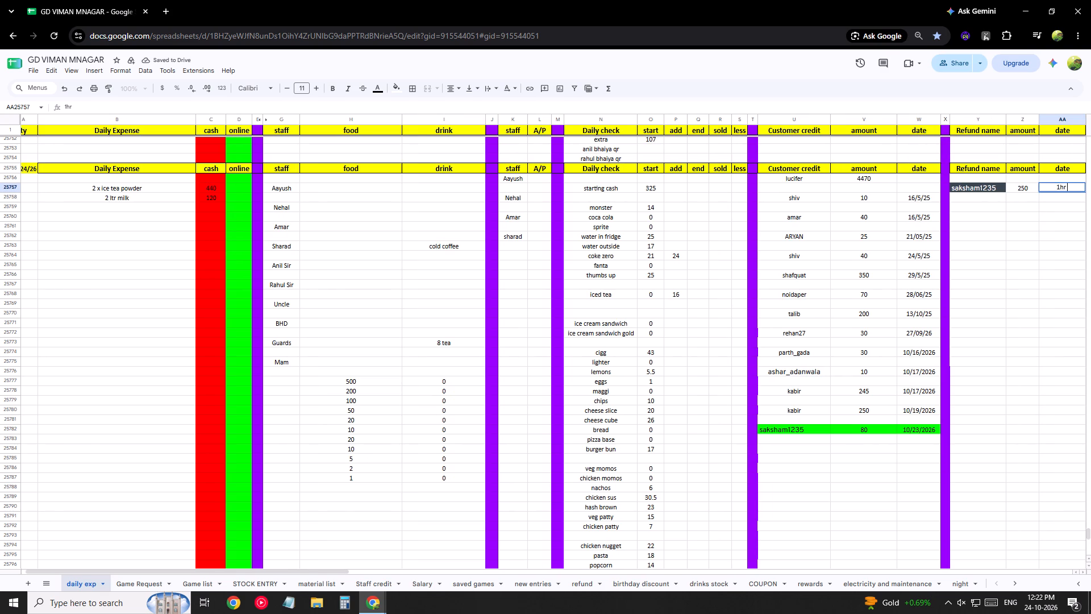
type("ps5")
key("Return")
Correct the date-column entry of the refund row to "3hr ps5".
key("Up")
key("Return")
key("Left")
key("Left")
key("Left")
key("Left")
key("Left")
key("Left")
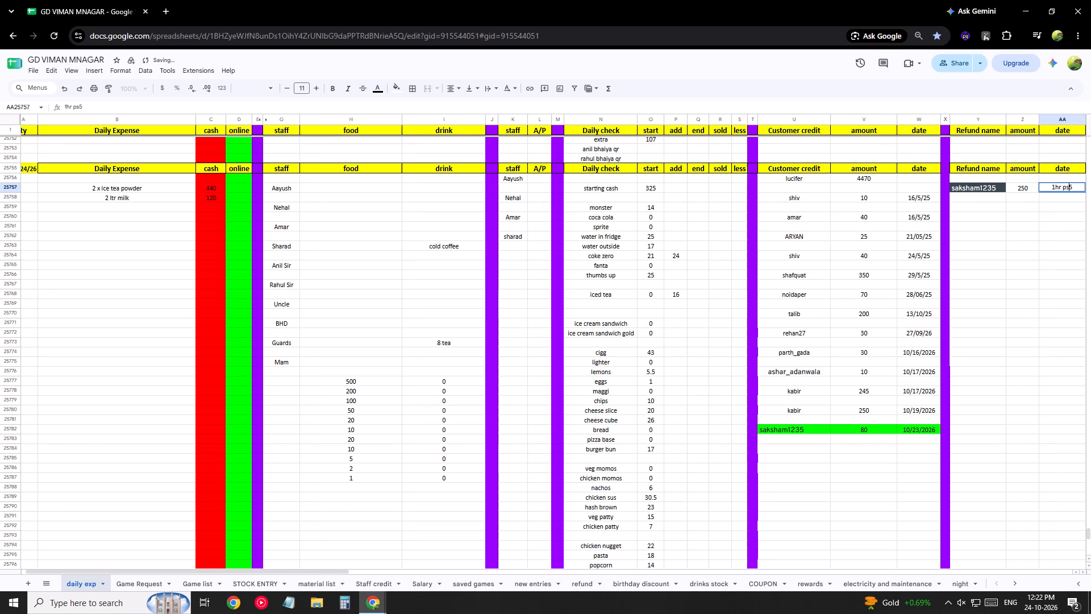
key("BackSpace")
key("3")
key("Return")
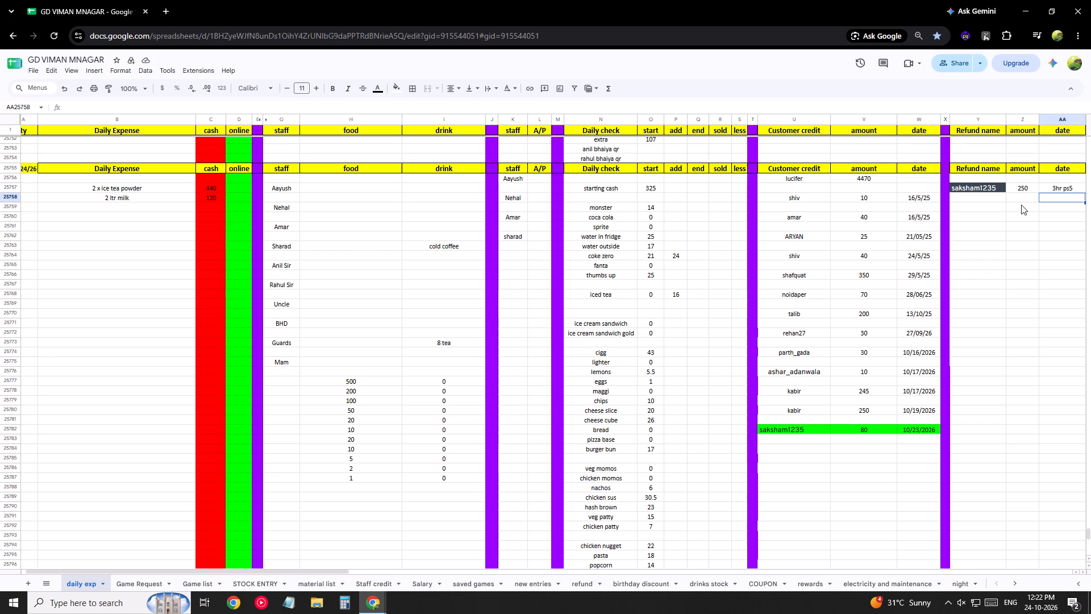
Switch back to the Game Dome admin site and open the PC list.
key("alt+Tab")
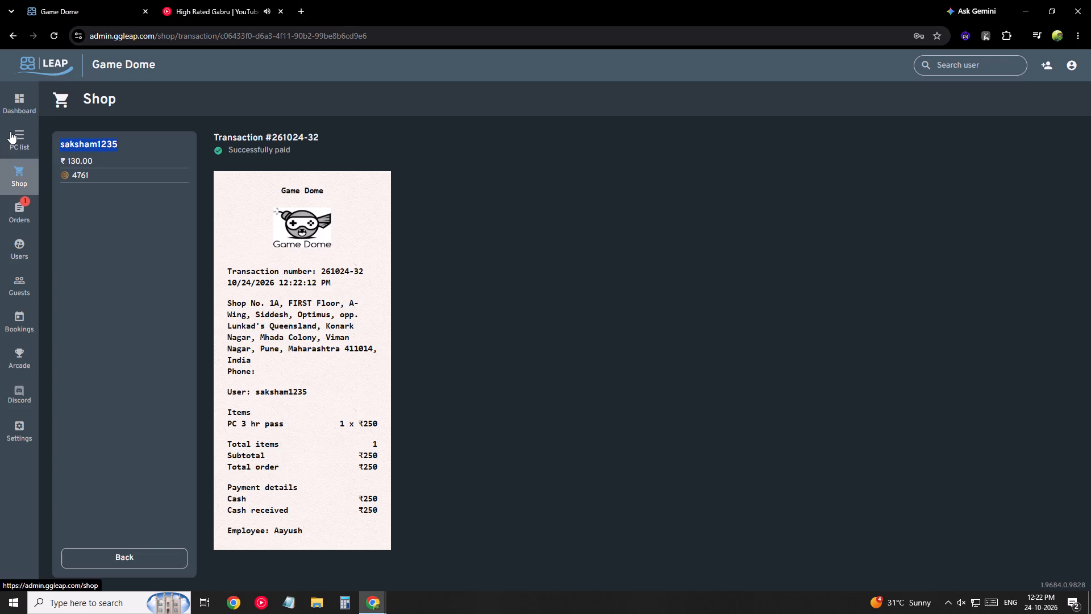
left_click(10, 131)
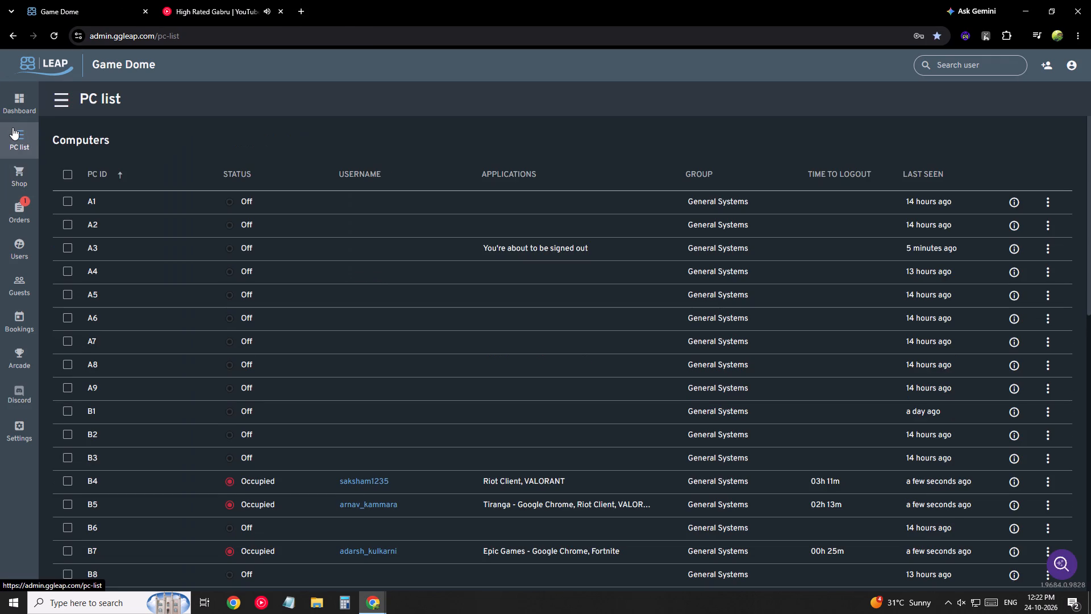
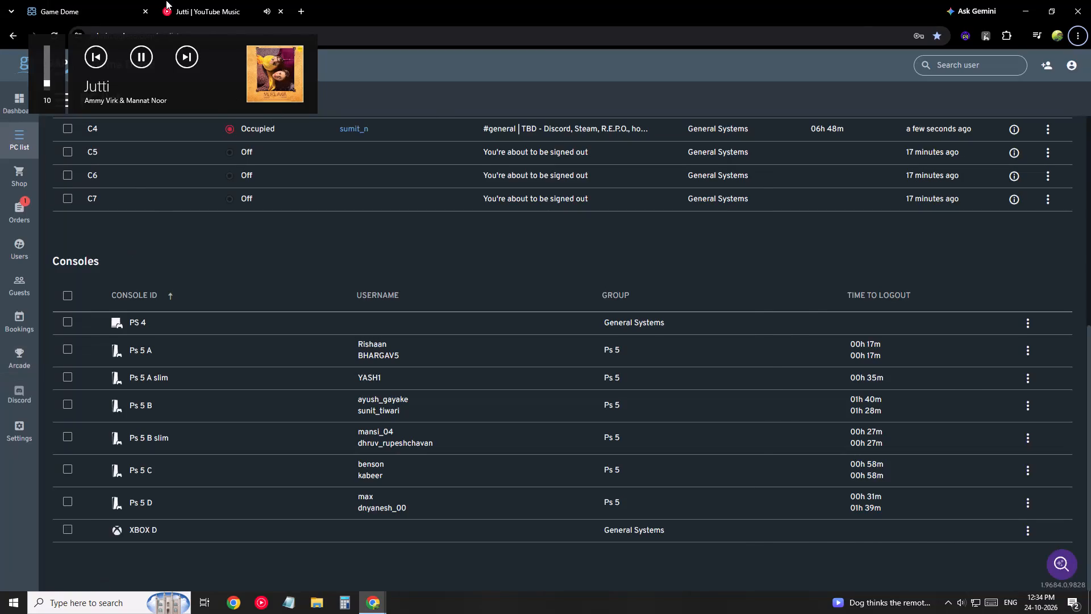
Switch to YouTube Music and pause the song Jutti.
left_click(166, 0)
left_click(47, 573)
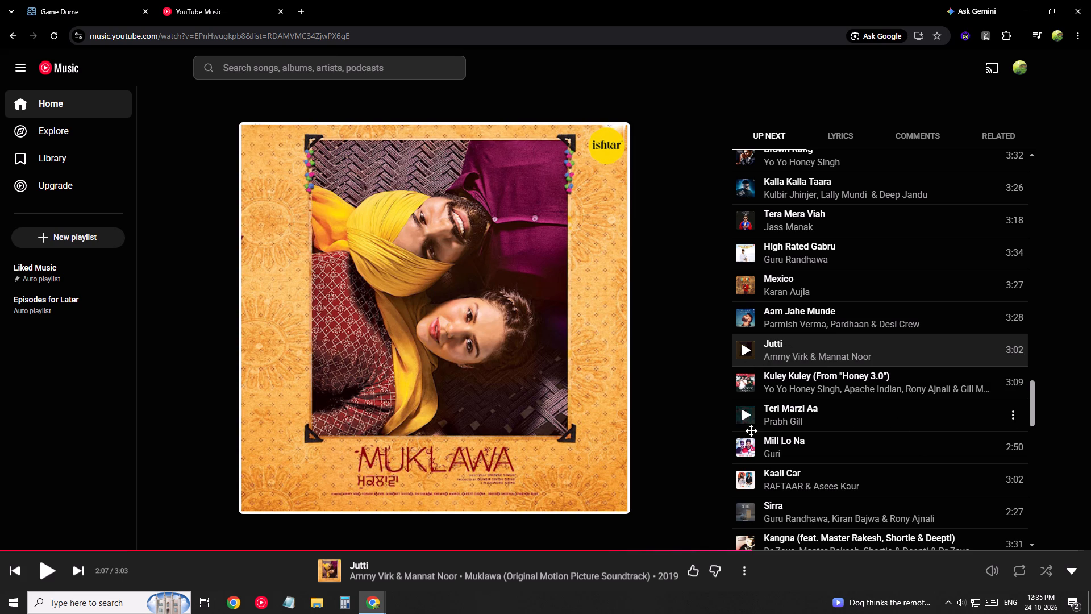
Go to the YouTube Music home page, browse its recommendations and decline the one-month free Music Premium offer.
left_click(99, 105)
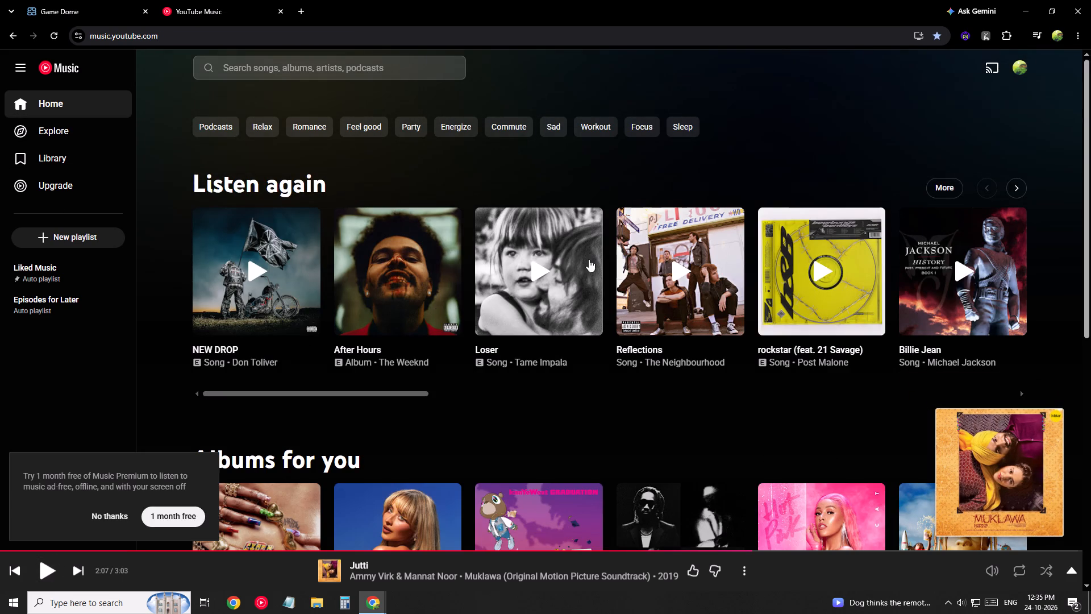
scroll(685, 375, "down", 2)
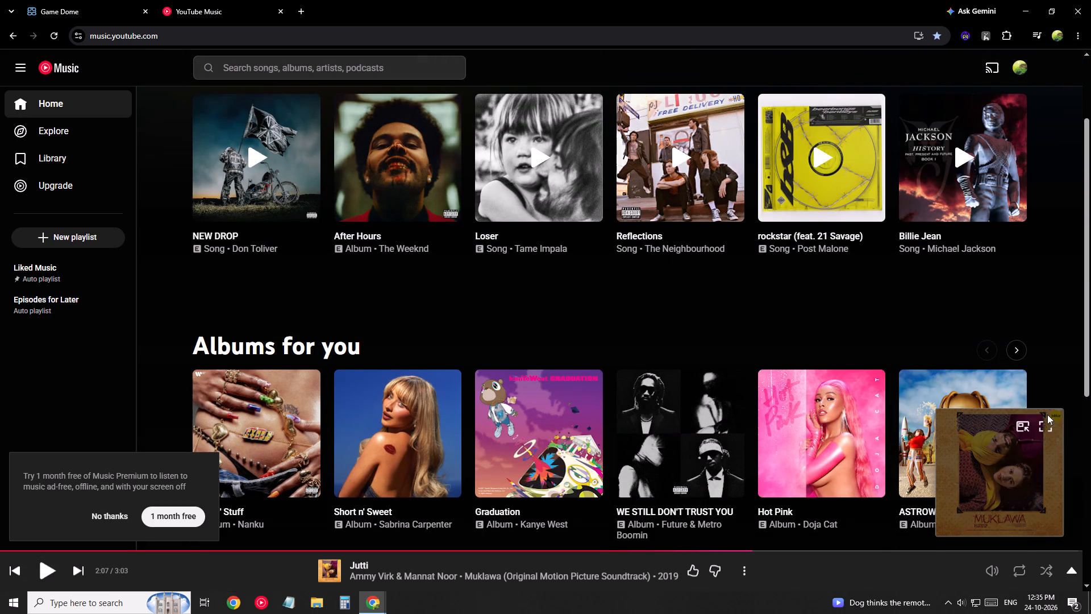
left_click(105, 518)
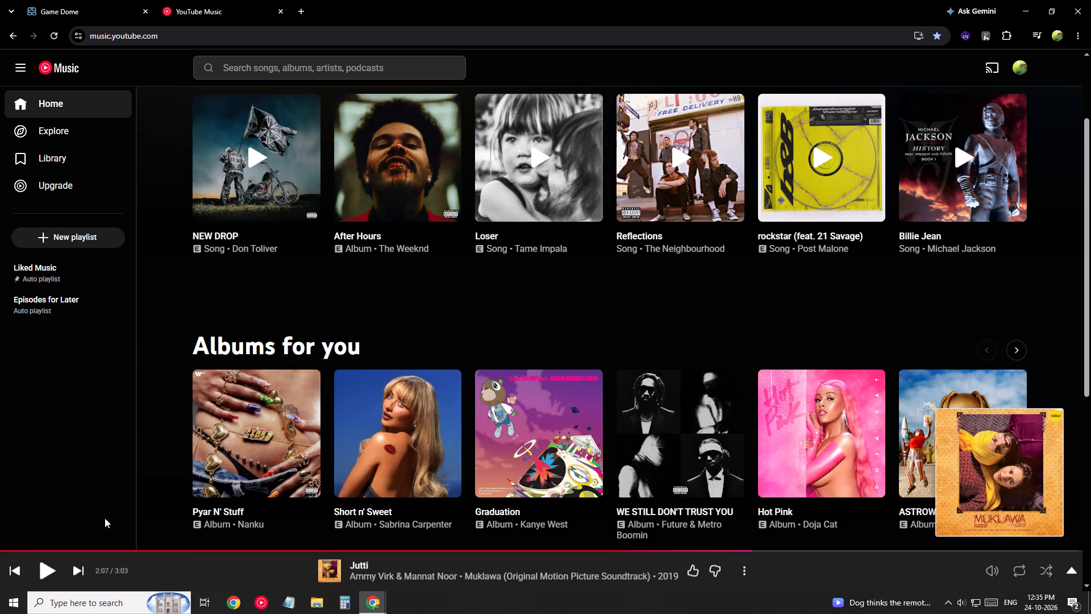
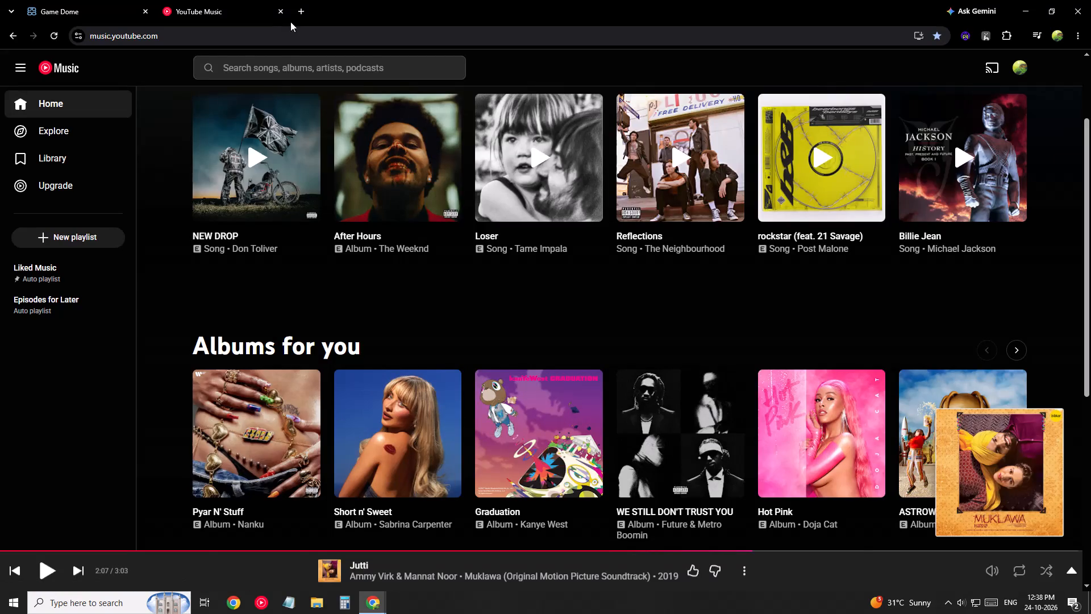
Close YouTube Music and reopen the Game Dome PC list to view the computers.
left_click(278, 8)
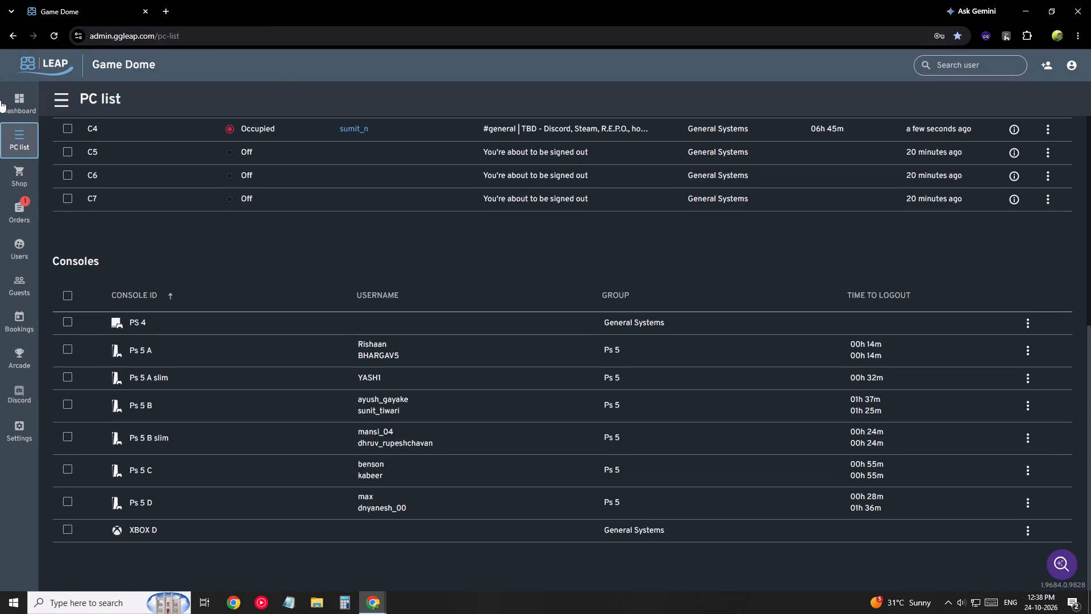
left_click(19, 103)
left_click(15, 155)
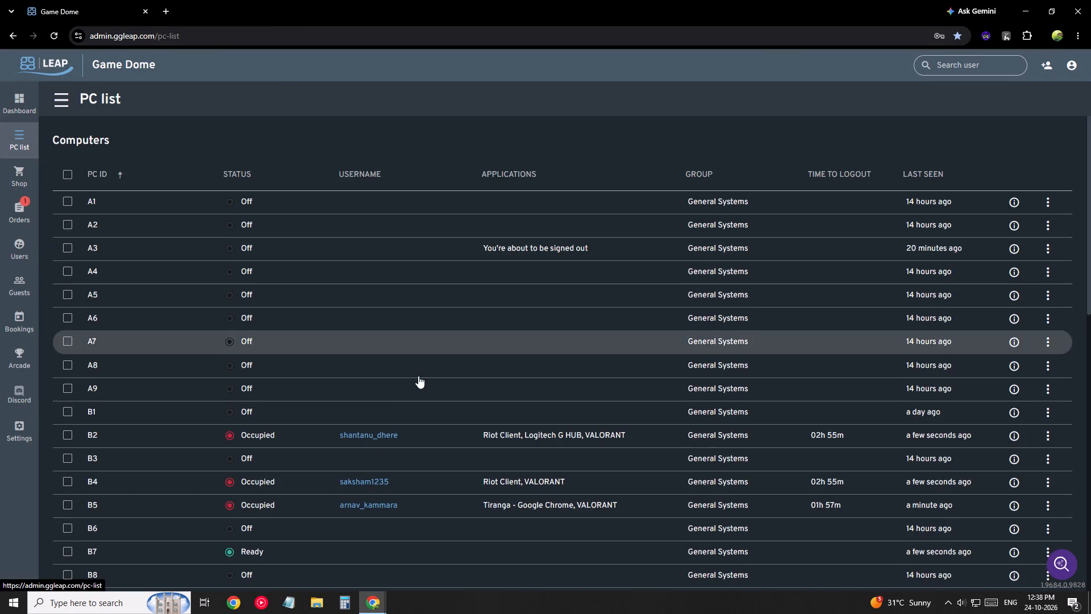
scroll(418, 376, "down", 7)
left_click(980, 56)
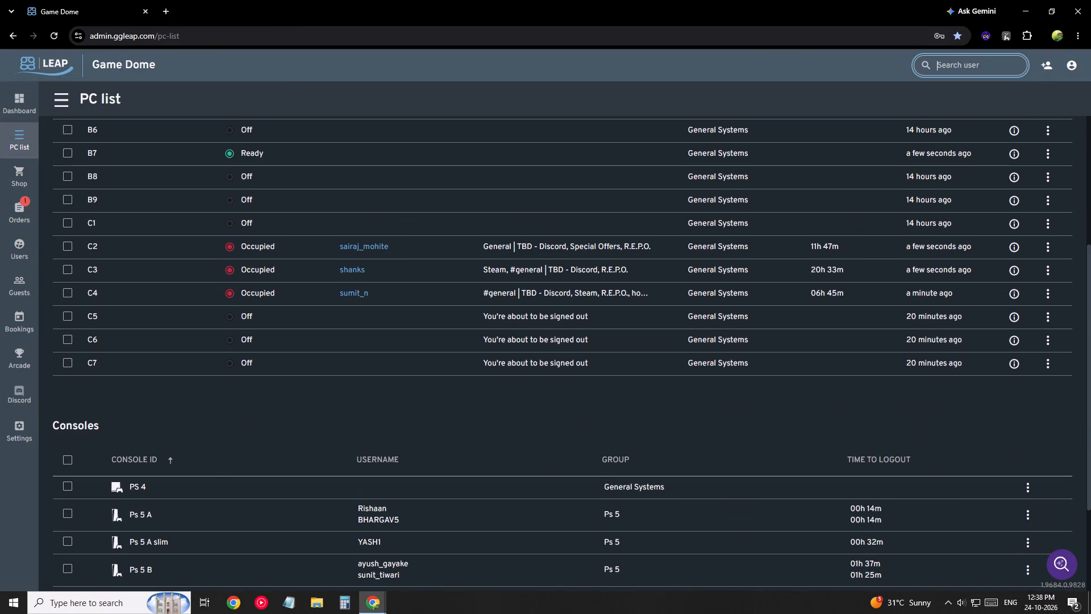
type("na")
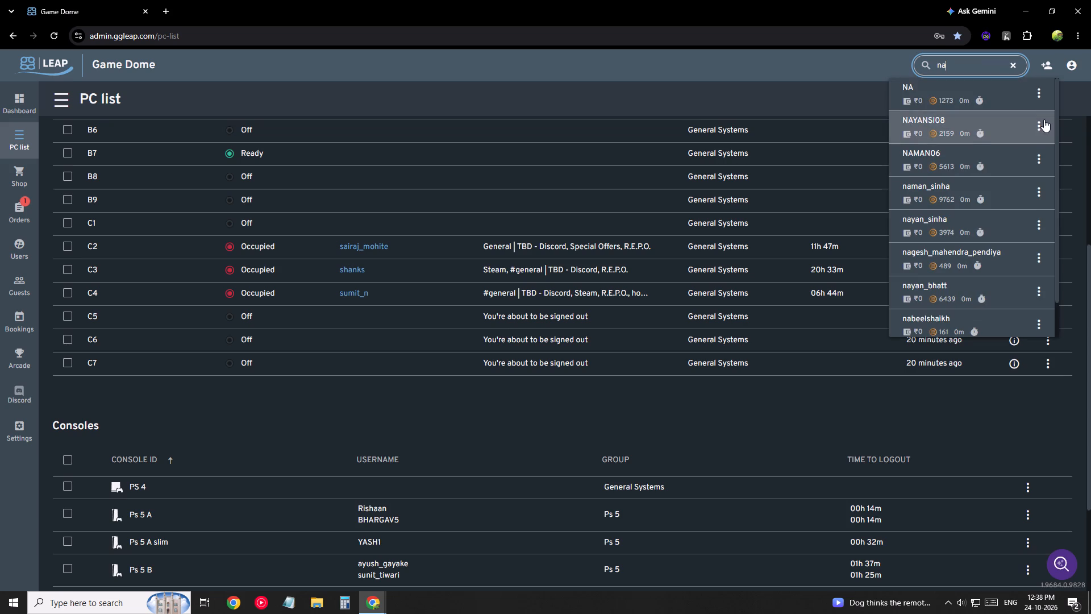
left_click(1048, 124)
left_click(1063, 134)
left_click(706, 232)
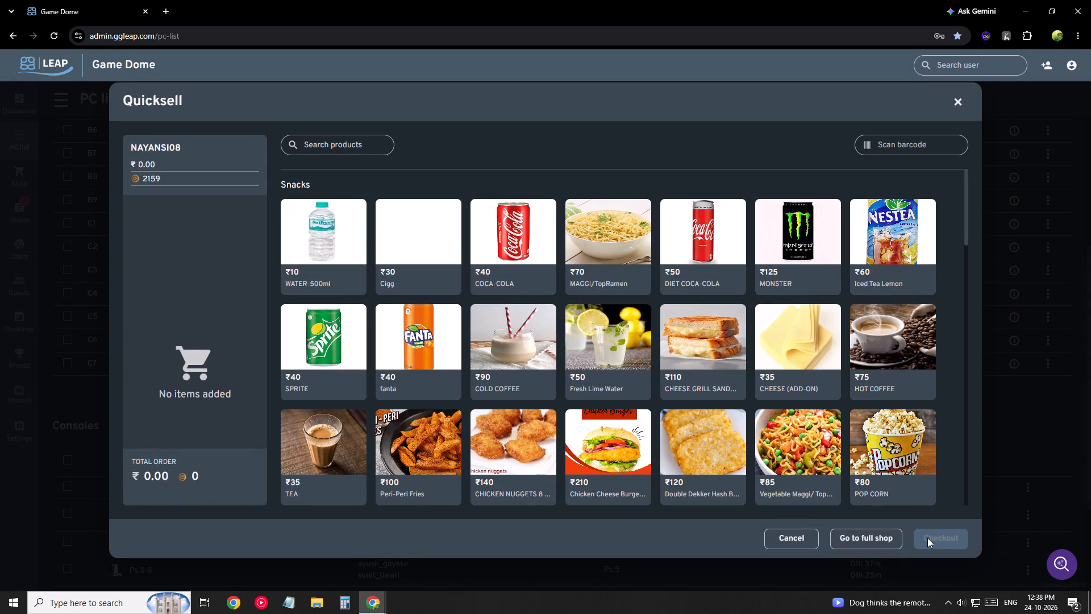
left_click(927, 538)
left_click(943, 533)
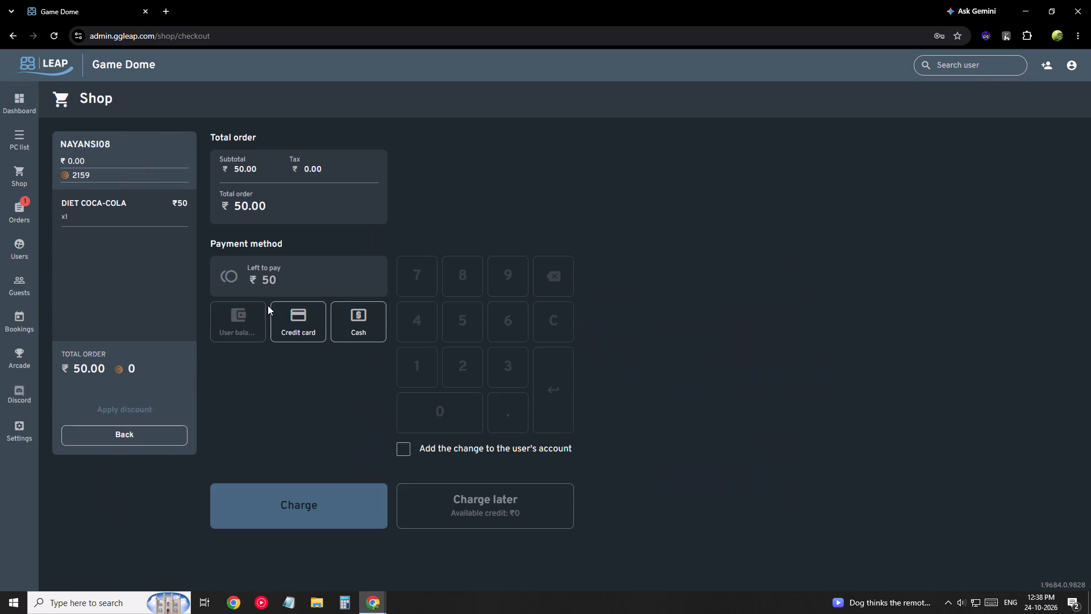
Charge the ₹50 DIET COCA-COLA order with credit card as the payment method.
left_click(302, 310)
left_click(334, 326)
left_click(298, 322)
left_click(327, 518)
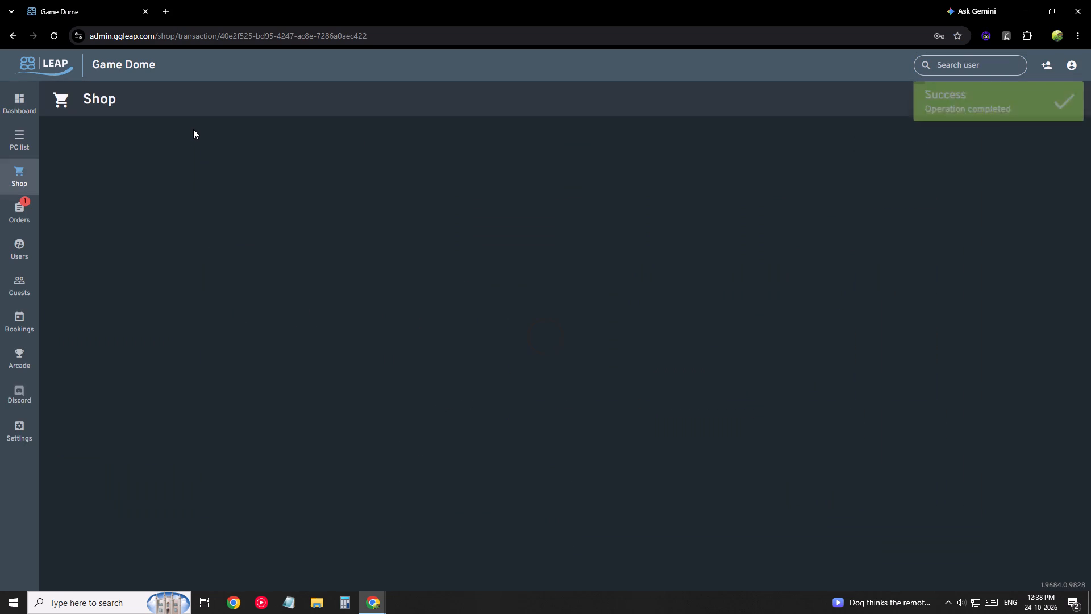
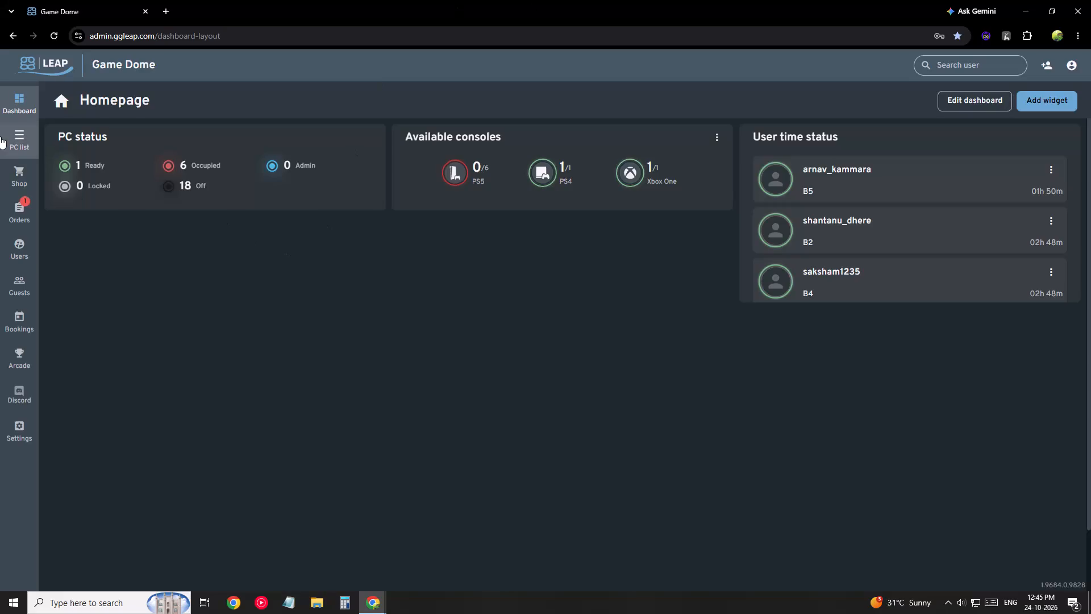
left_click(0, 136)
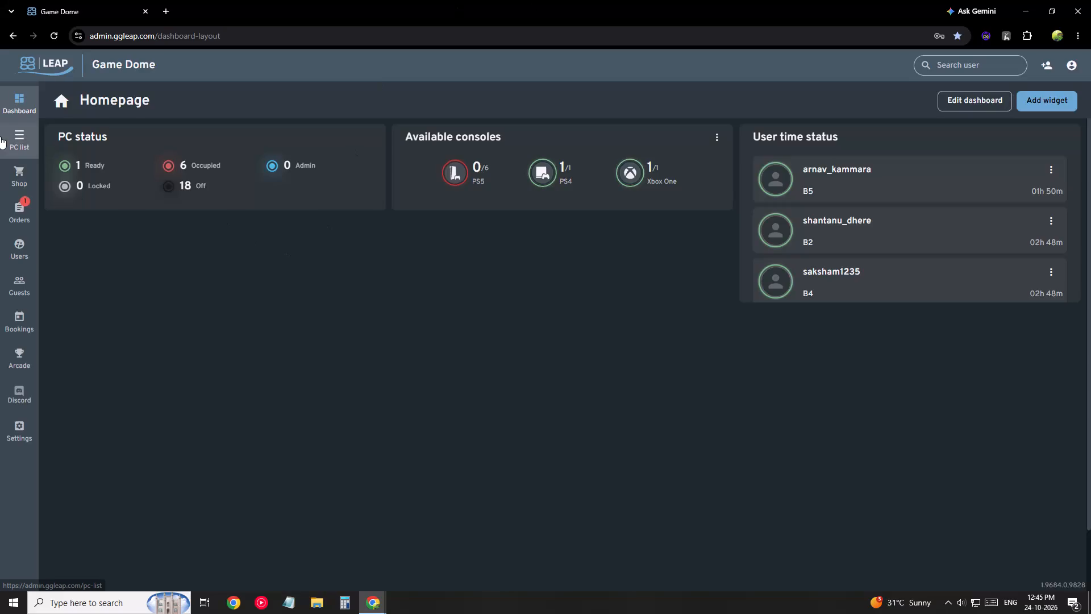
left_click(953, 60)
key("r")
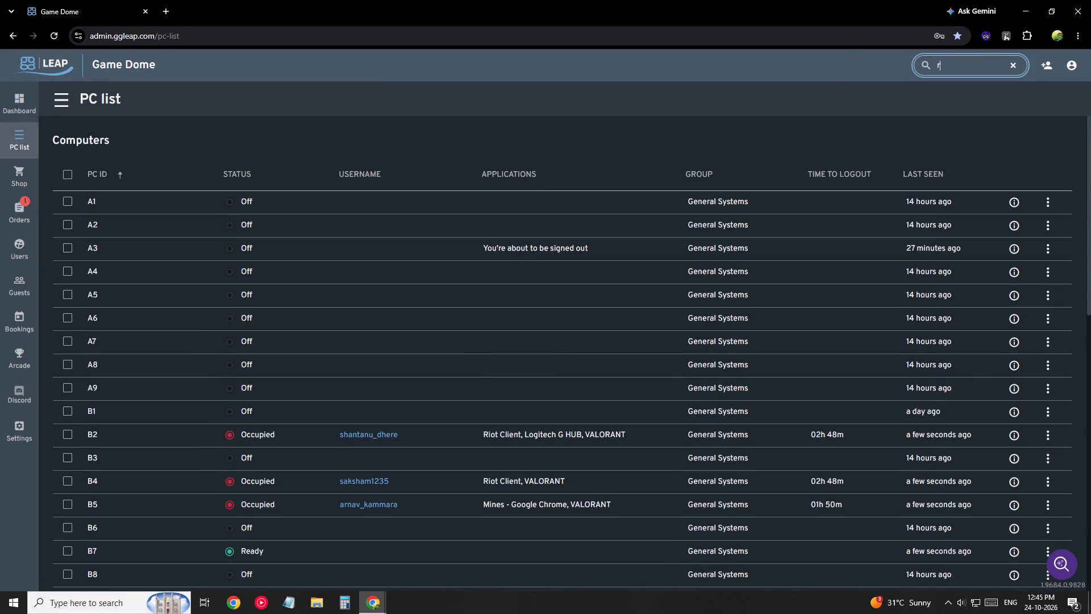
type("iptide")
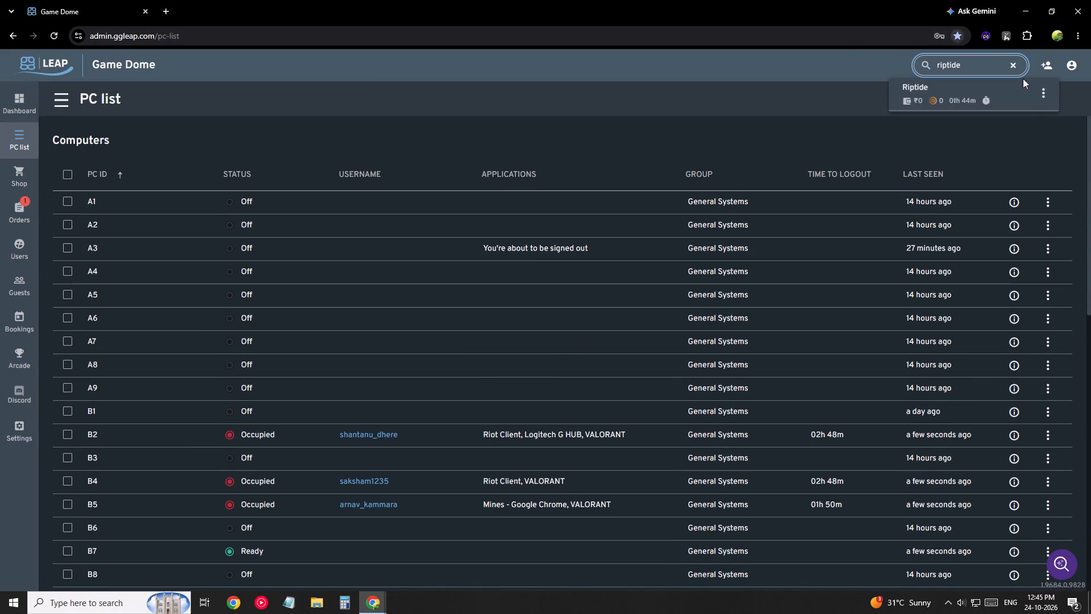
left_click(1043, 93)
left_click(1061, 98)
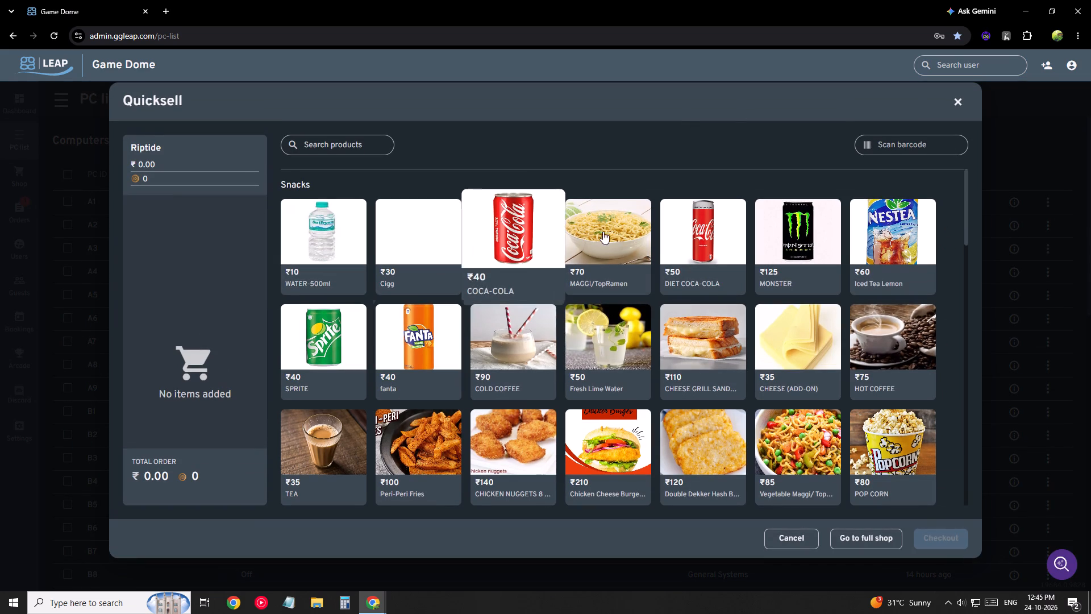
left_click(434, 262)
left_click(888, 268)
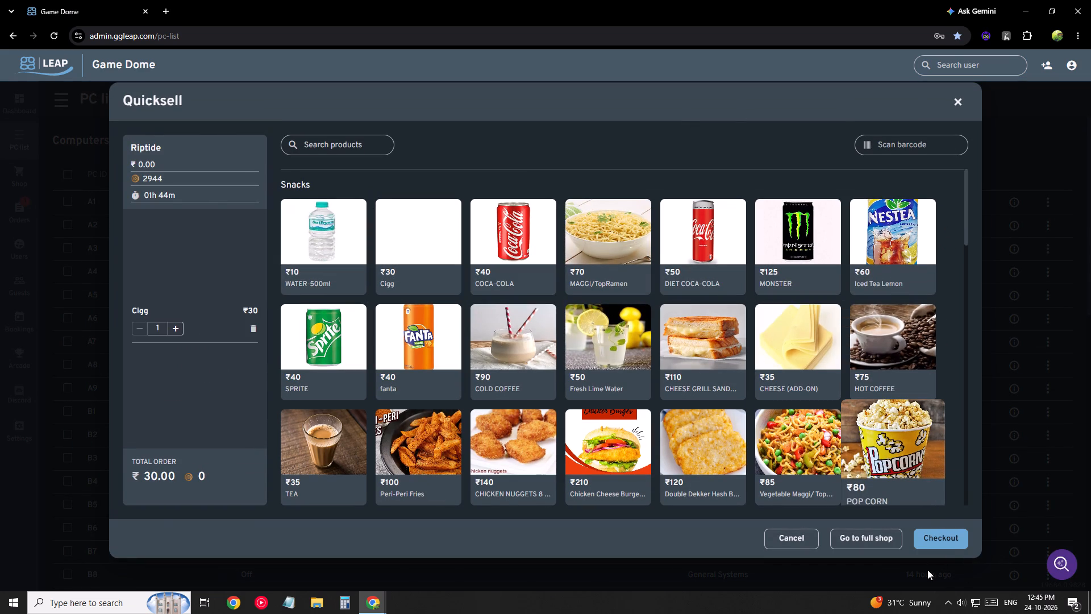
left_click(948, 536)
Go back to Riptide's shop order, add one Iced Tea Lemon from the drinks and proceed to checkout.
left_click(157, 437)
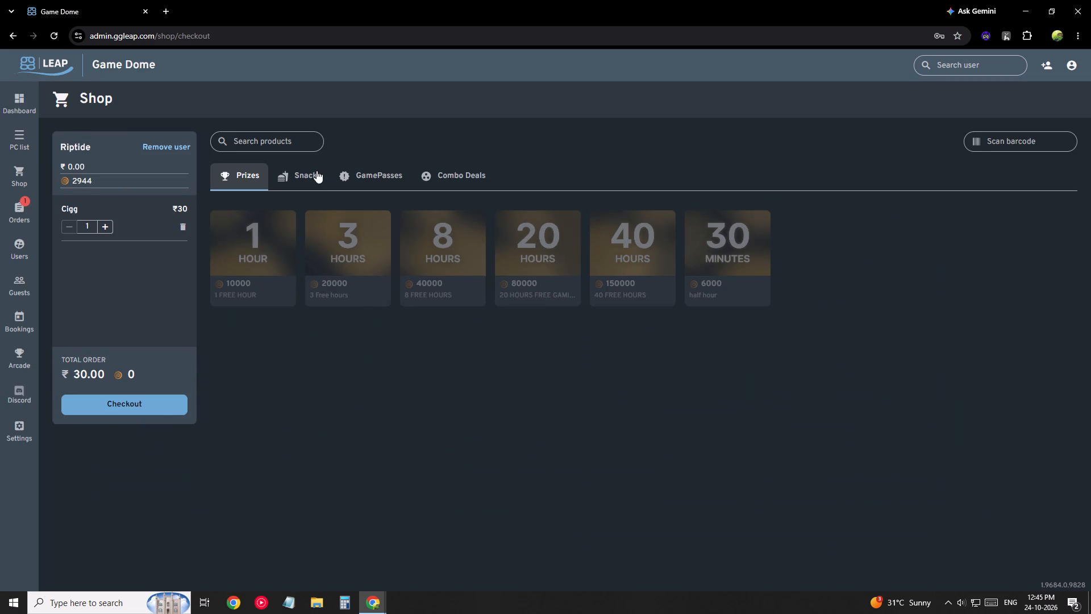
left_click(317, 171)
left_click(378, 204)
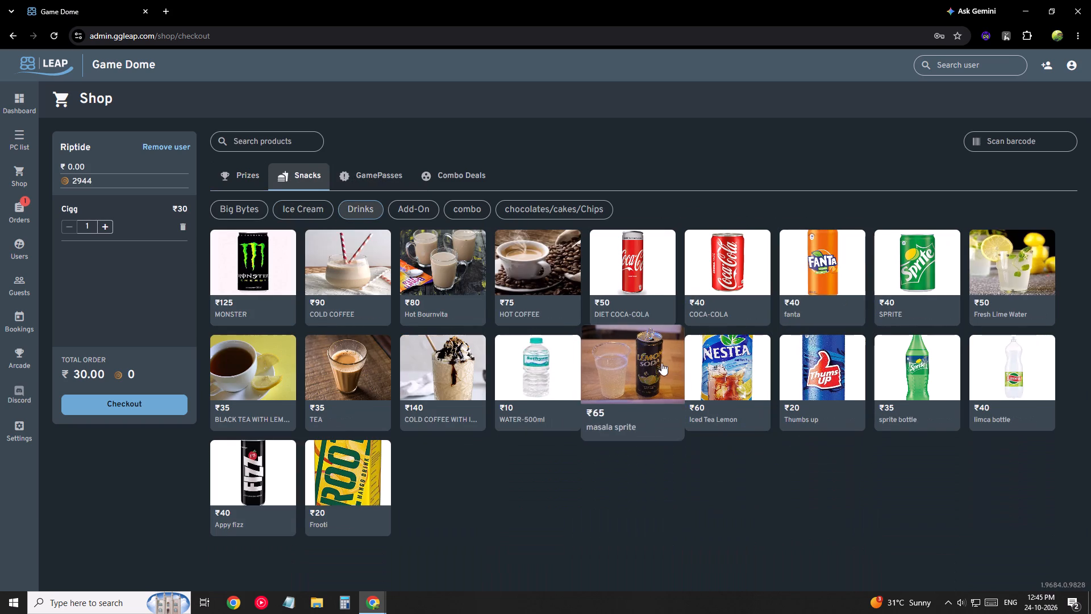
left_click(726, 367)
left_click(148, 415)
left_click(143, 403)
Charge Riptide's ₹90 order with credit card as the payment method.
left_click(355, 304)
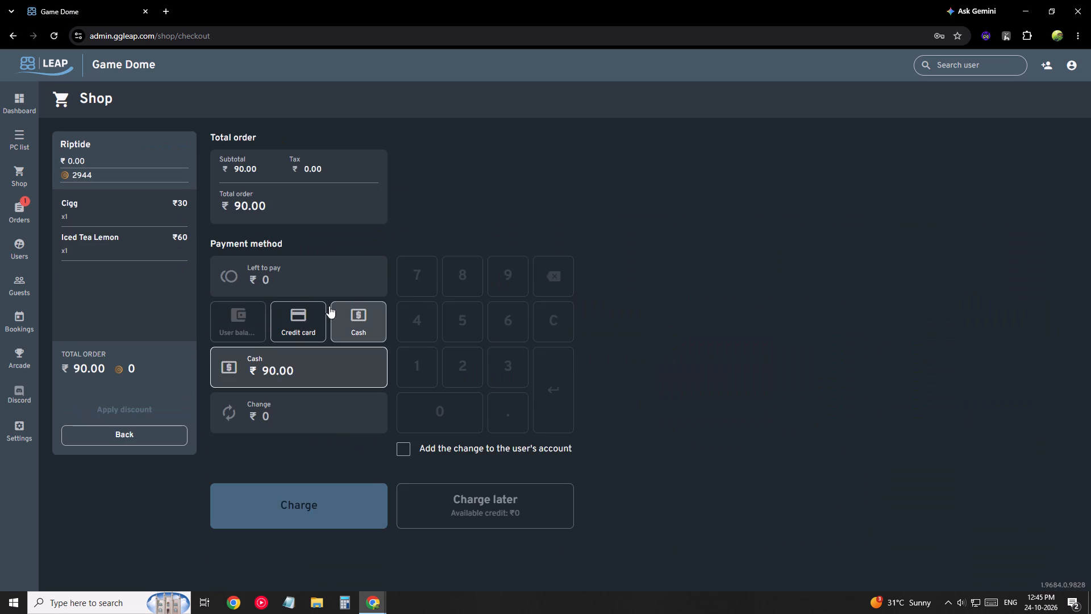
left_click(354, 326)
left_click_drag(295, 330, 292, 335)
left_click(288, 529)
left_click(313, 482)
left_click(328, 522)
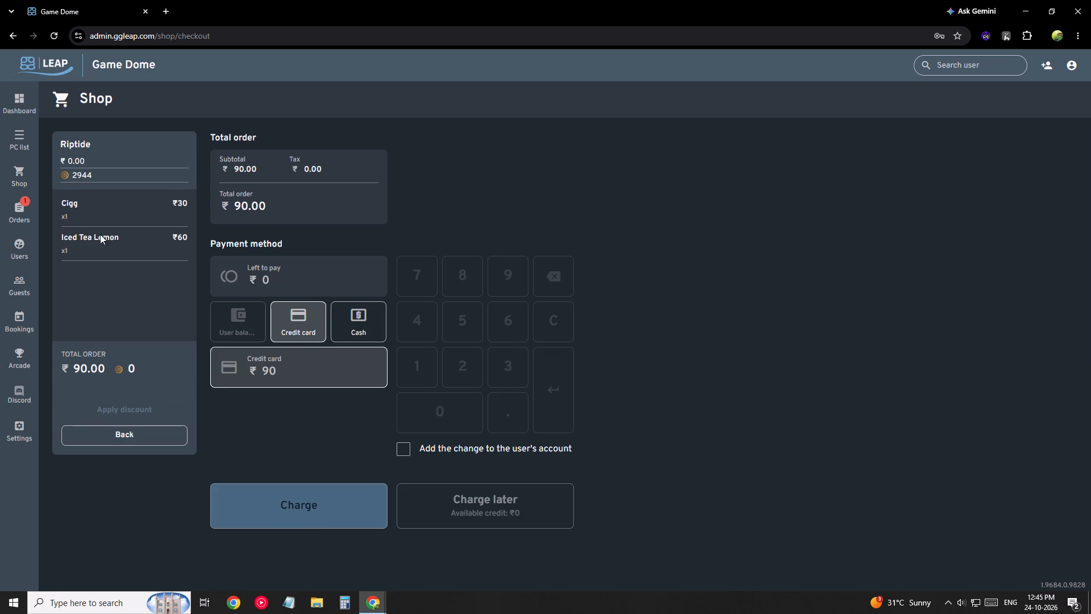
double_click(65, 133)
key("ctrl+c")
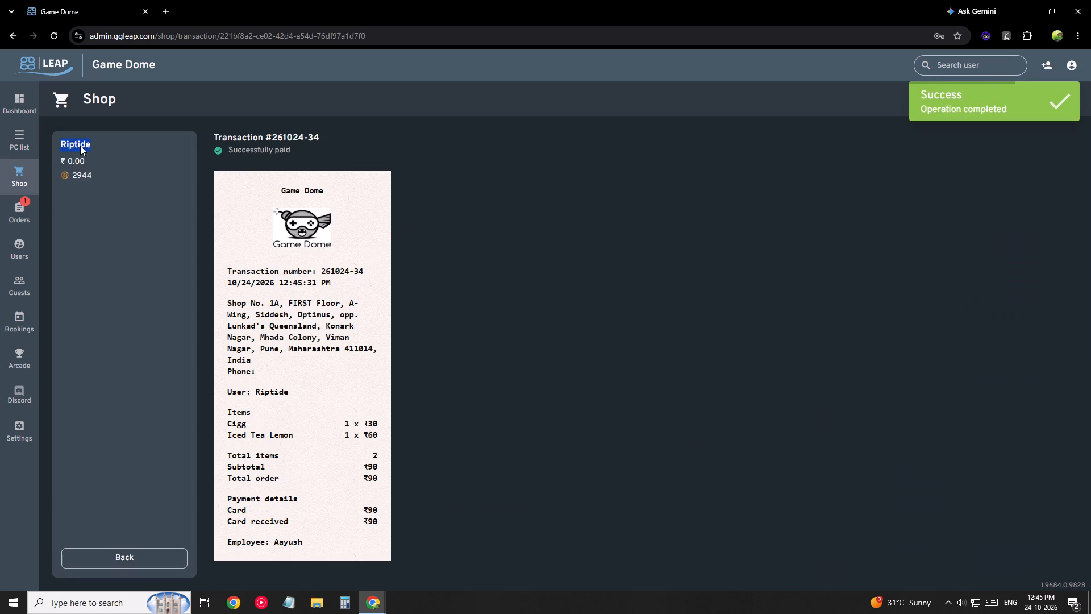
key("alt+Tab")
left_click(789, 445)
key("ctrl+v")
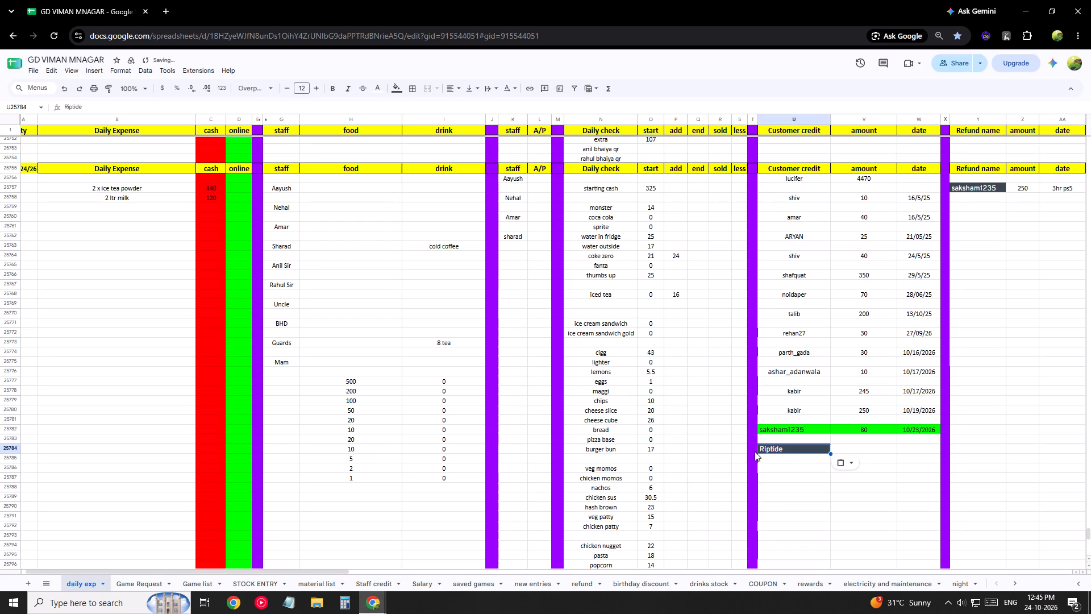
key("Right")
key("Up")
key("Down")
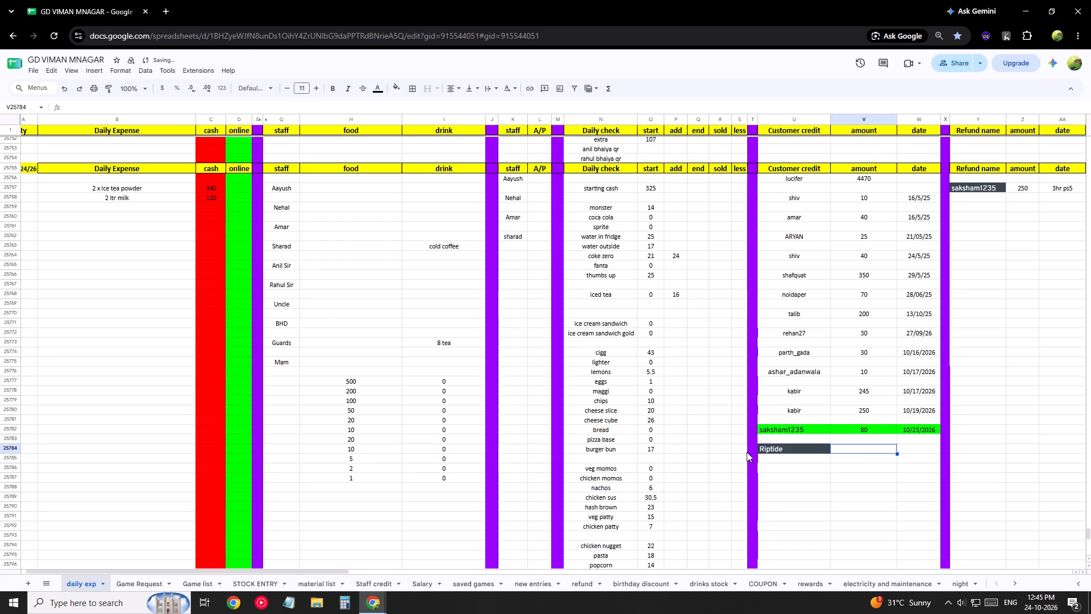
type("90")
key("Return")
Switch back to Game Dome and open the PC list to view the computers.
key("alt+Tab")
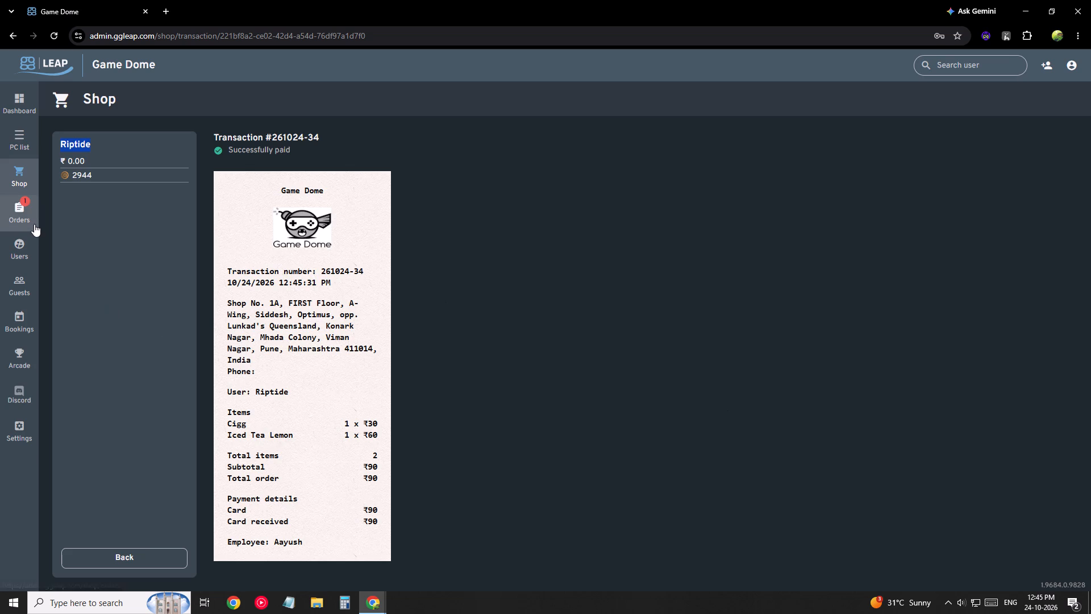
left_click(13, 151)
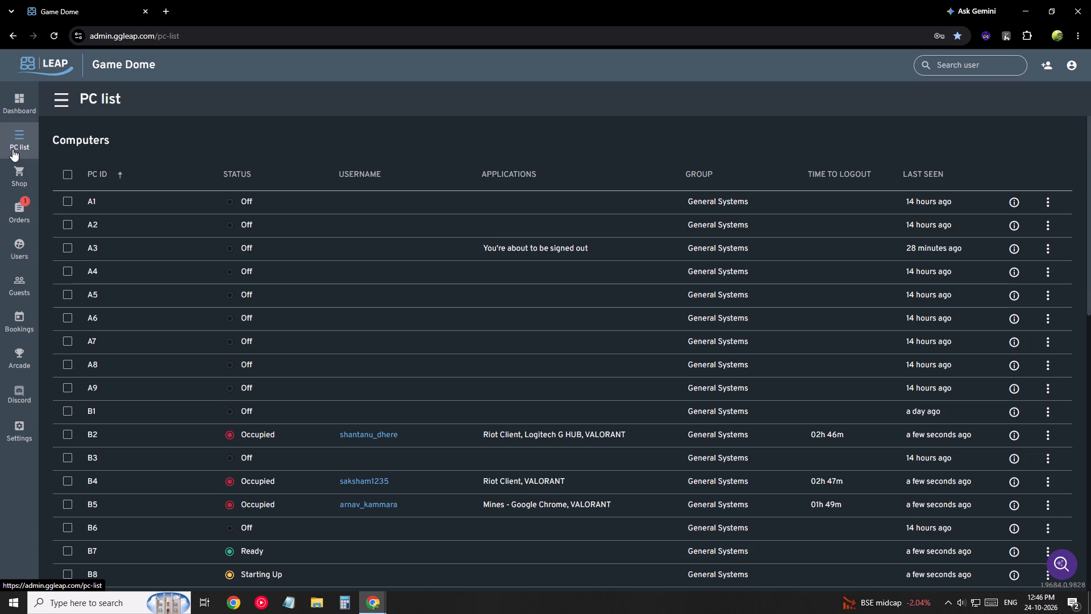
Switch to the daily expense sheet and enter "veg maggi" as Amar's staff food.
key("alt+Tab")
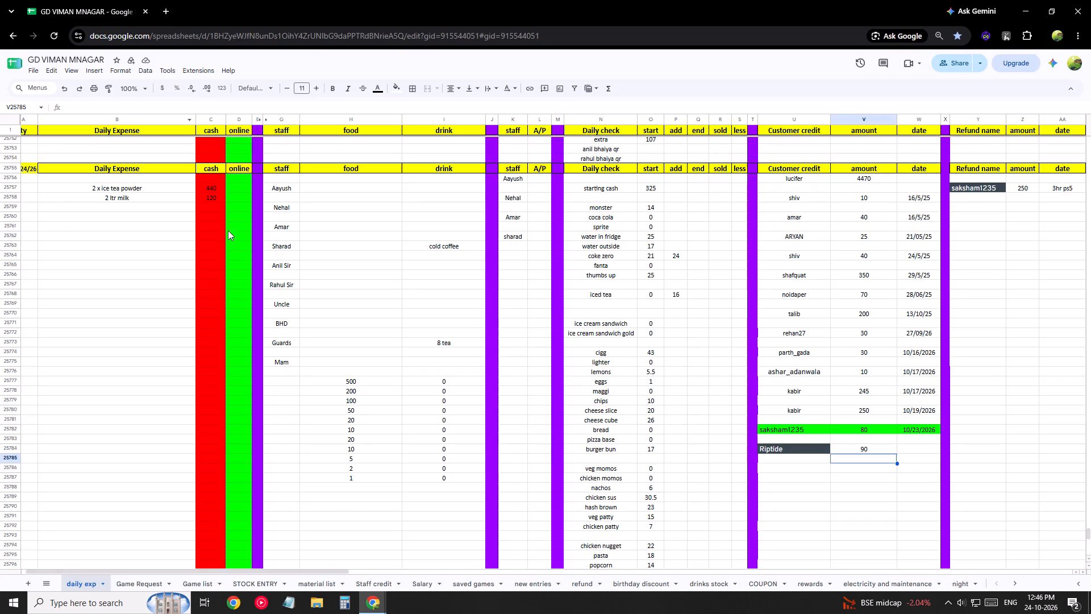
left_click(353, 230)
type("veg maggi")
key("Return")
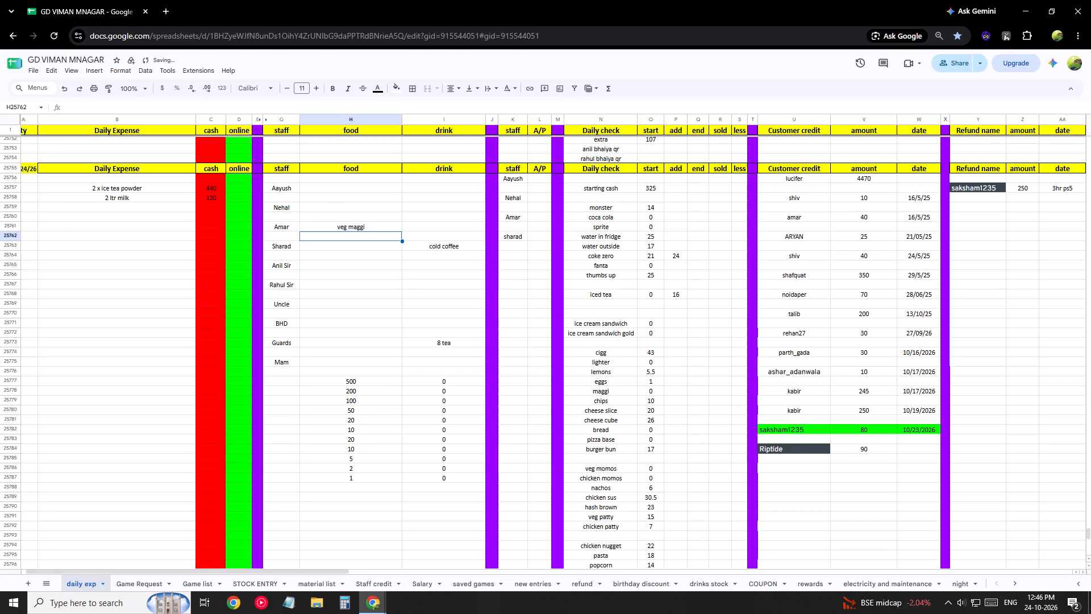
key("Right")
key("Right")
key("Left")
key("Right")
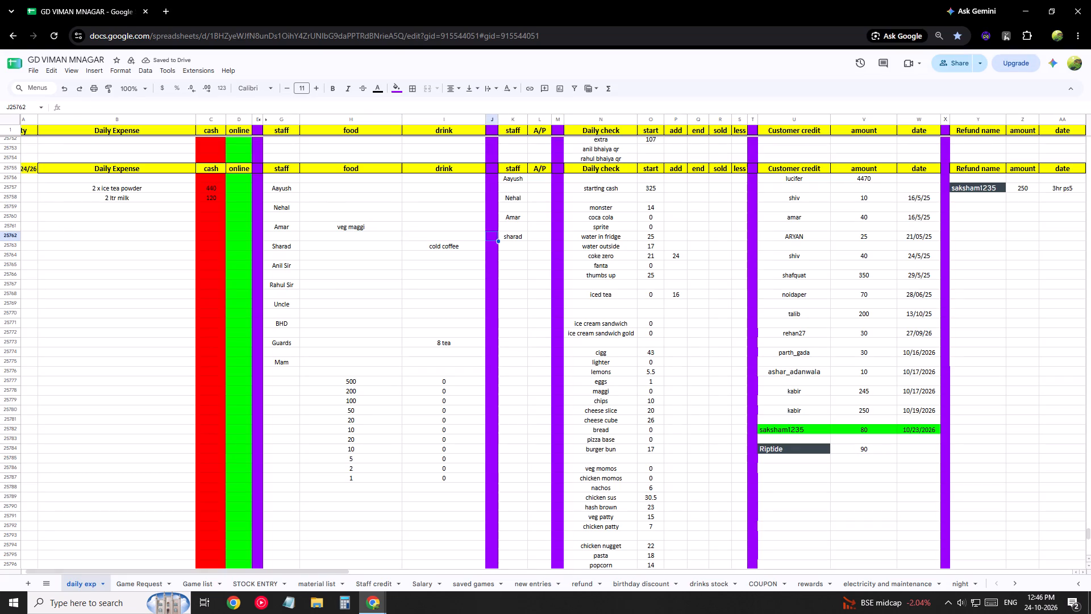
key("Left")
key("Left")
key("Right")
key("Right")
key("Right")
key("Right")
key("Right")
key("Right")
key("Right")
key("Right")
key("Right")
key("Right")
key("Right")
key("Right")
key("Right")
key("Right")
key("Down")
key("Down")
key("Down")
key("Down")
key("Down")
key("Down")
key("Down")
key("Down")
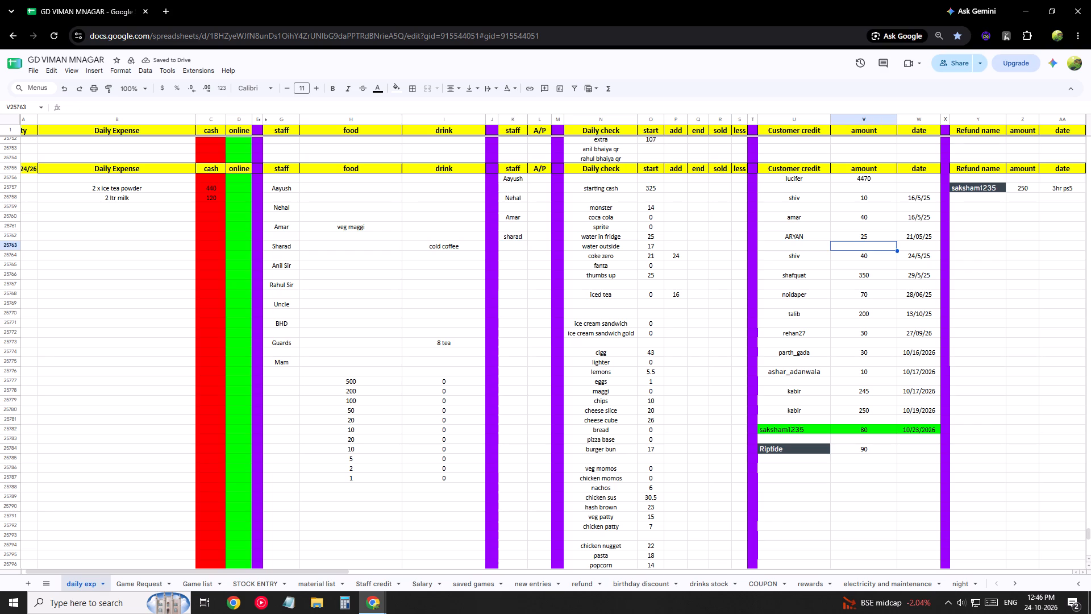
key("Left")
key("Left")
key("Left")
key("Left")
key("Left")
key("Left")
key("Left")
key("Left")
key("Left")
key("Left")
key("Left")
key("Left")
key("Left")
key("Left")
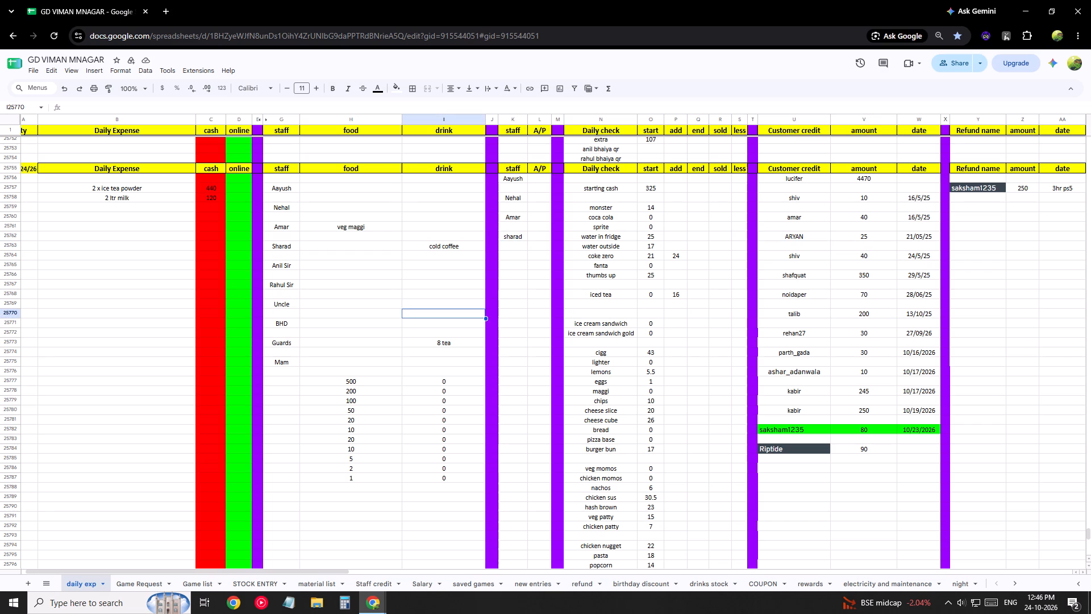
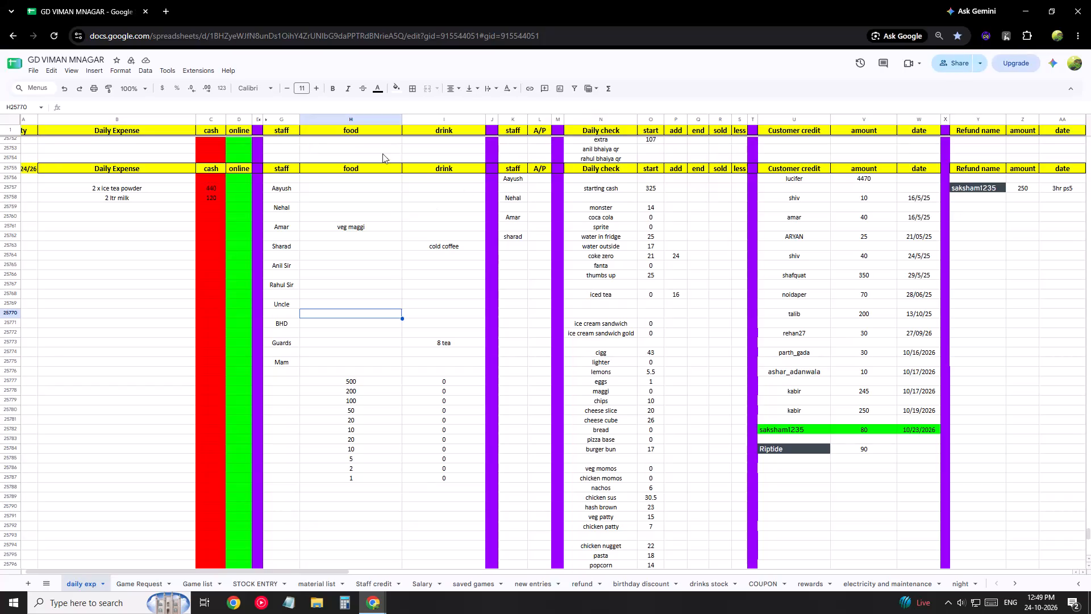
Switch to Game Dome, search for the user sairaj and open a shop order for that account.
key("alt+Tab")
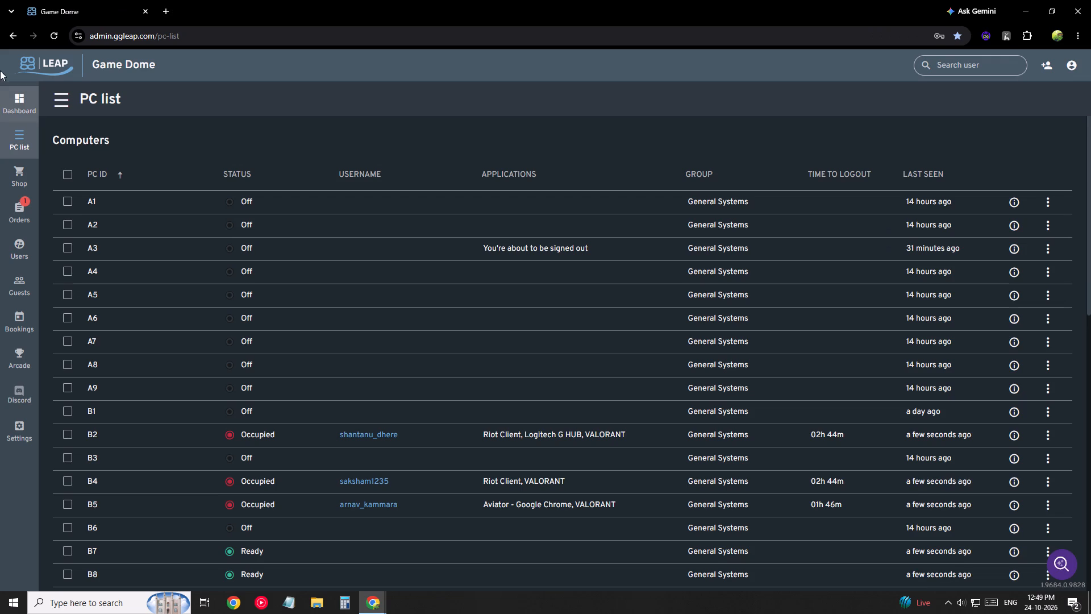
left_click(974, 76)
left_click(974, 69)
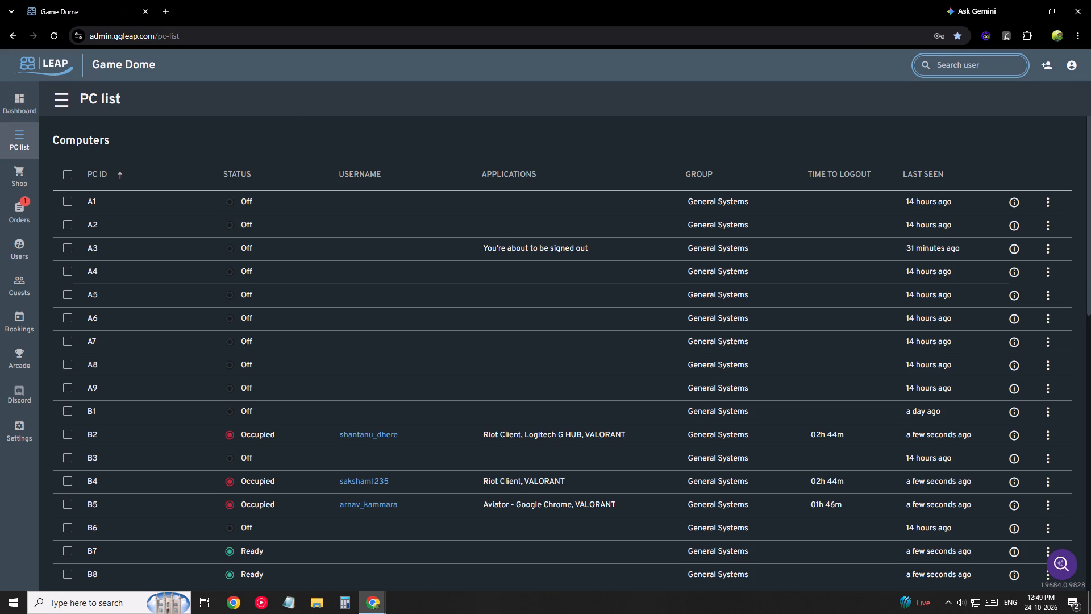
type("sairaj")
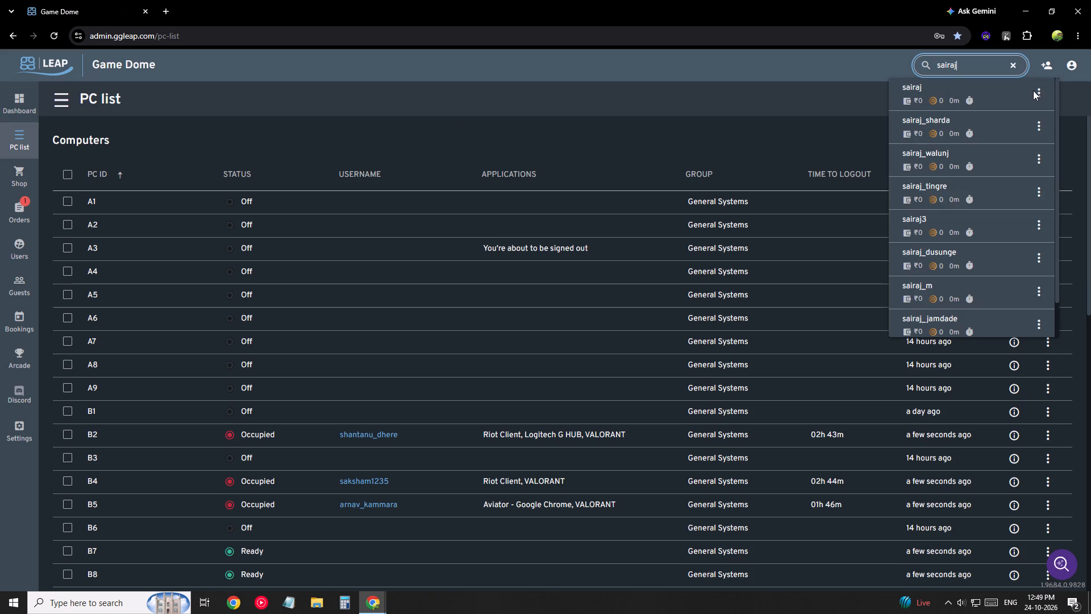
left_click(1040, 93)
left_click(1069, 115)
Add two Cigg from the snacks to sairaj's order and complete the ₹60 checkout.
left_click(368, 170)
left_click(313, 173)
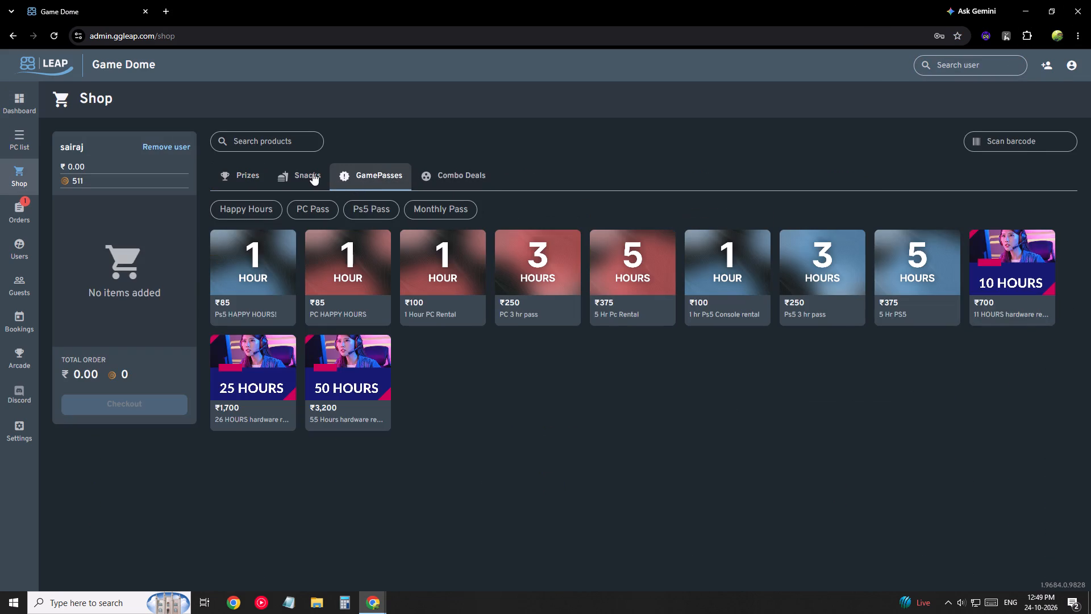
double_click(273, 300)
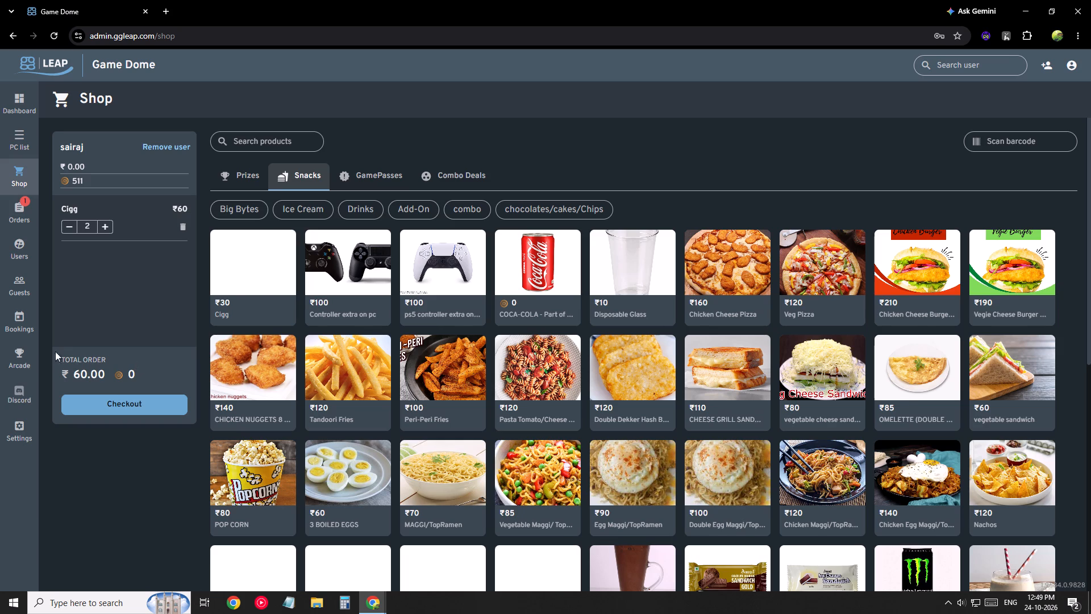
left_click(128, 402)
left_click(344, 315)
left_click(298, 525)
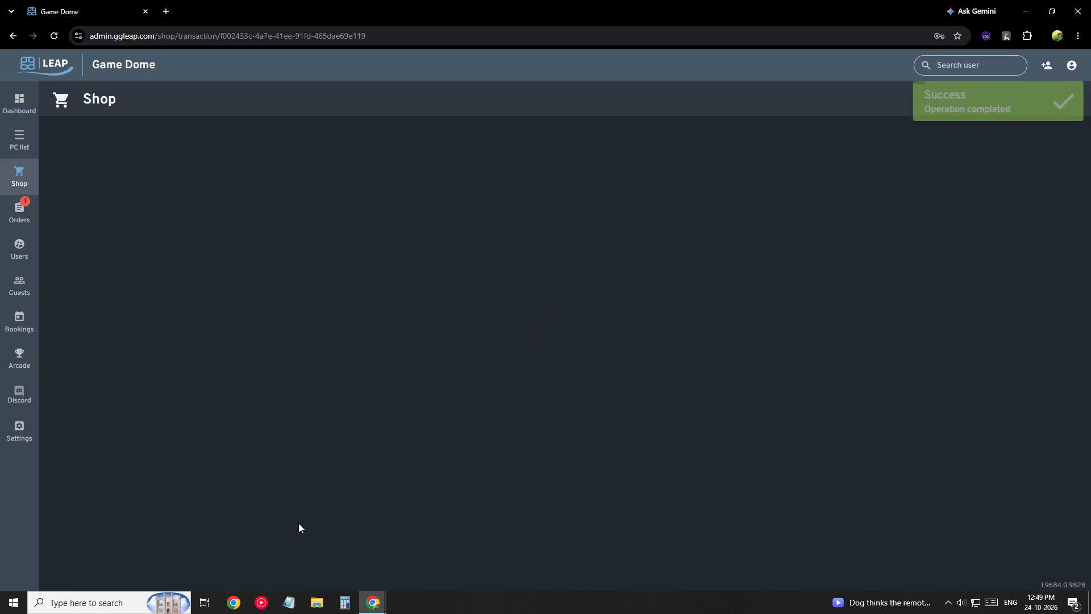
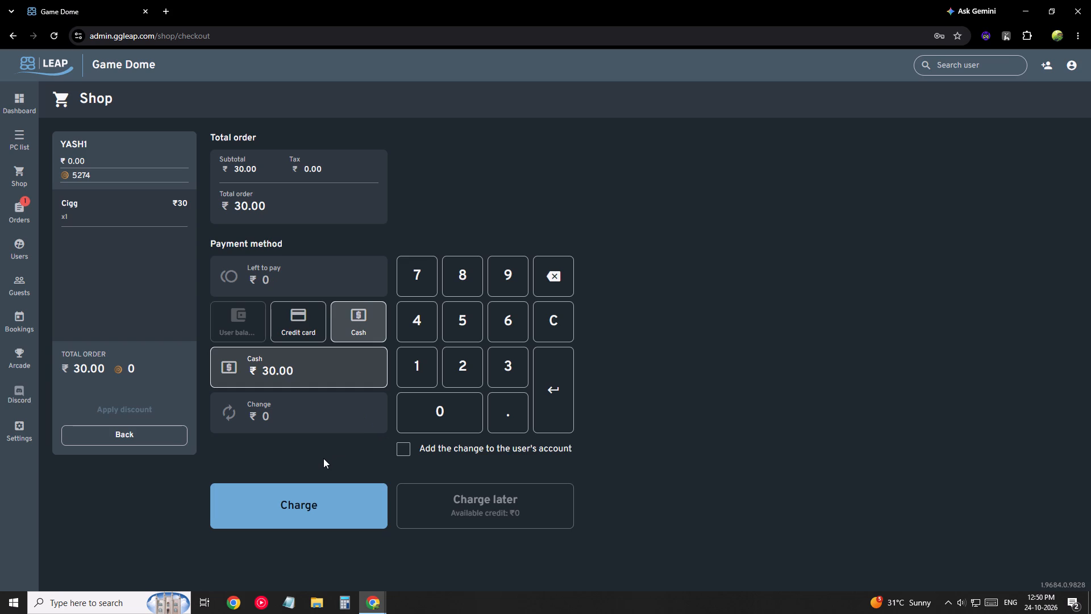
left_click(322, 493)
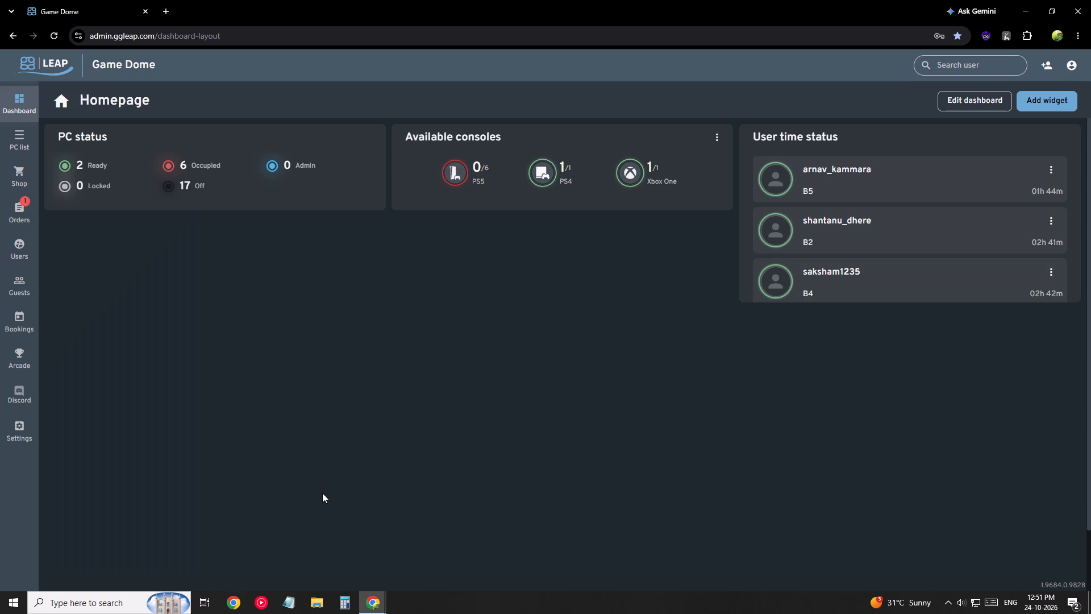
Review the PC list, checking the computers and the console sessions with their remaining times.
left_click(24, 131)
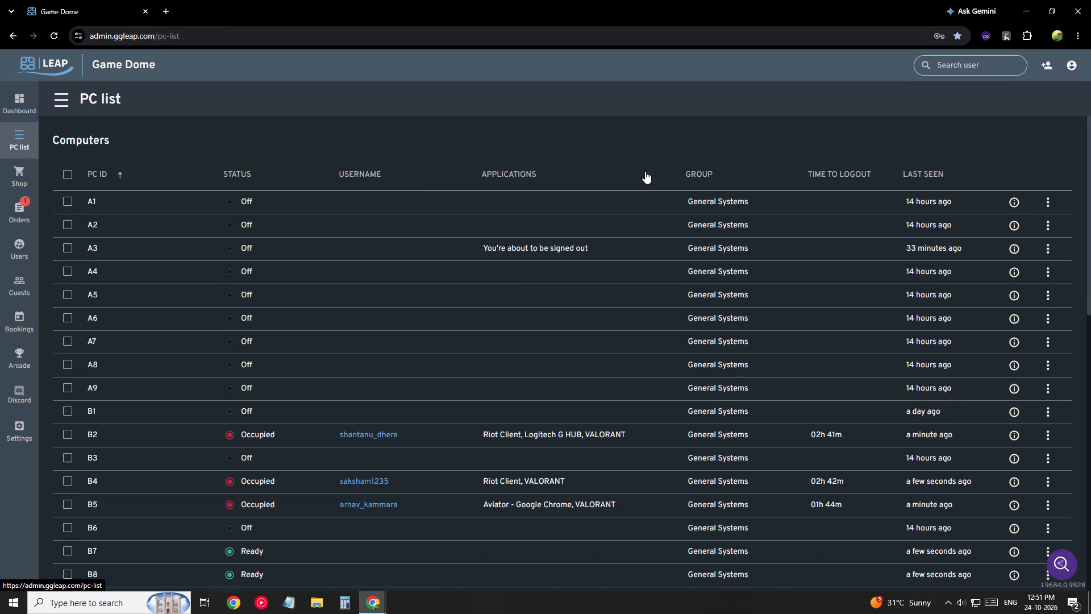
scroll(163, 231, "down", 11)
scroll(537, 356, "up", 1)
scroll(537, 356, "down", 1)
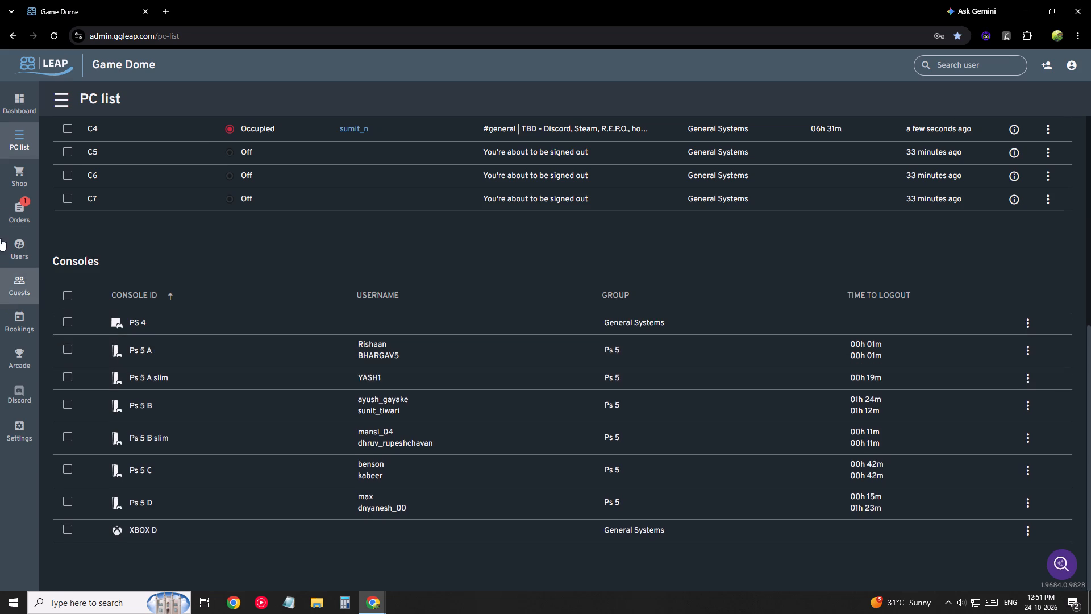
Open the shop's order history to review the recent orders.
left_click(0, 191)
left_click(12, 222)
left_click(270, 131)
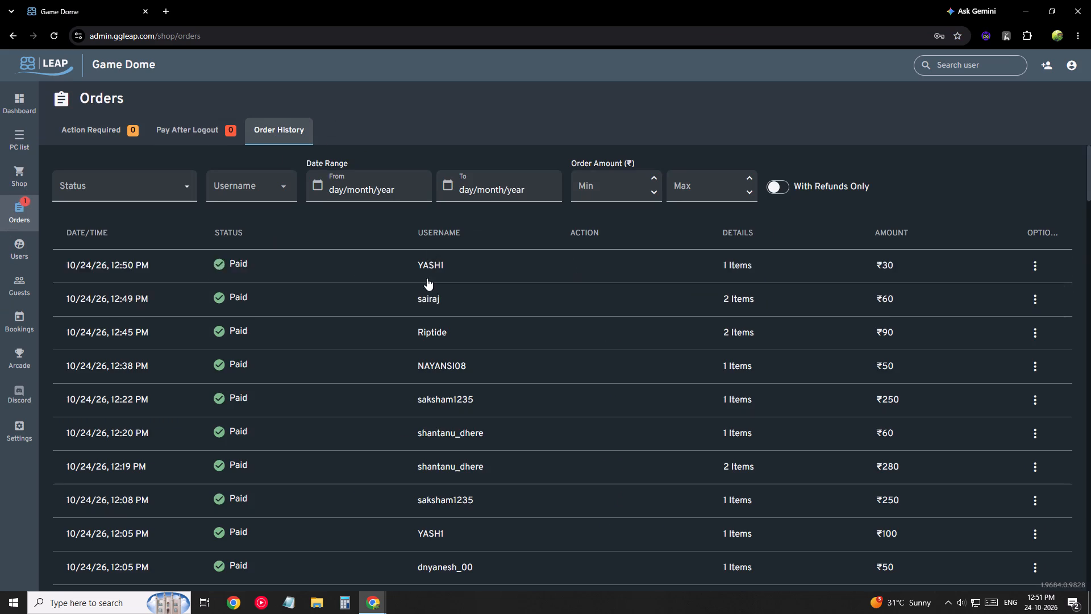
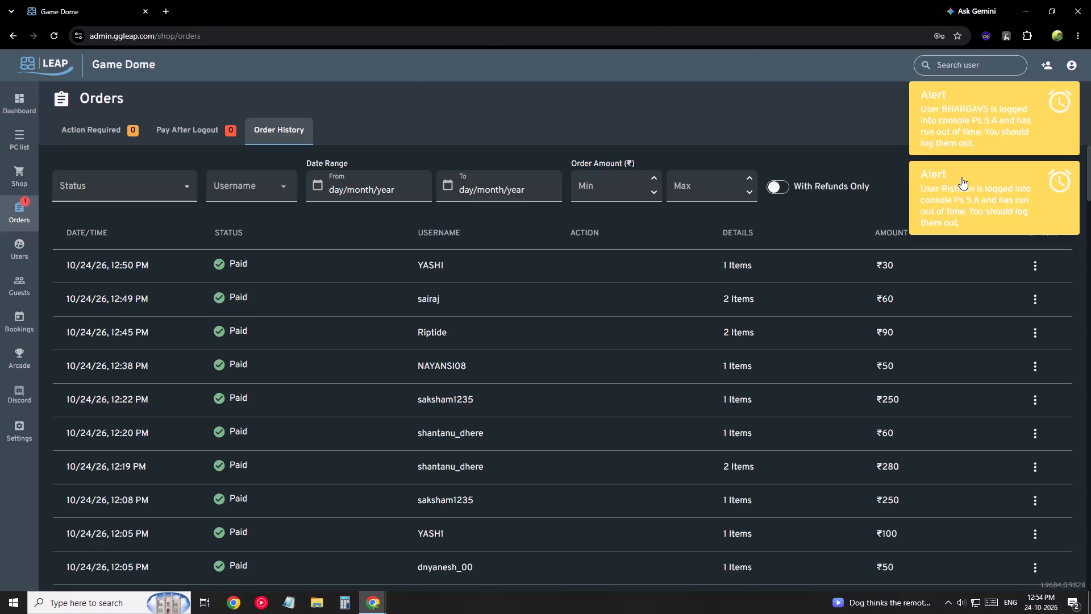
left_click_drag(973, 188, 982, 184)
left_click(1004, 131)
left_click(0, 130)
scroll(252, 365, "down", 12)
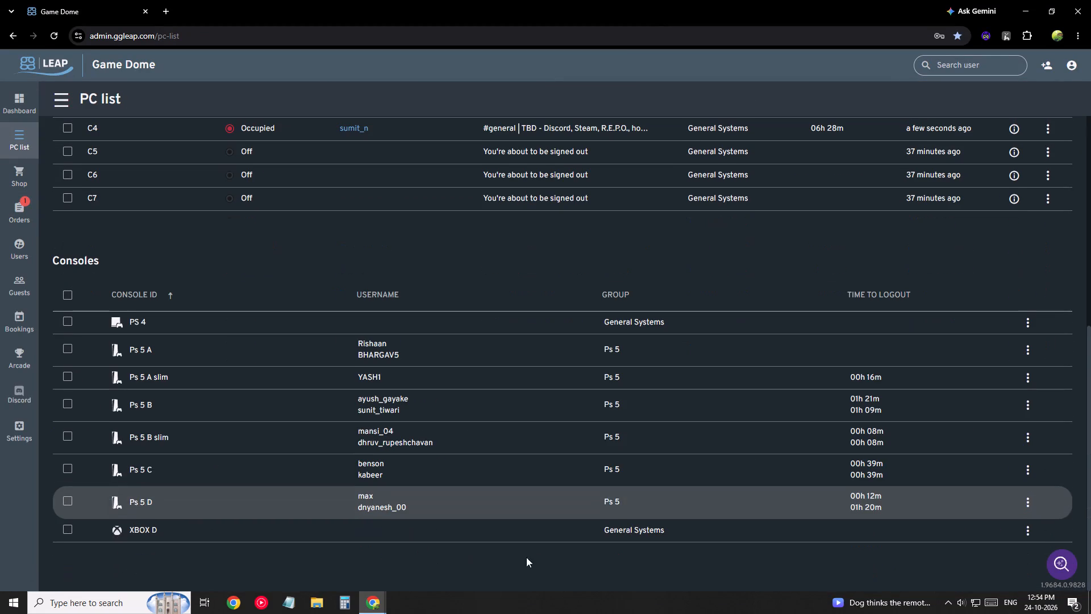
left_click(1030, 355)
left_click(1050, 388)
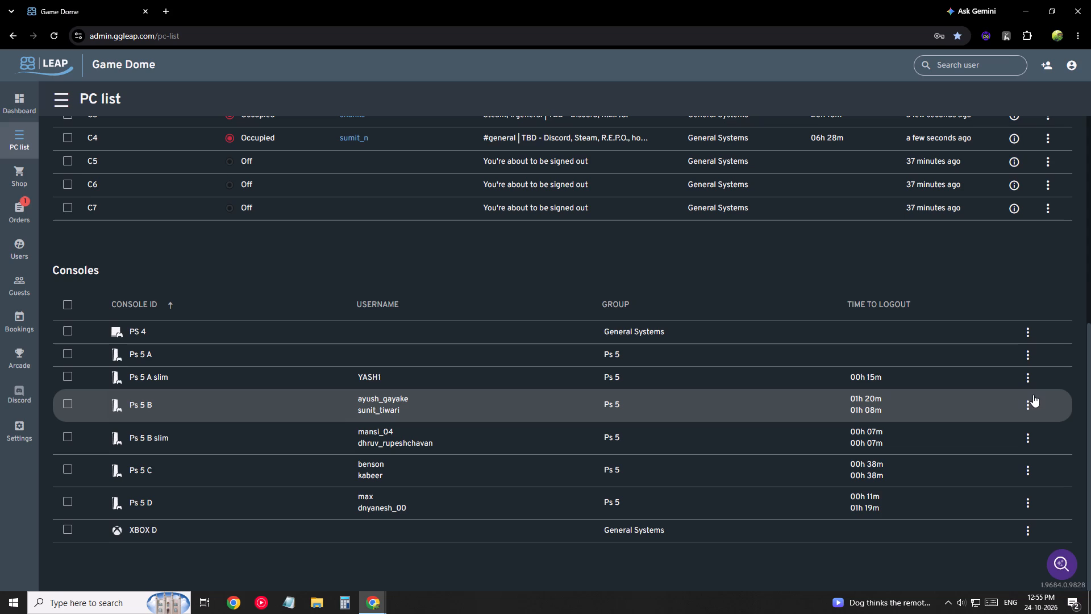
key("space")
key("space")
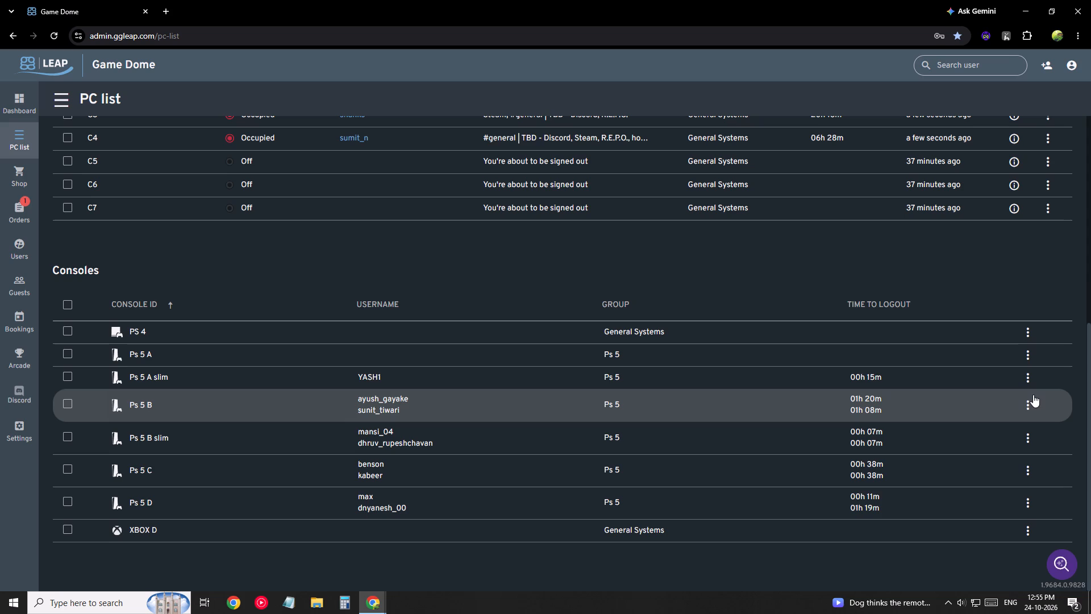
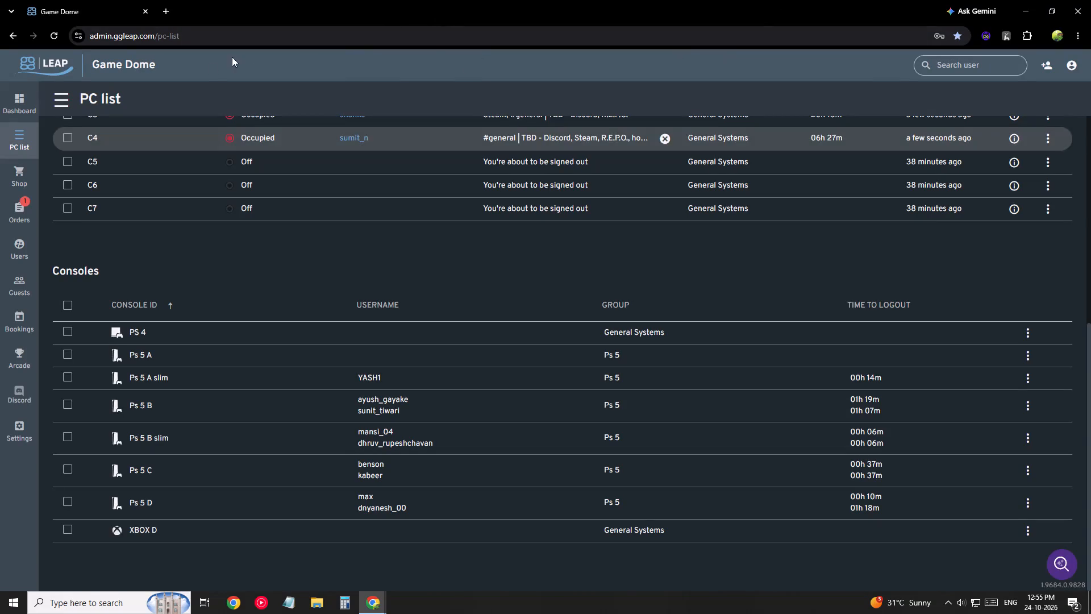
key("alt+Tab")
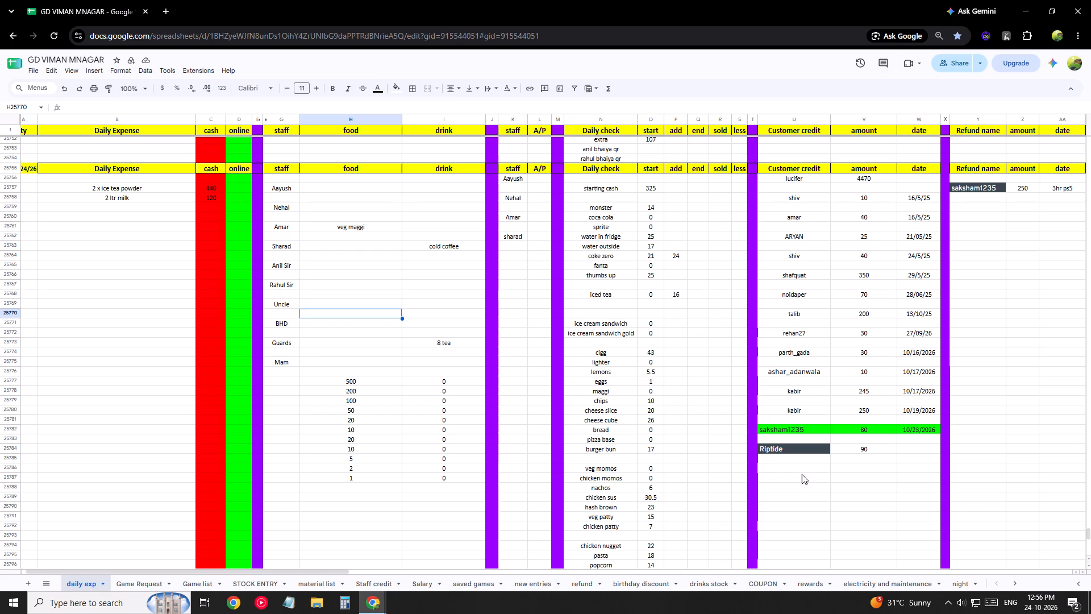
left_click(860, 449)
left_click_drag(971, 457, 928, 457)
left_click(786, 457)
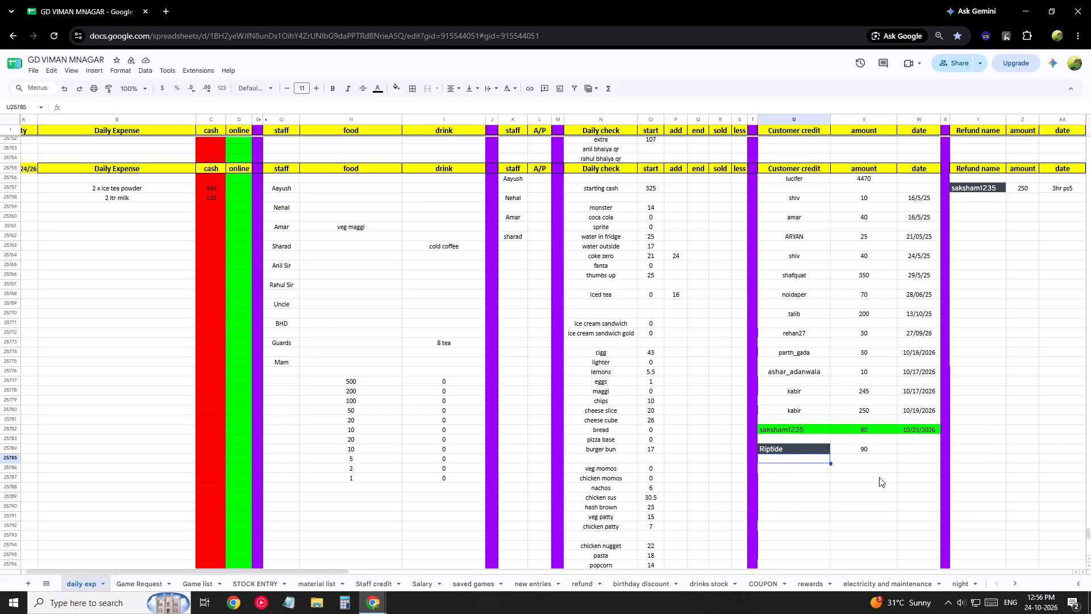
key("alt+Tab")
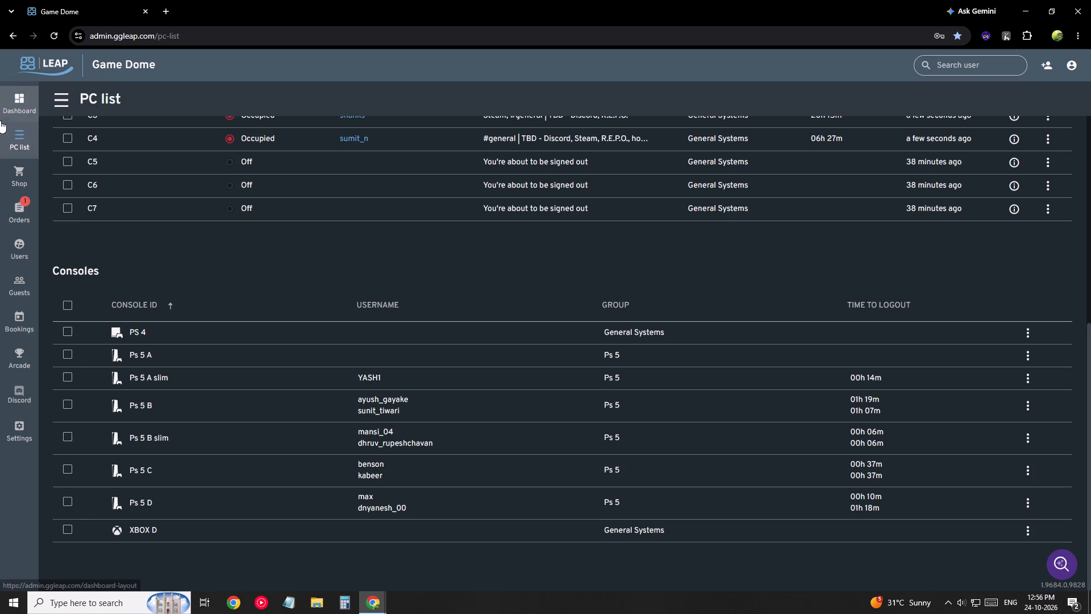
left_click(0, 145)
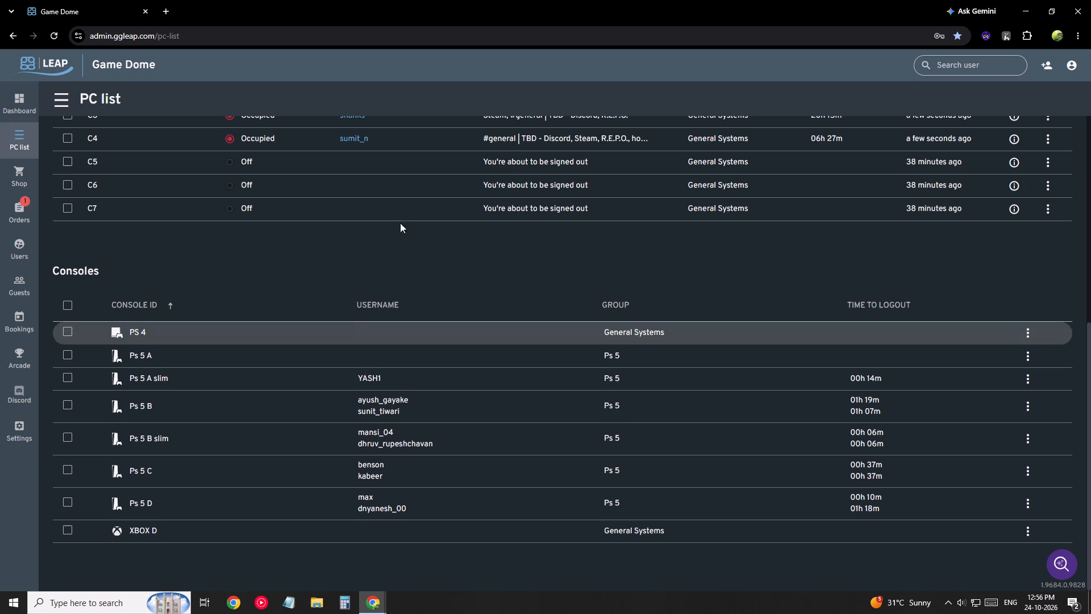
In the daily expense sheet's customer credit list, add the customer neel's username below Riptide in black text, with an amount of 30.
key("alt+Tab")
left_click(792, 476)
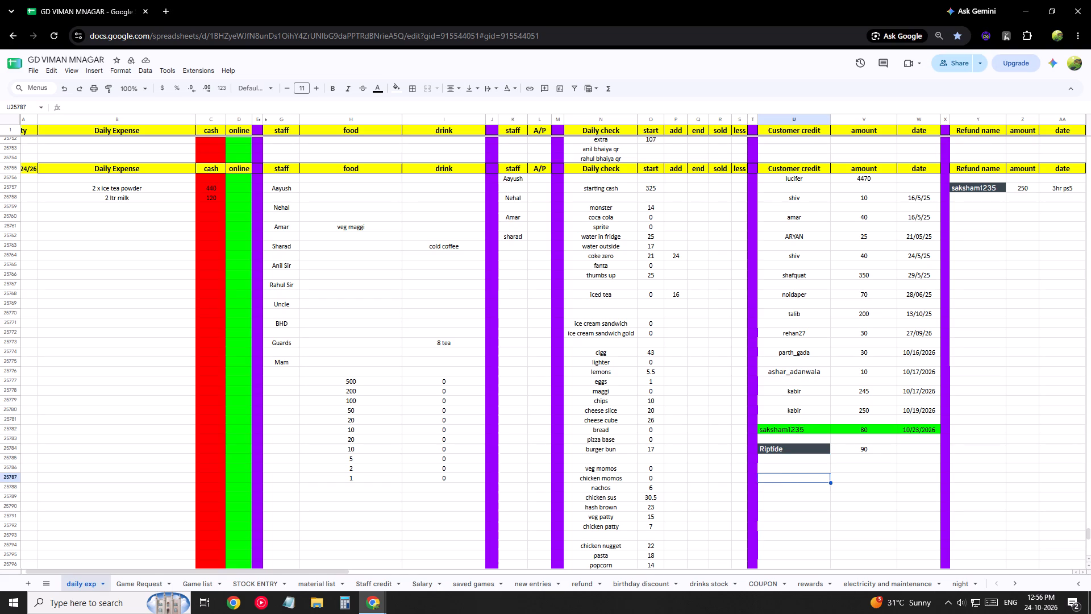
left_click(811, 469)
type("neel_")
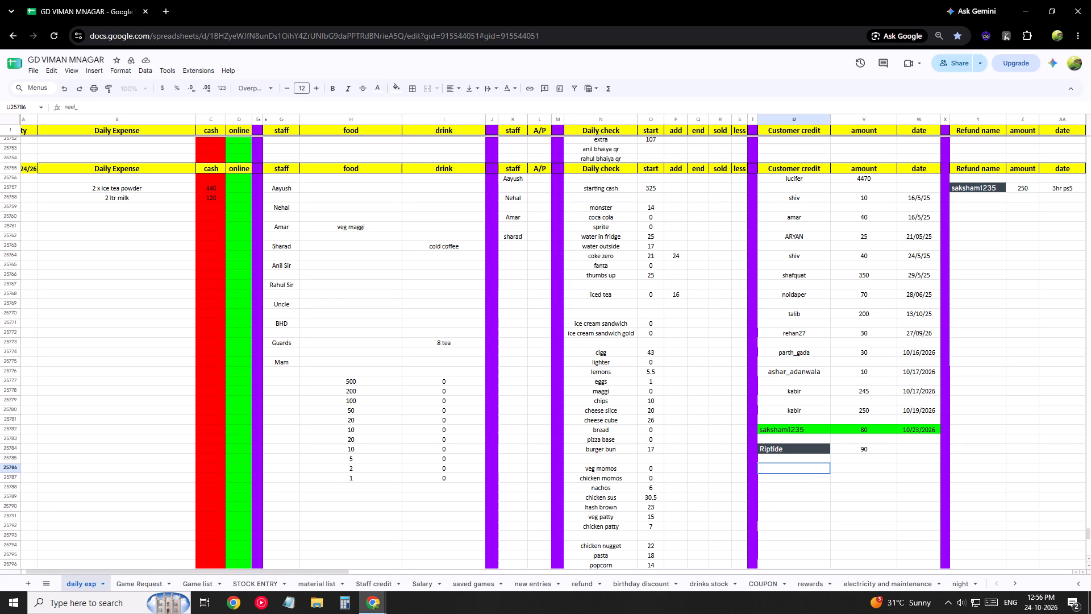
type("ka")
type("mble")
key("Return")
left_click(802, 471)
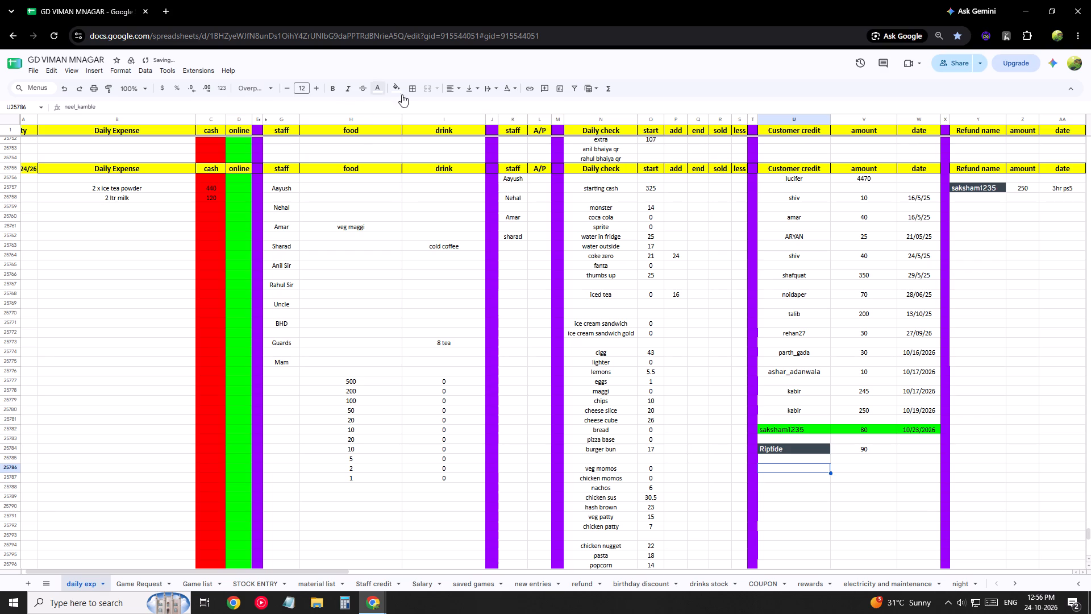
left_click(380, 95)
left_click(380, 210)
left_click(866, 468)
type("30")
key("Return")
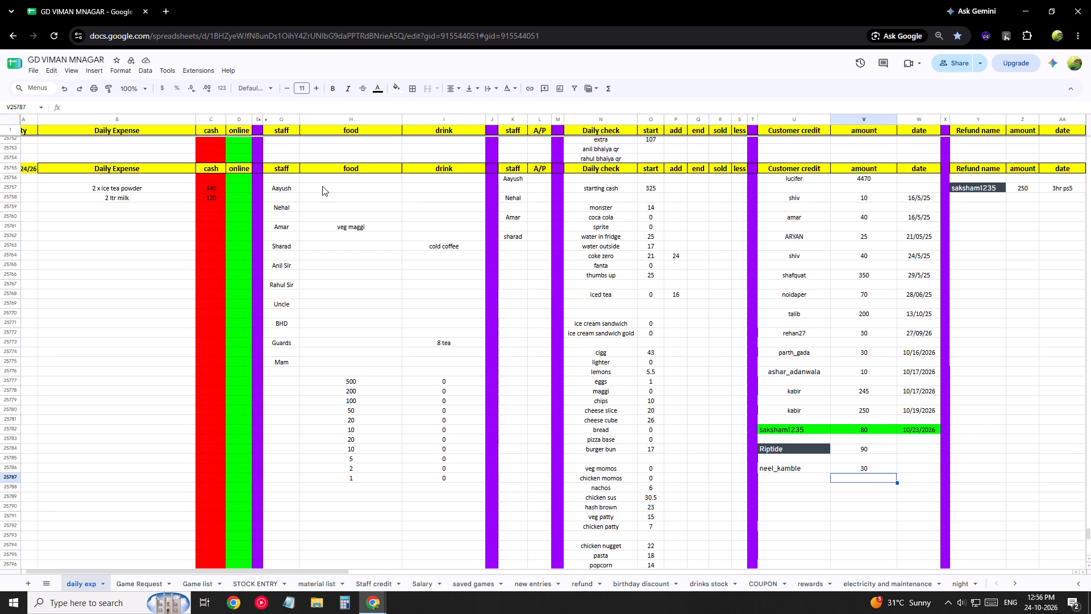
Find the customer neel's account in Game Dome, sell two Cigg through Quicksell, and complete the checkout.
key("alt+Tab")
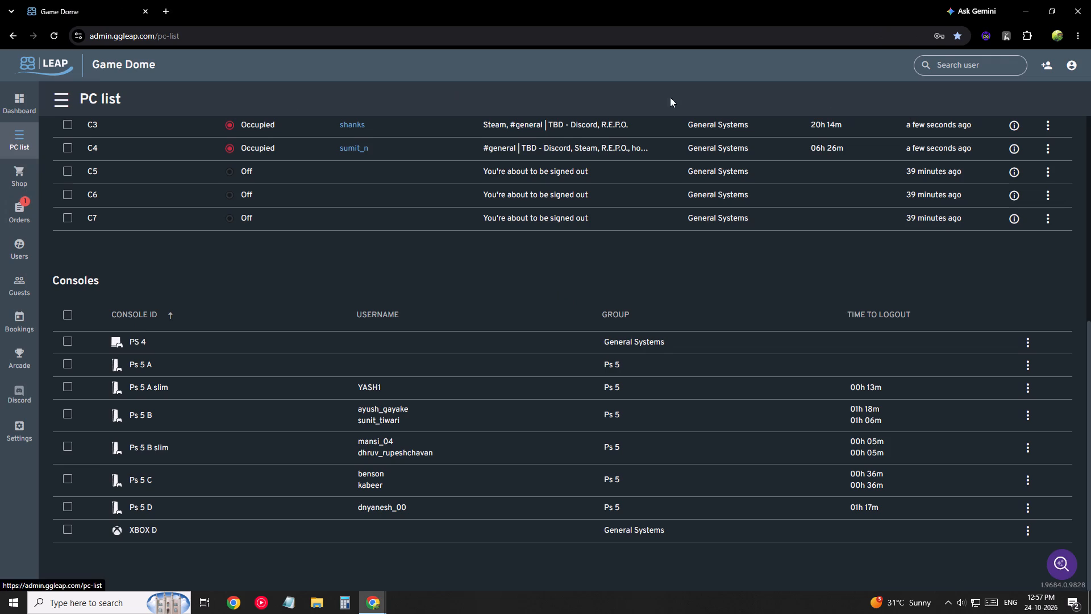
left_click(959, 80)
left_click(960, 65)
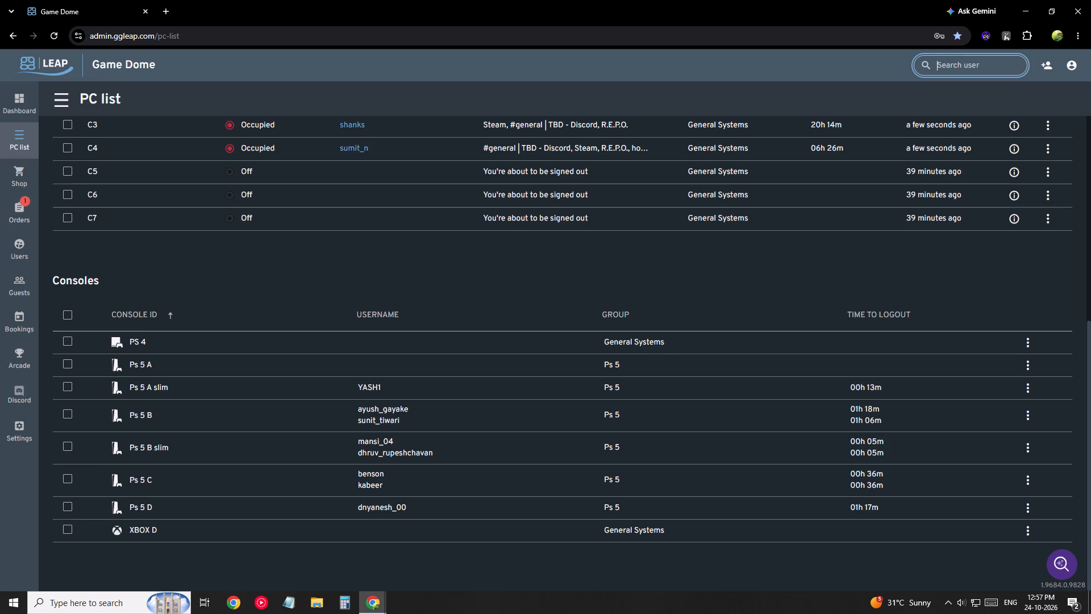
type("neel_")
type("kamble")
left_click(1052, 87)
left_click(1062, 96)
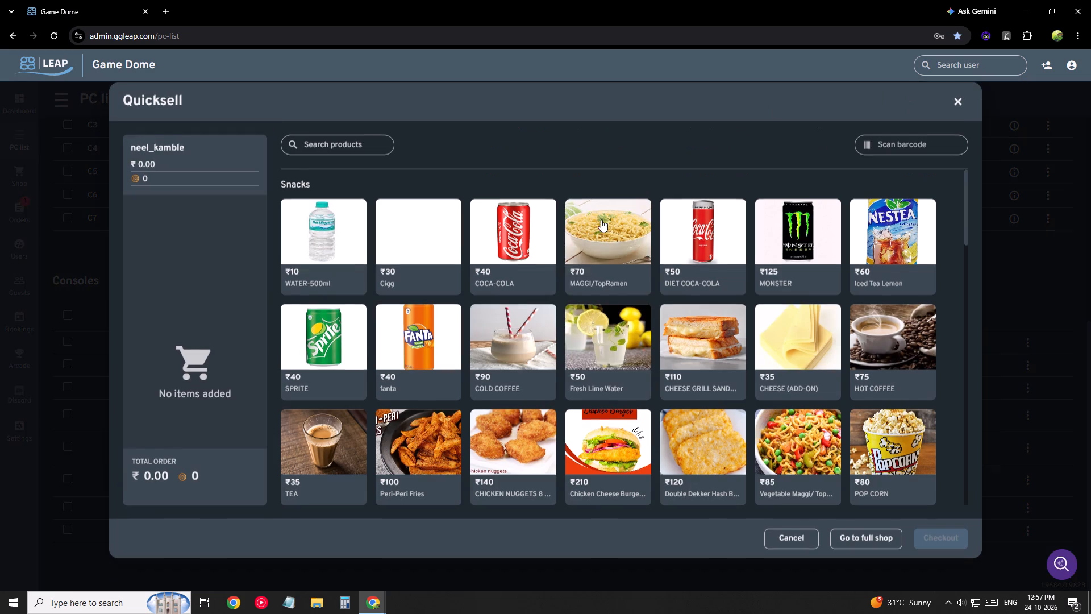
double_click(423, 256)
left_click(915, 536)
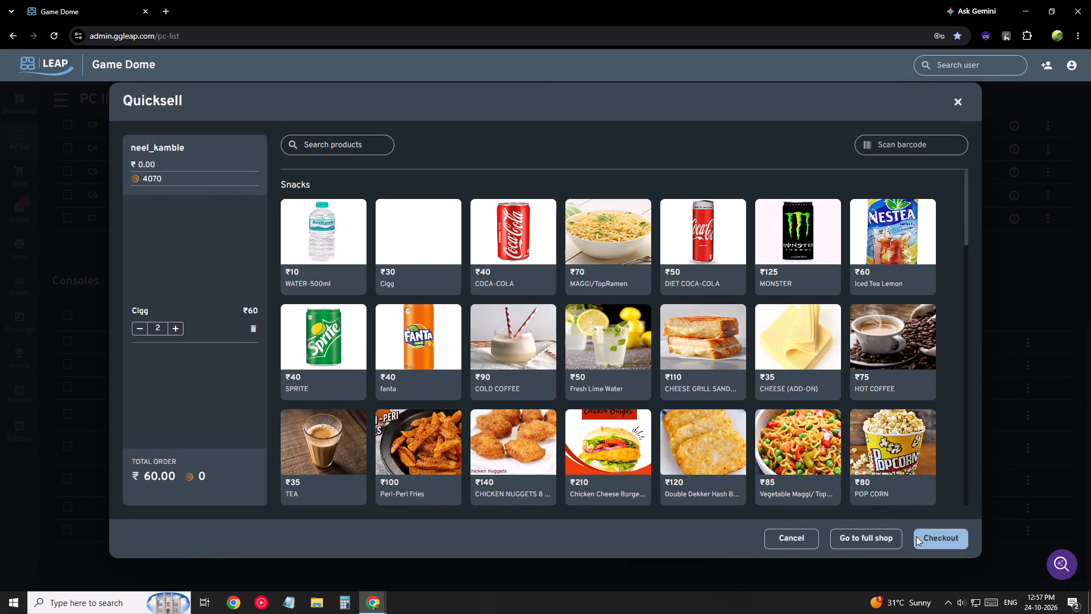
left_click(305, 335)
left_click(315, 502)
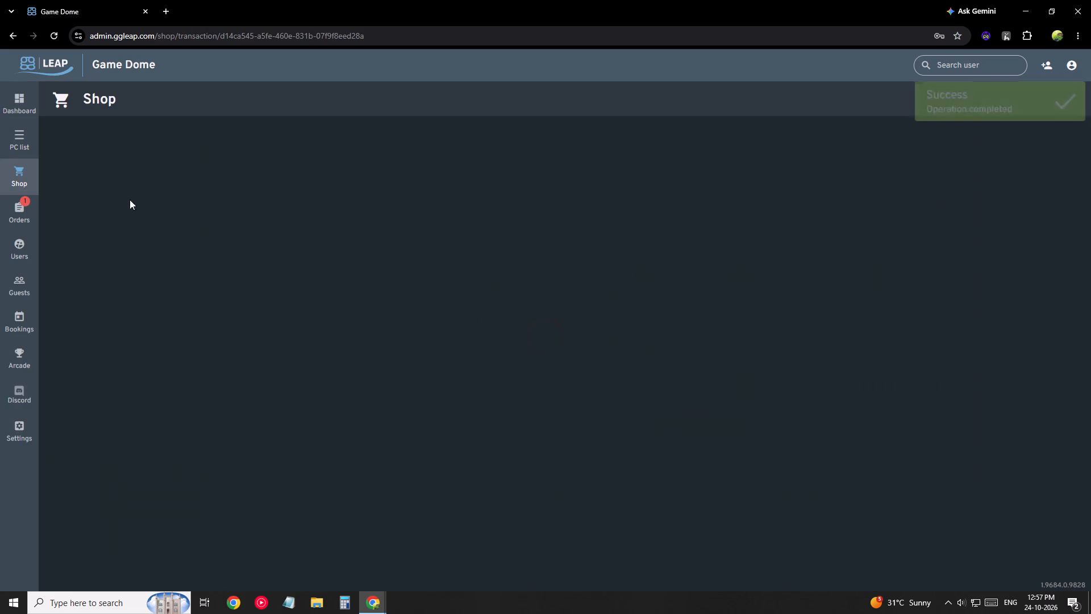
Examine the PC and console list and the most recent entries in the order history.
left_click(18, 120)
left_click(5, 141)
scroll(238, 433, "down", 6)
scroll(341, 362, "down", 2)
scroll(341, 362, "up", 1)
scroll(341, 362, "down", 4)
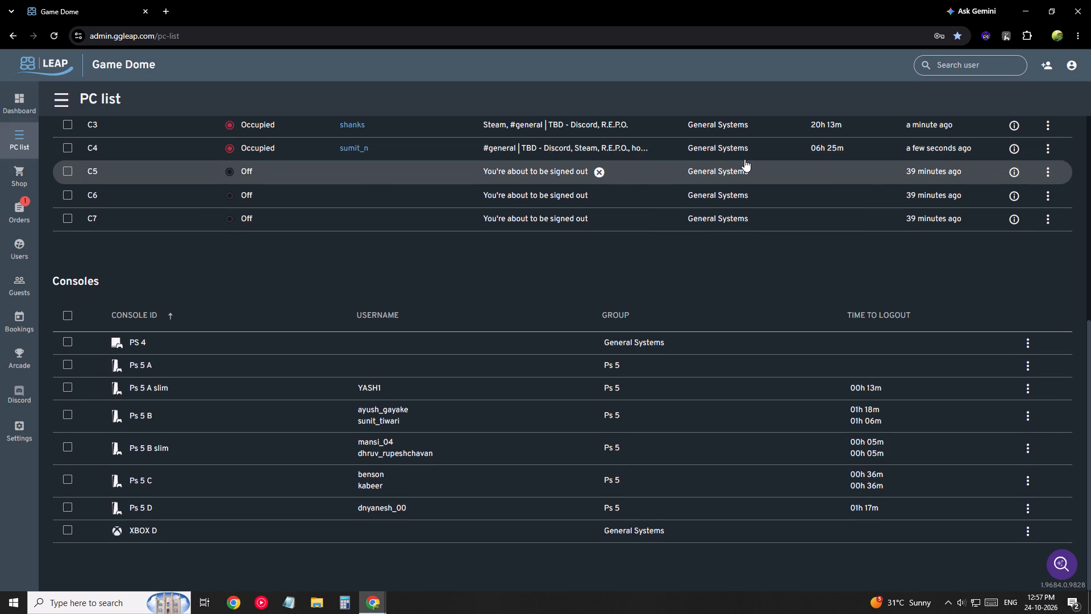
left_click(0, 208)
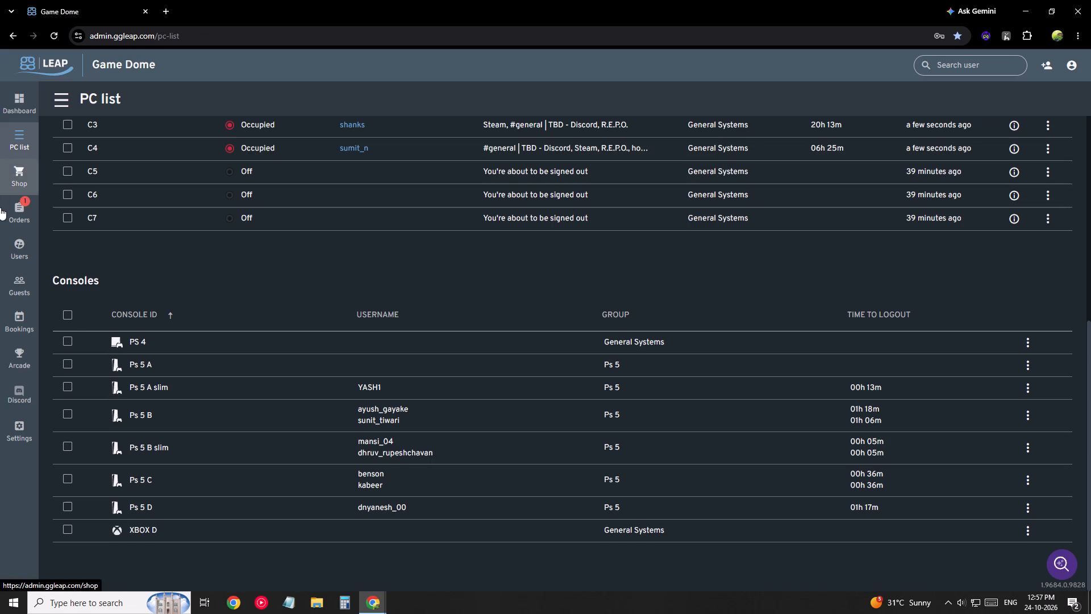
left_click(189, 121)
left_click(276, 114)
left_click(274, 122)
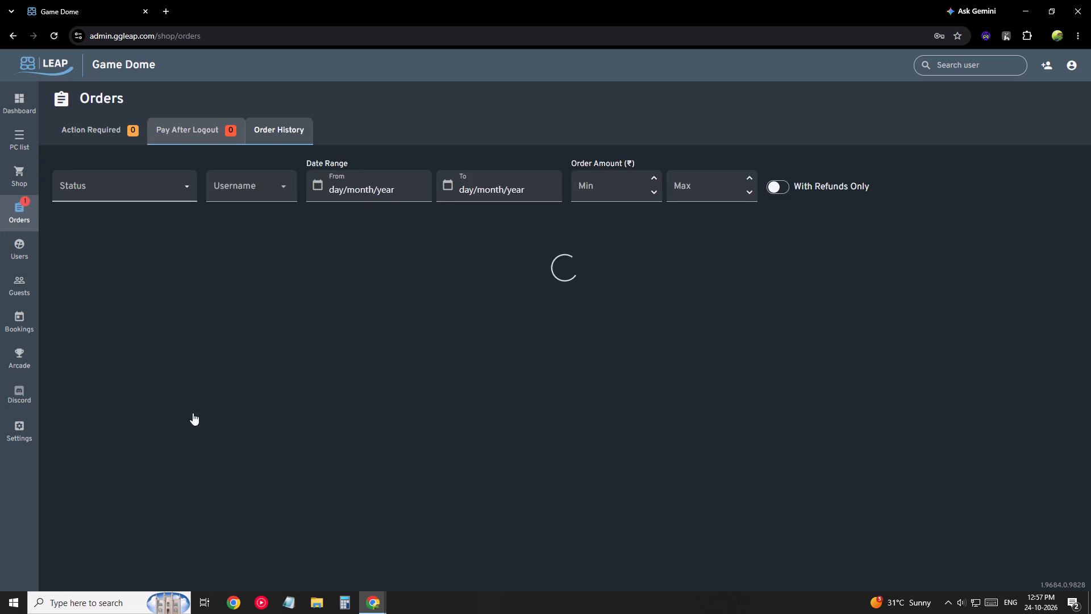
Restart the ready PCs B7 and B8 from the PC list and leave all computers unselected.
left_click(6, 141)
scroll(207, 288, "down", 2)
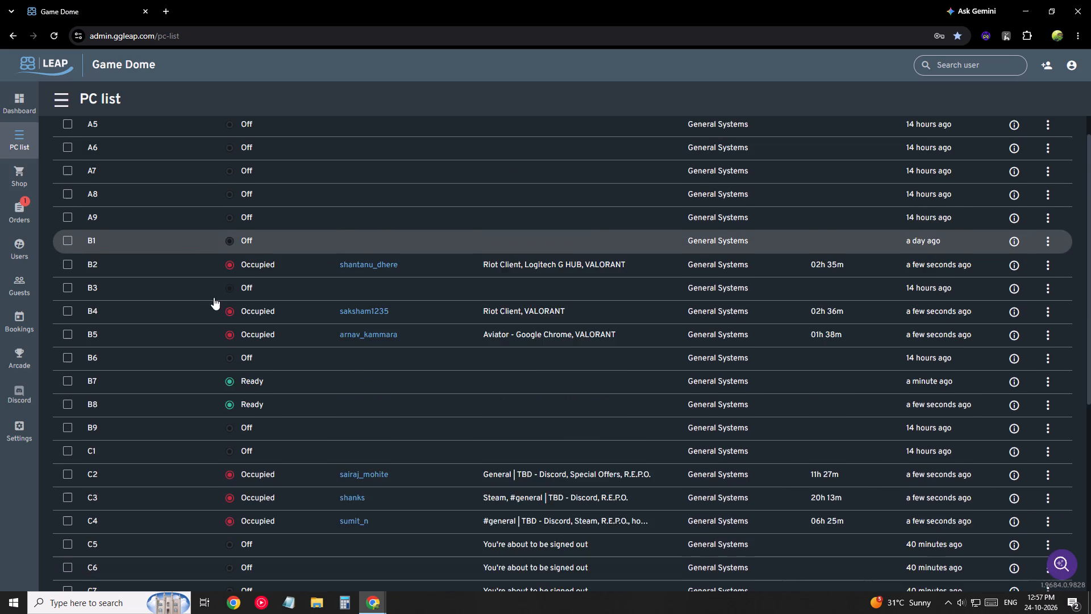
scroll(214, 297, "down", 2)
left_click(64, 321)
left_click(64, 341)
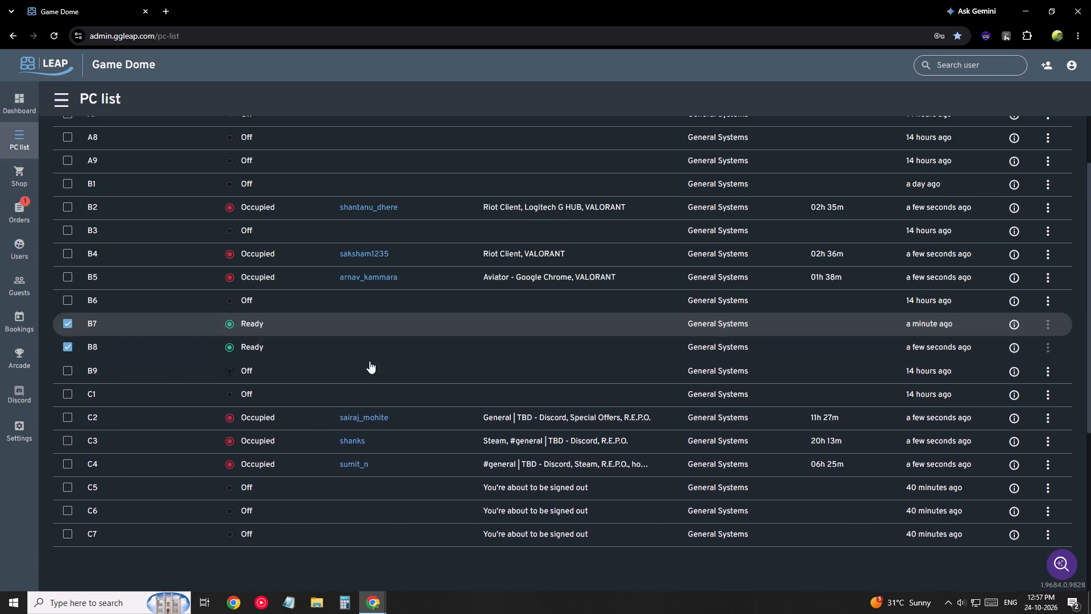
scroll(931, 303, "up", 7)
left_click(974, 137)
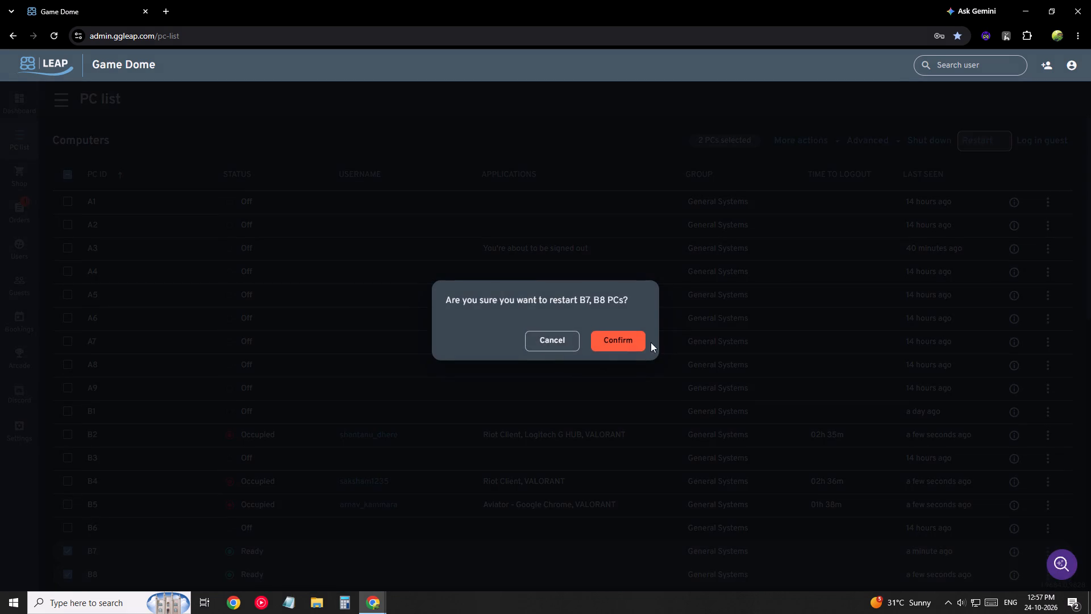
left_click(631, 341)
left_click(62, 176)
double_click(69, 176)
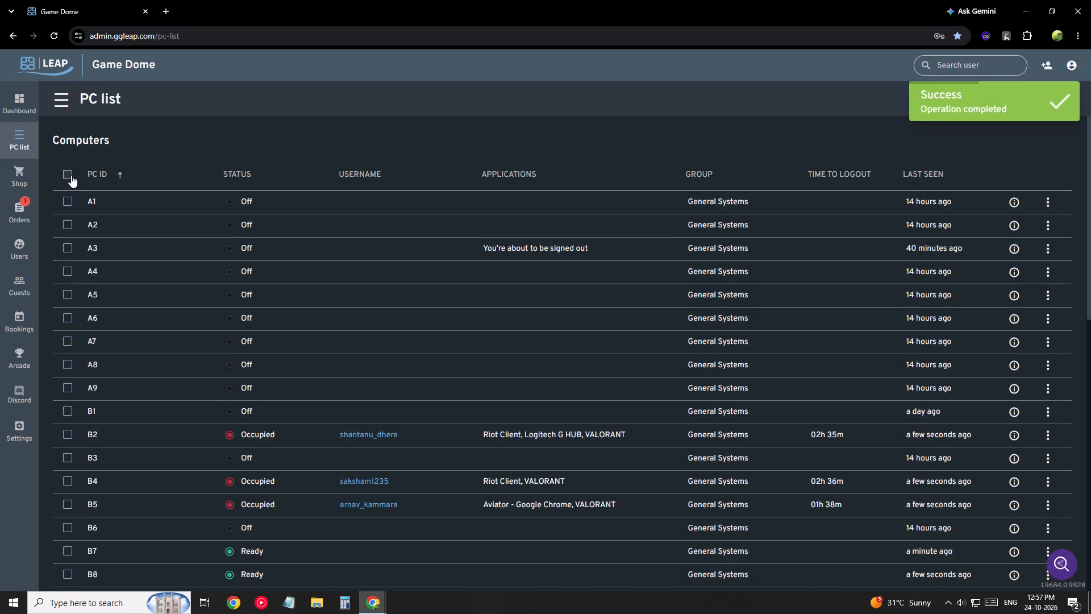
Stop the Special Offers application running on PC C2.
scroll(414, 320, "down", 3)
scroll(401, 414, "down", 4)
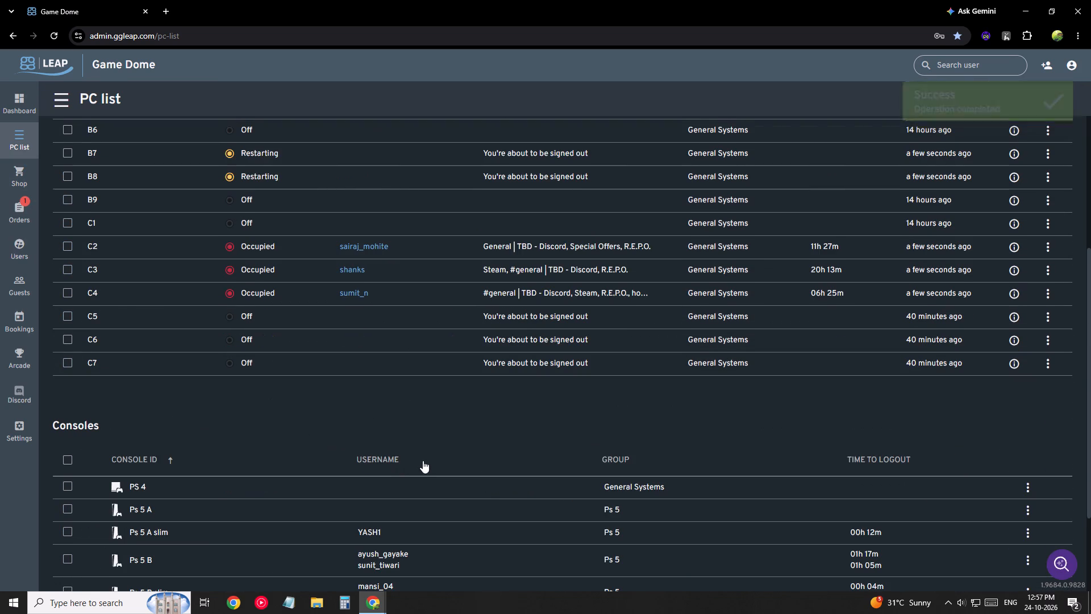
scroll(431, 459, "up", 2)
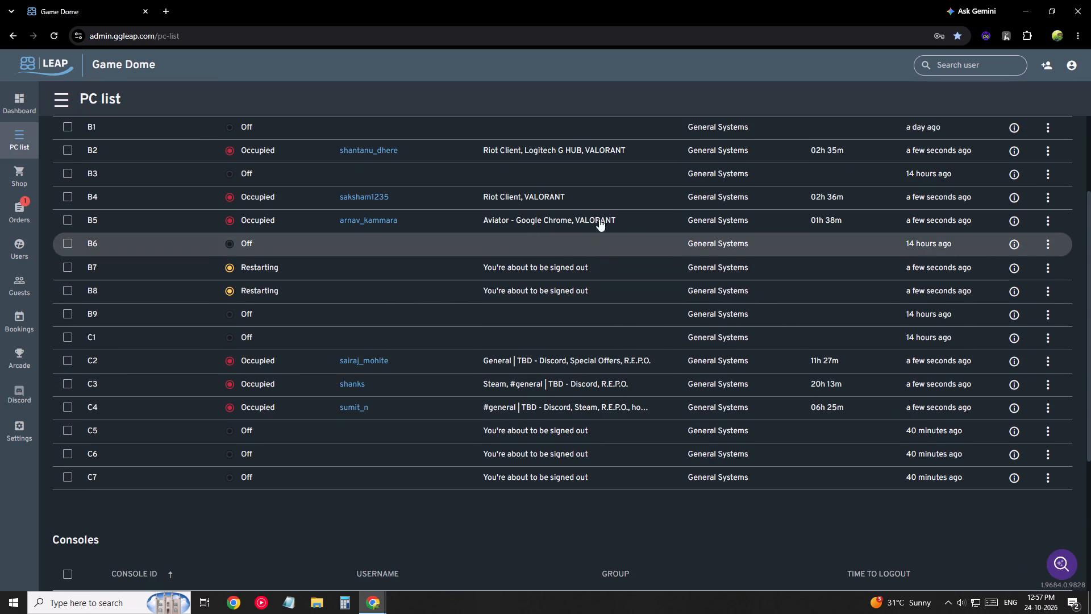
scroll(522, 374, "up", 3)
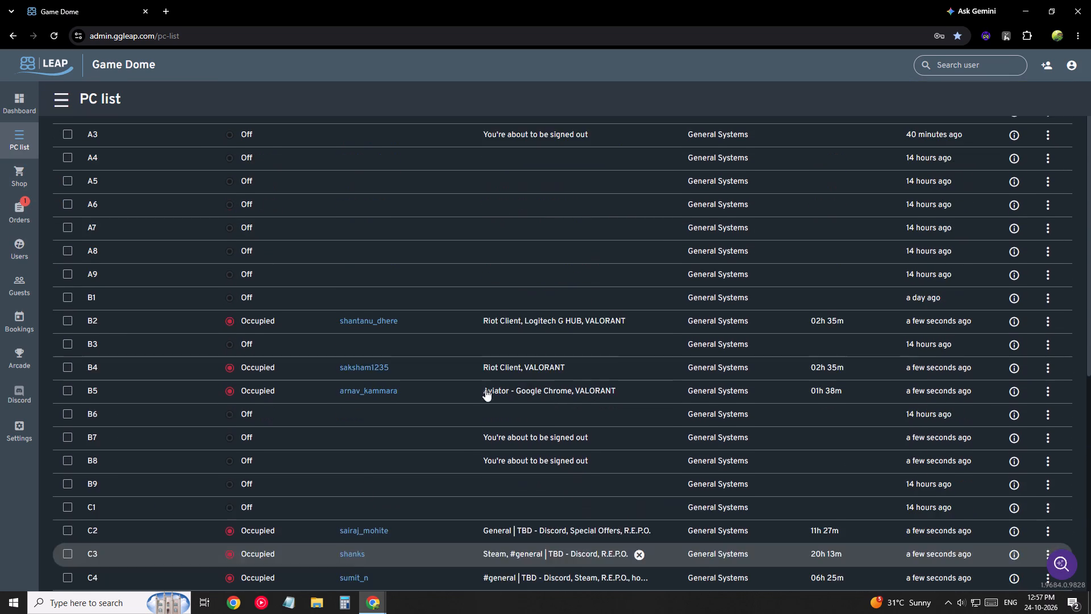
scroll(320, 546, "down", 4)
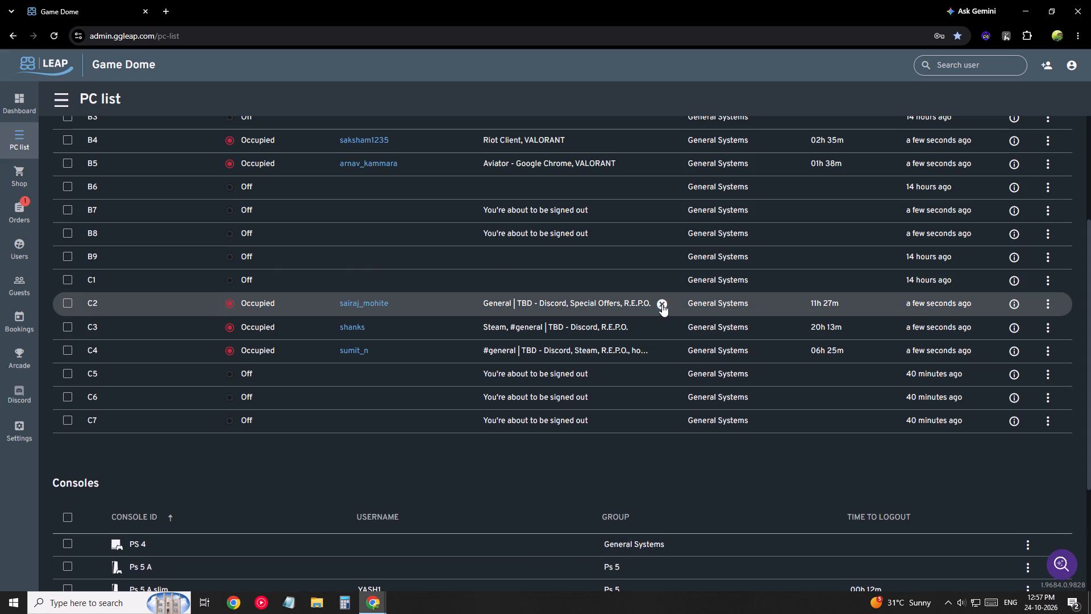
left_click(665, 300)
left_click(468, 316)
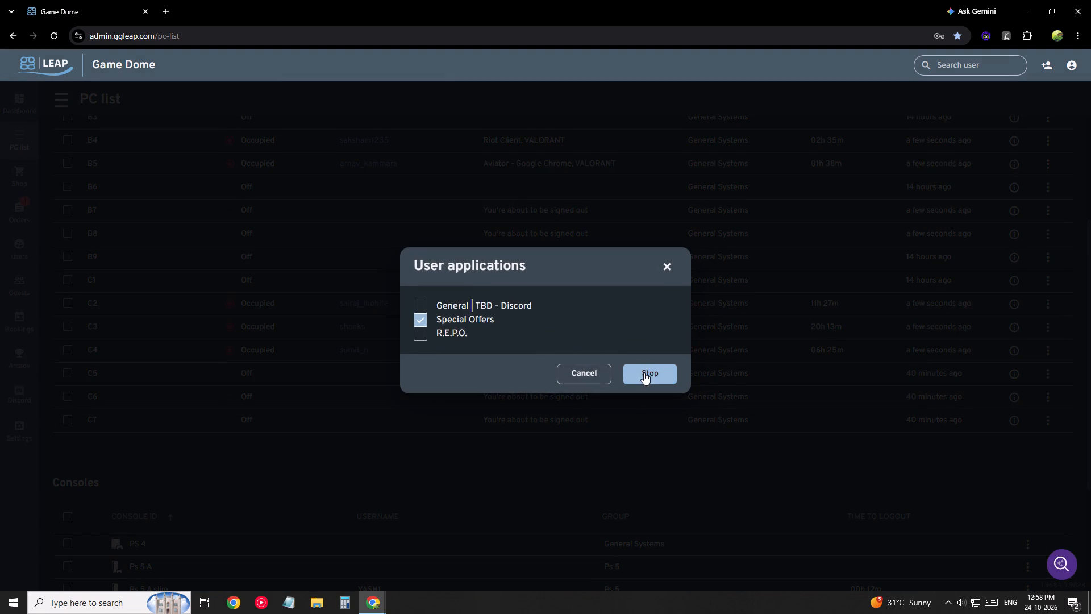
left_click(644, 372)
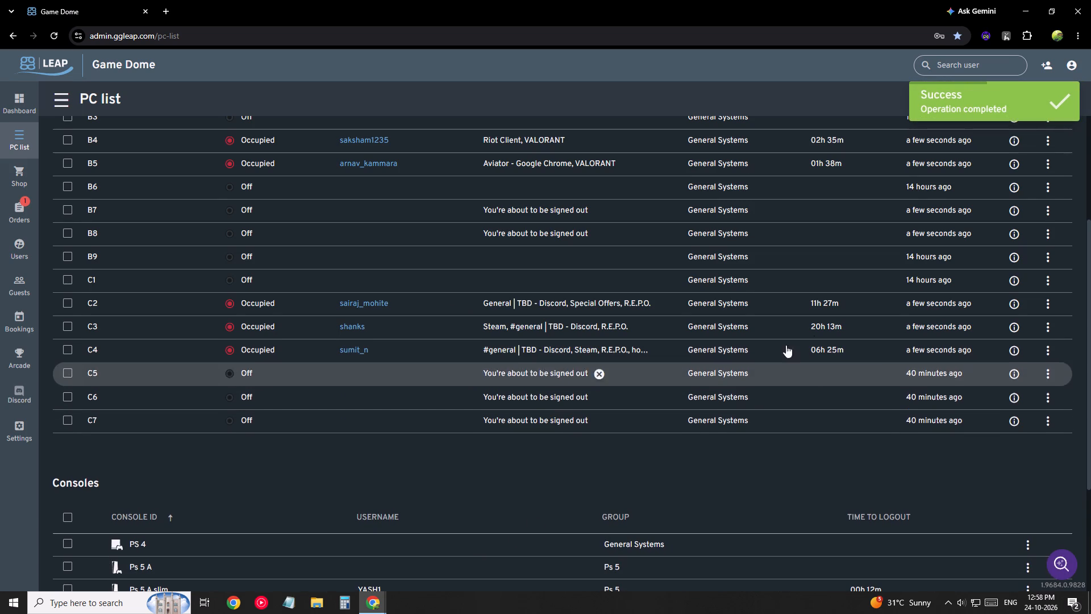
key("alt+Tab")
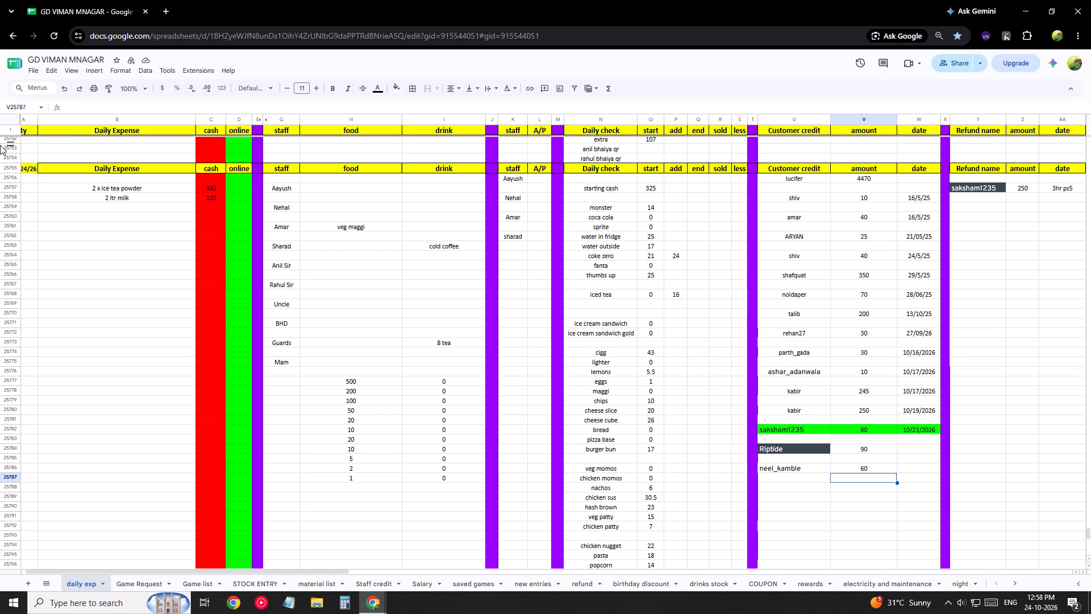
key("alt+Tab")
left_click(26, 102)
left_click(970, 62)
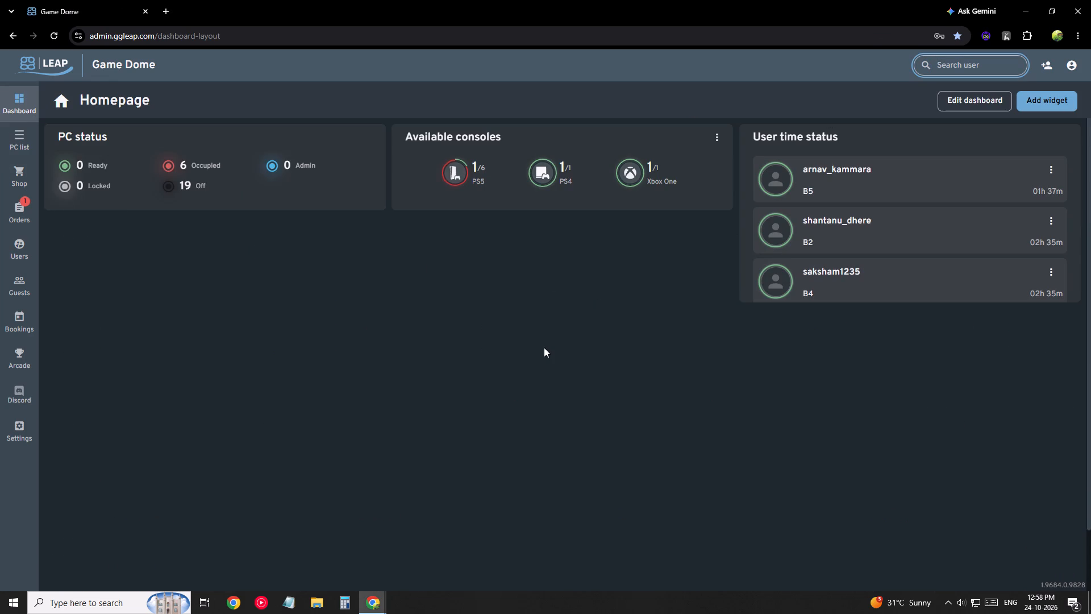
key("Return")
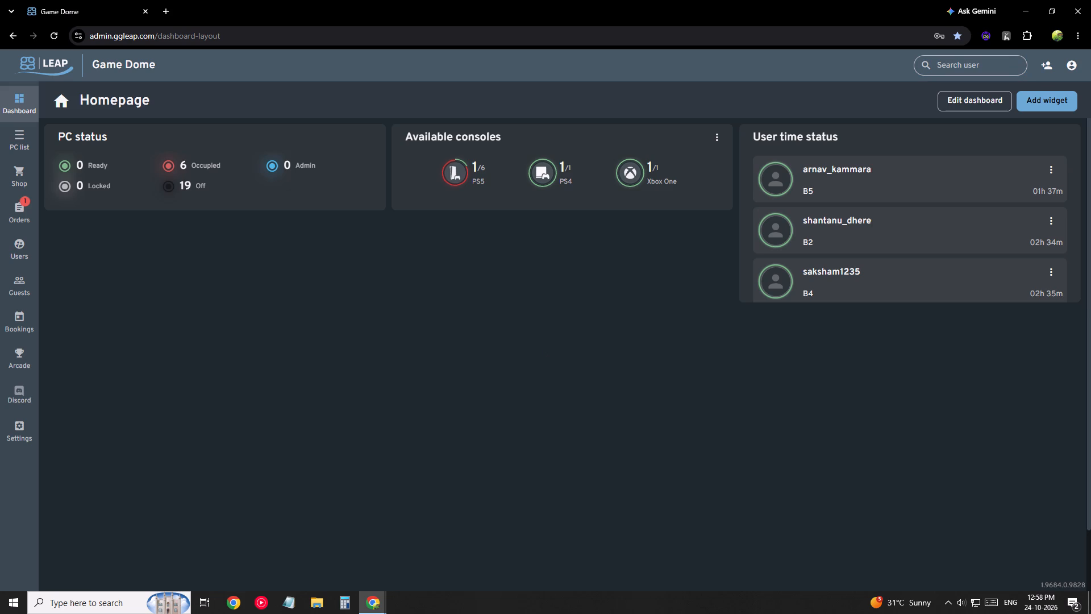
left_click(973, 69)
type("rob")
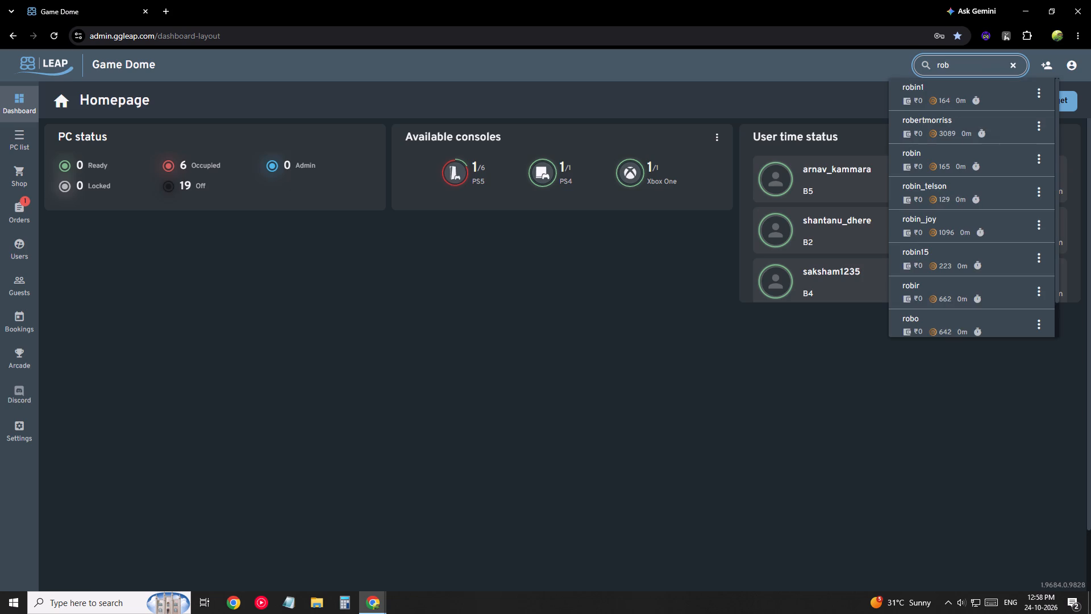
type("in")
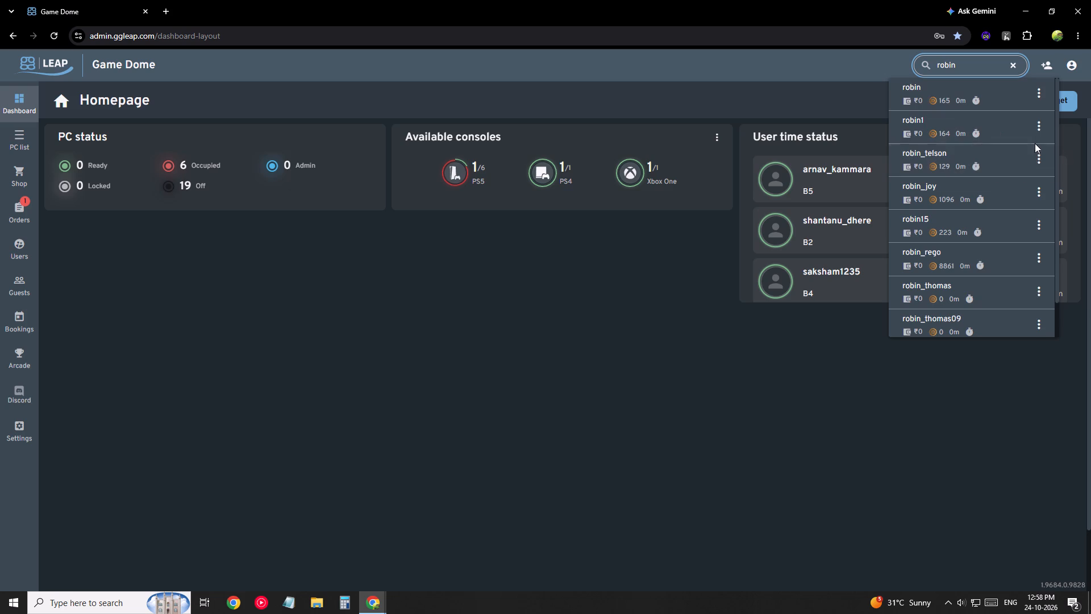
scroll(979, 137, "down", 2)
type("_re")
left_click(1035, 94)
left_click(1052, 97)
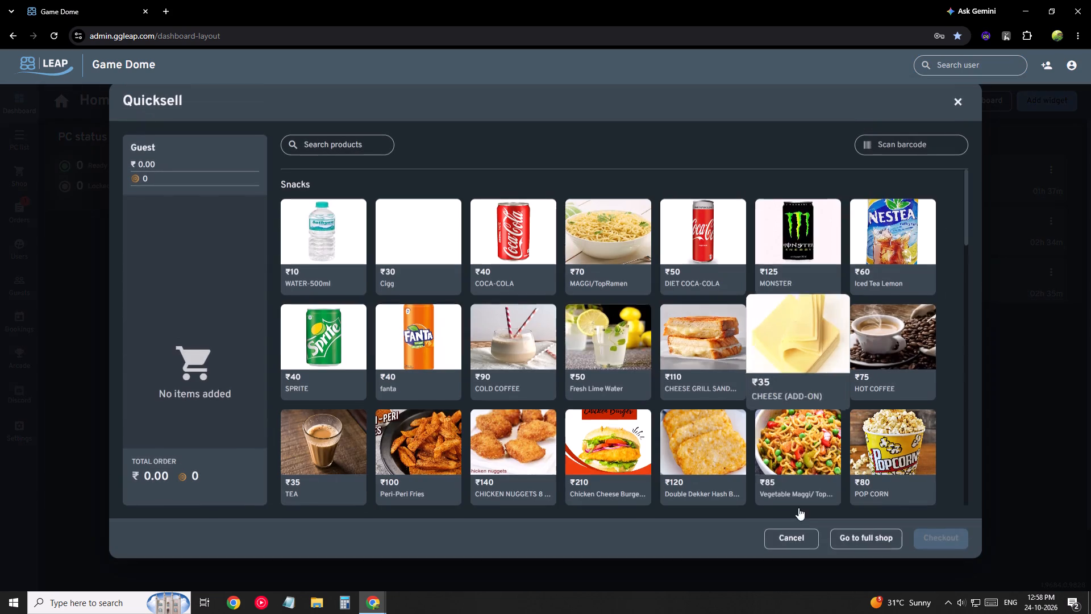
left_click(864, 530)
left_click(382, 166)
left_click(374, 204)
left_click(259, 264)
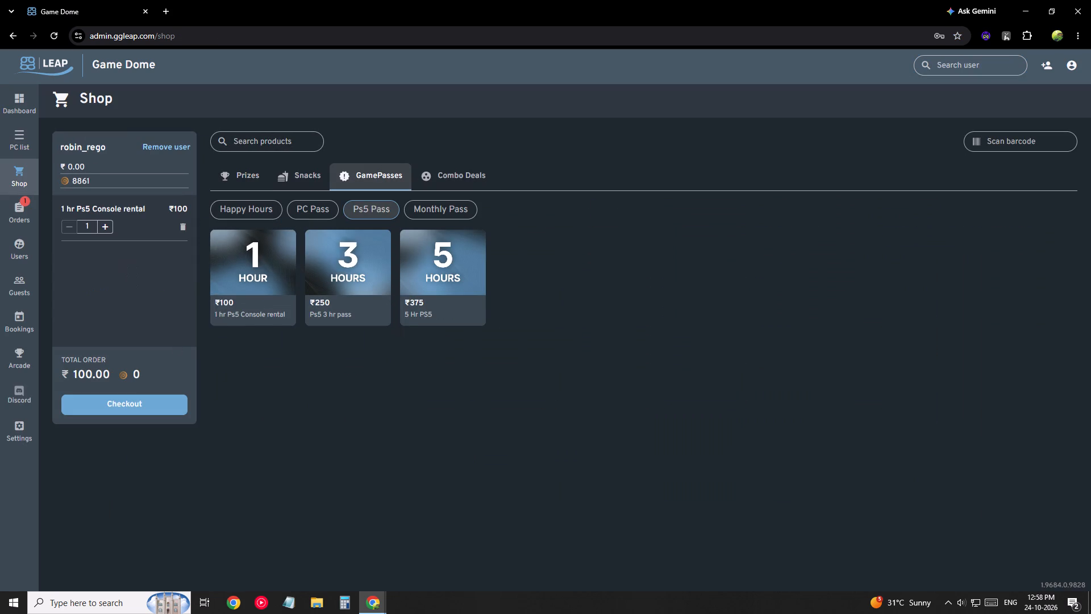
left_click(184, 225)
left_click(348, 283)
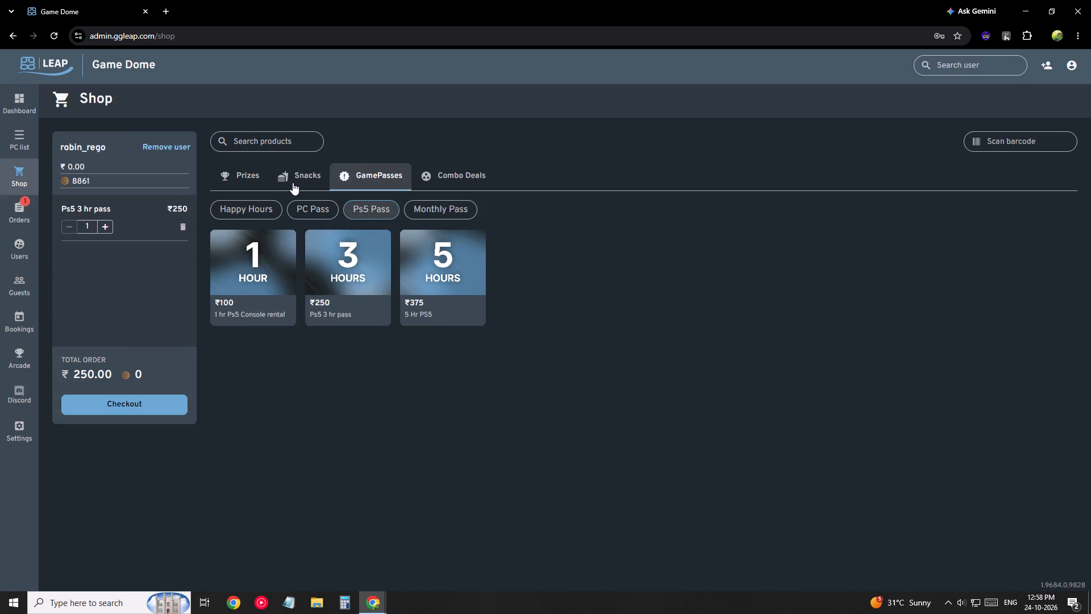
Add one CHICKEN NUGGETS 8 pcs and one Peri-Peri Fries to the order, and charge it as a credit card payment.
left_click(288, 175)
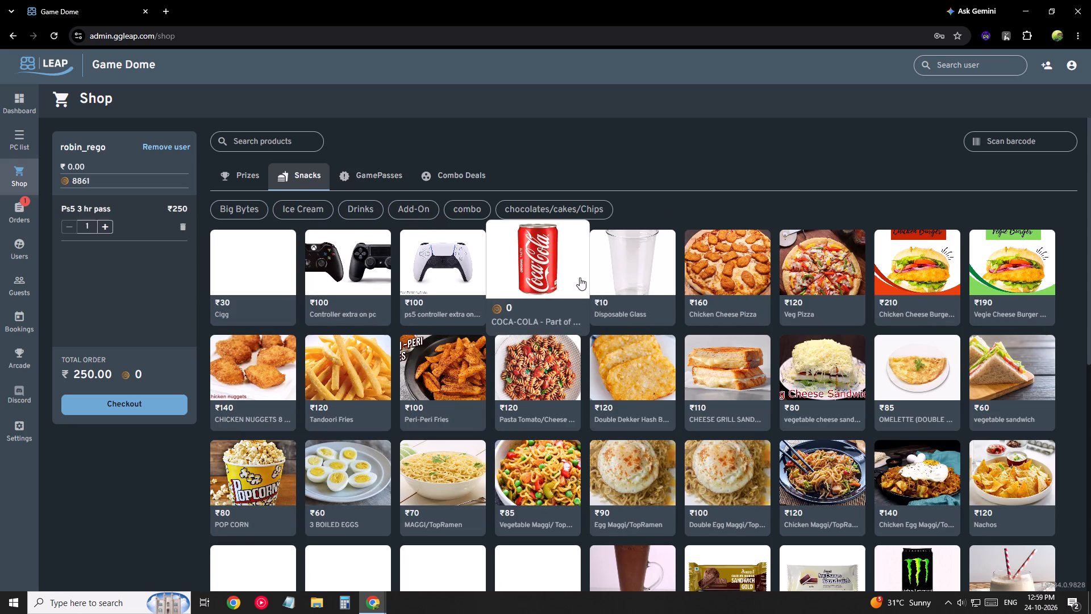
left_click(245, 362)
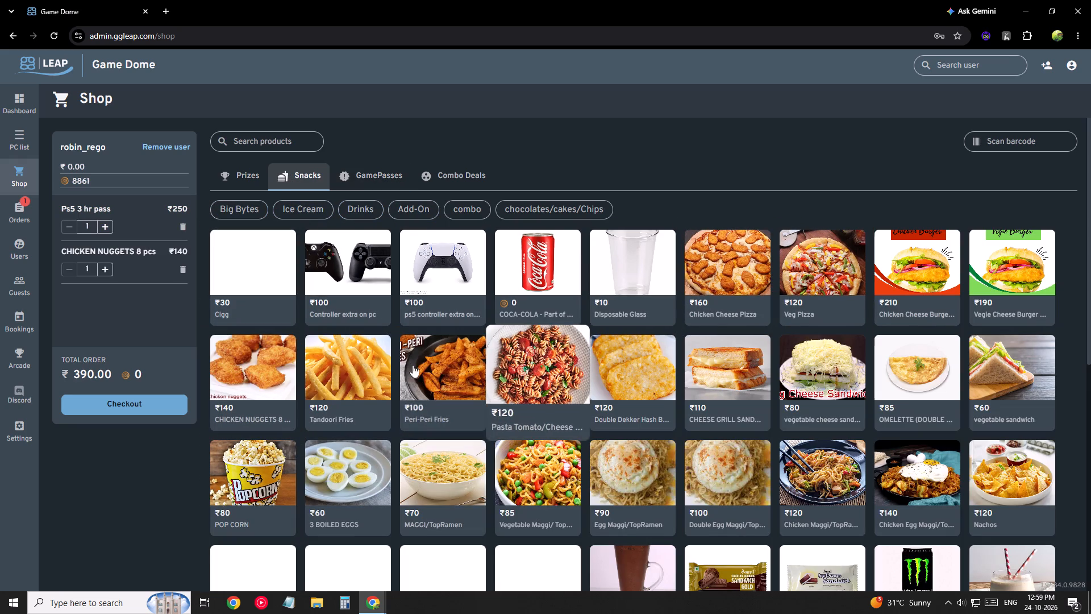
scroll(539, 457, "down", 3)
scroll(344, 326, "down", 2)
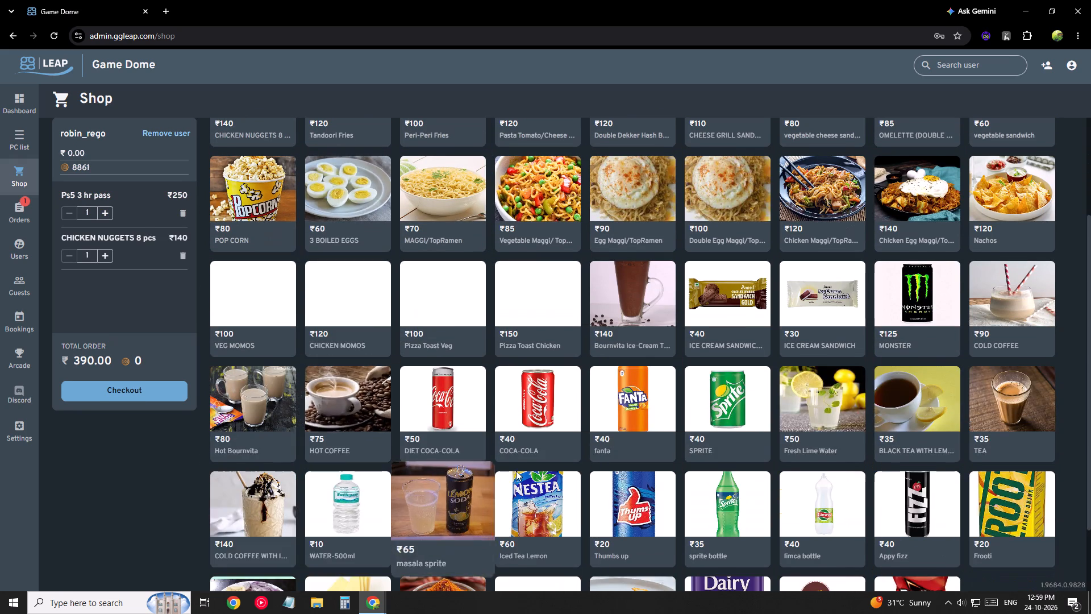
scroll(690, 445, "down", 4)
scroll(685, 492, "up", 9)
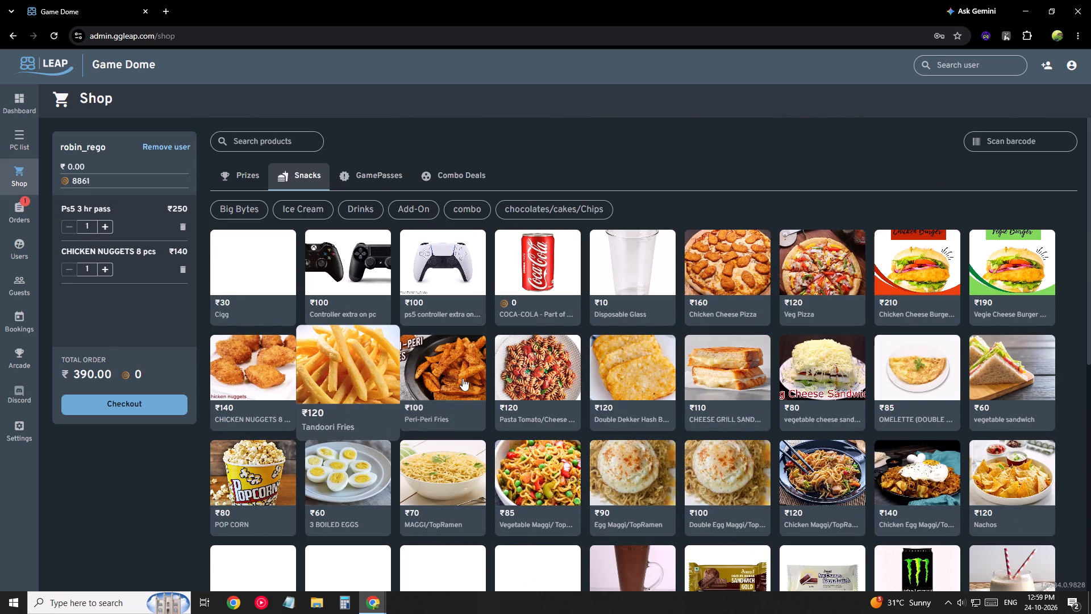
left_click(453, 383)
left_click(139, 401)
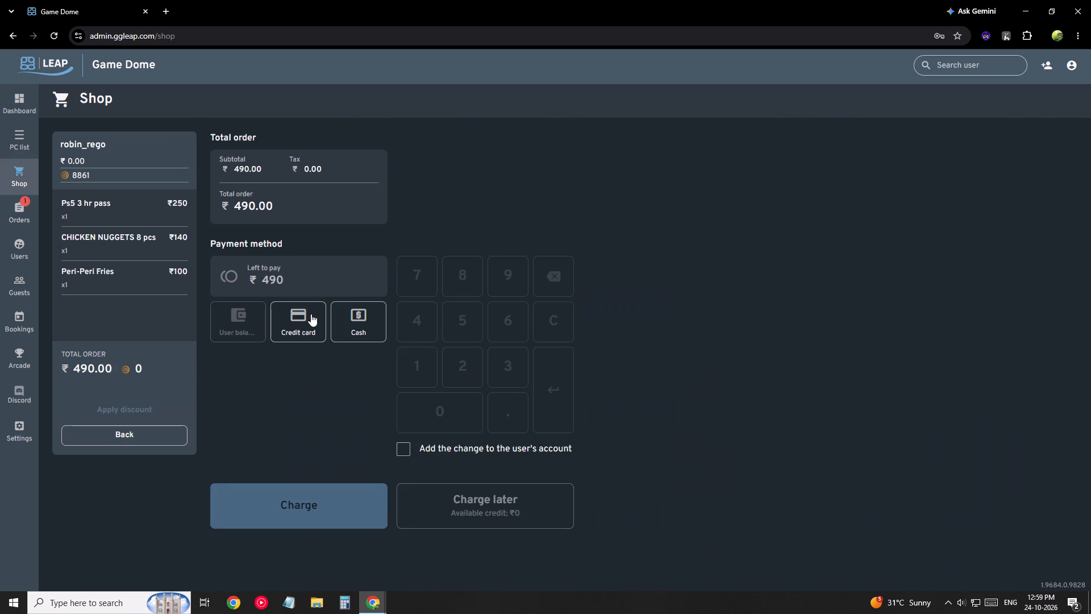
left_click(311, 314)
left_click(297, 495)
left_click(965, 64)
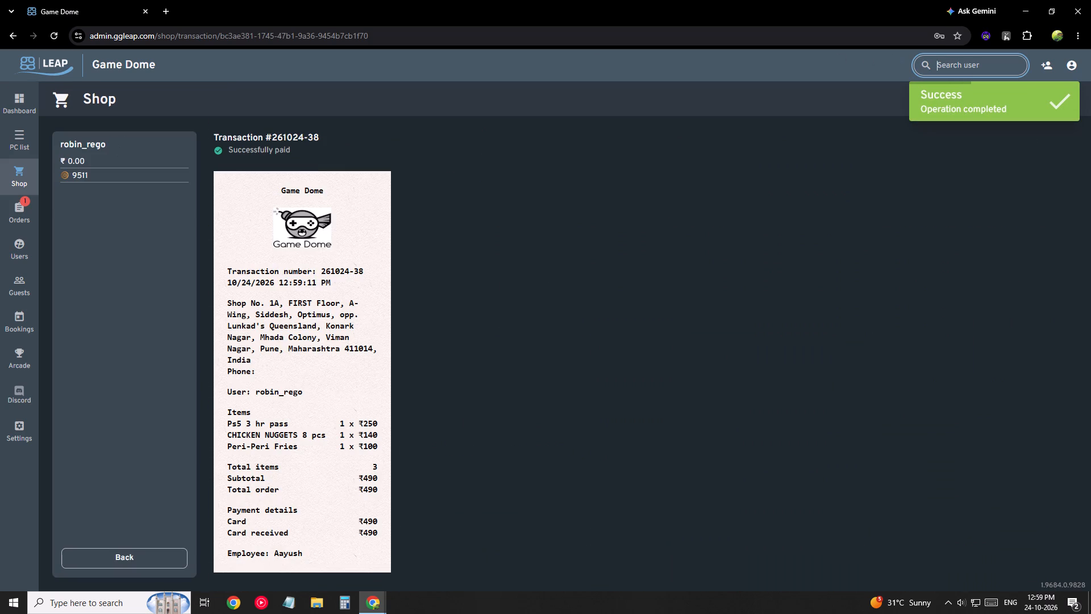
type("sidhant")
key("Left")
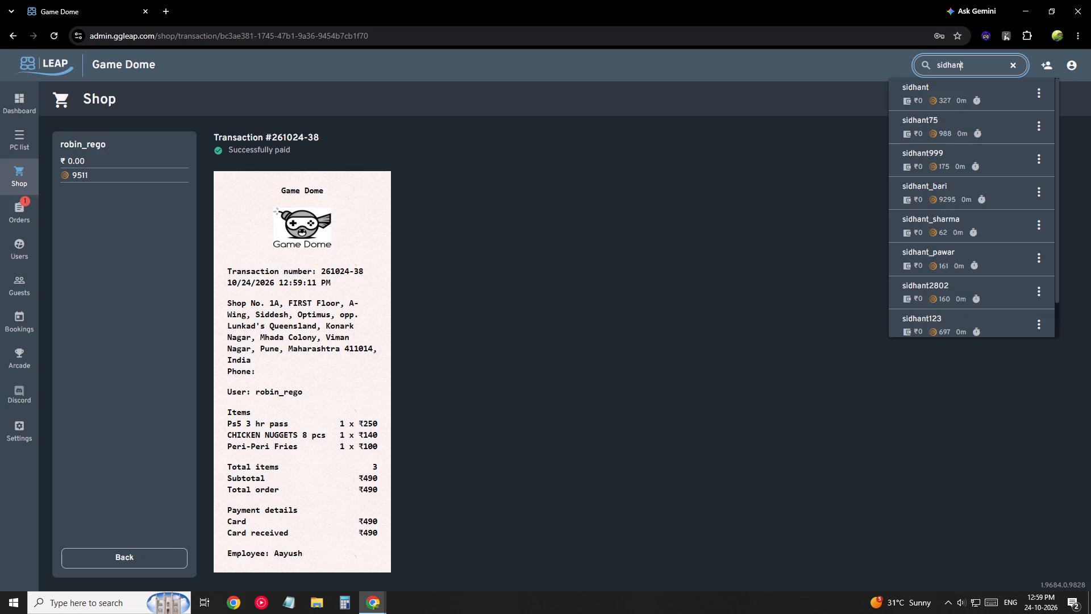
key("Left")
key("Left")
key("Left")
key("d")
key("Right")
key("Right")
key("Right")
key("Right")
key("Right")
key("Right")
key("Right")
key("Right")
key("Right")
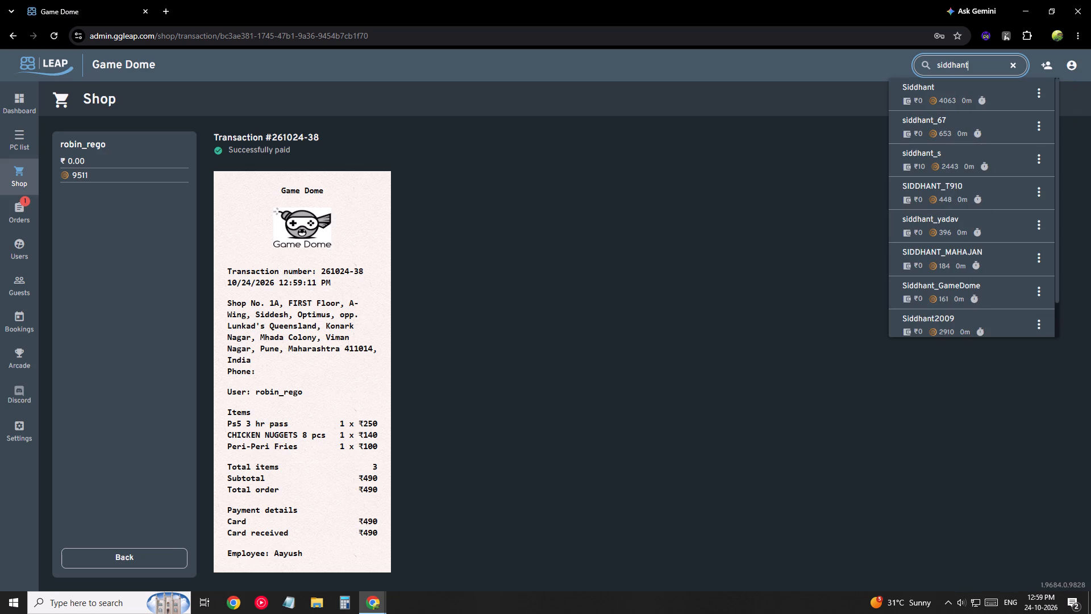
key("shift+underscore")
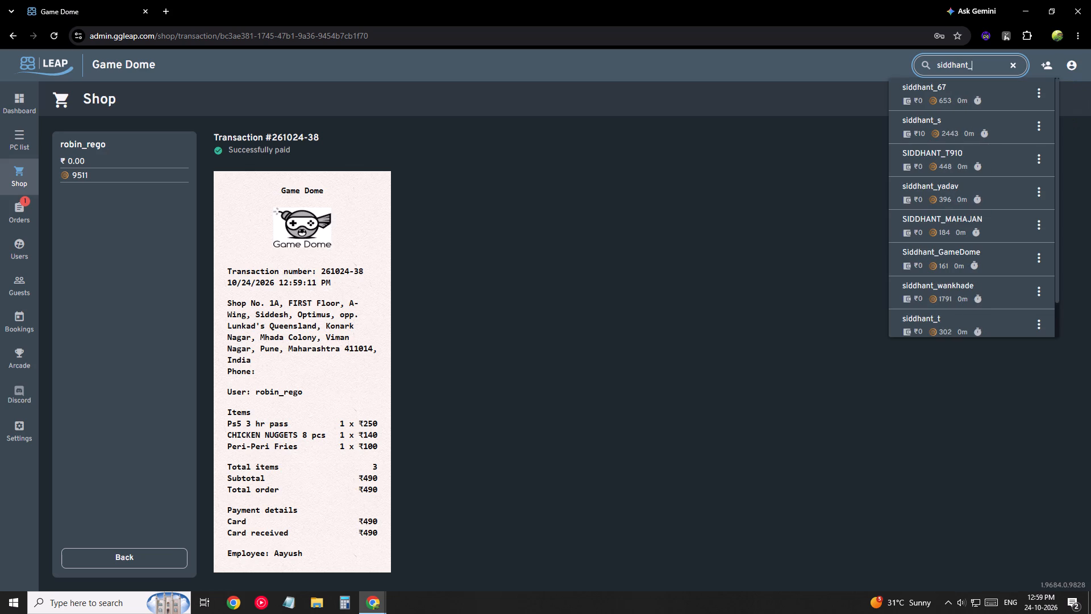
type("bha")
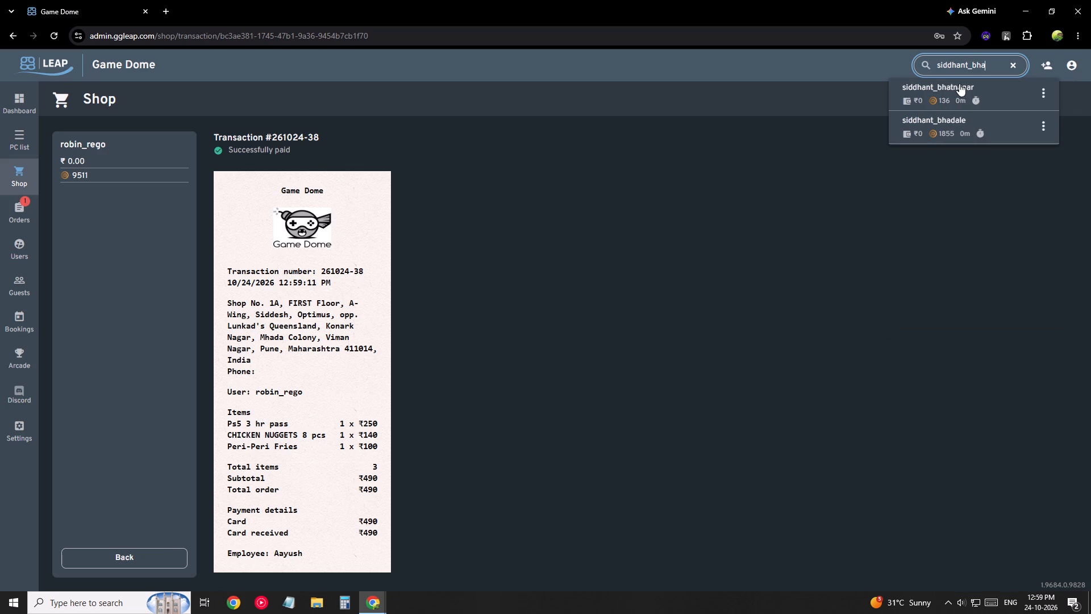
left_click(1031, 122)
left_click(1045, 122)
left_click(845, 538)
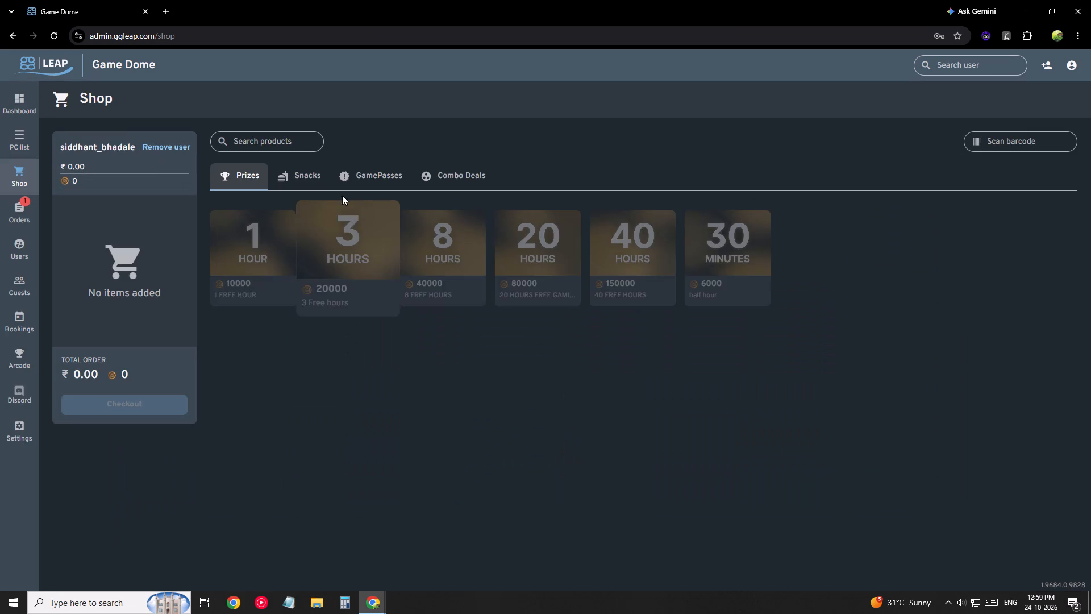
Sell this customer one Ps5 3 hr pass and charge it as a credit card payment.
left_click(363, 179)
left_click(365, 204)
left_click(331, 297)
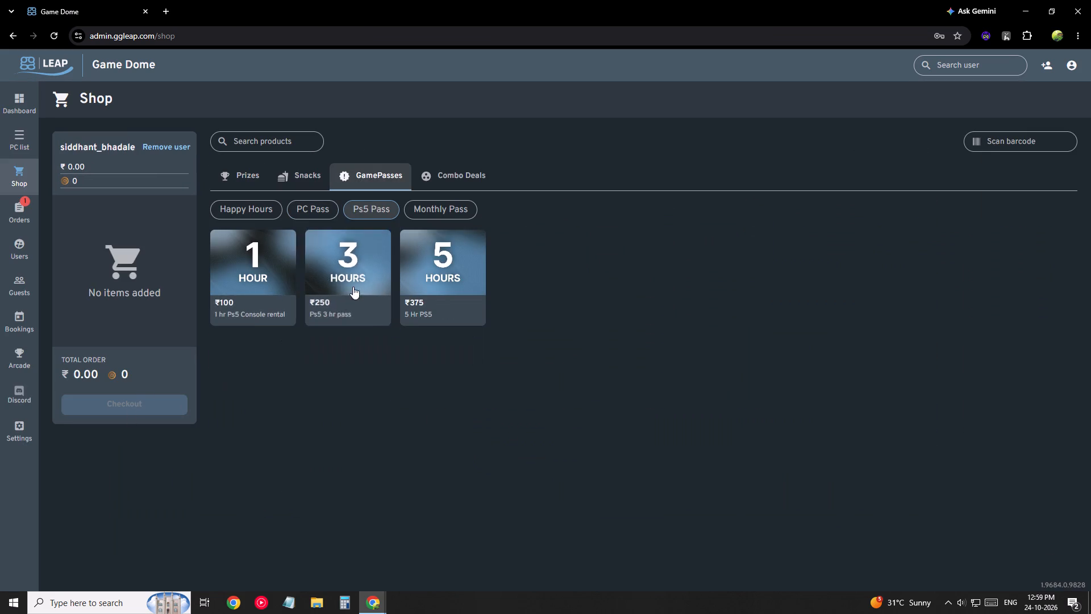
left_click(353, 287)
left_click(126, 396)
left_click(303, 313)
left_click(301, 493)
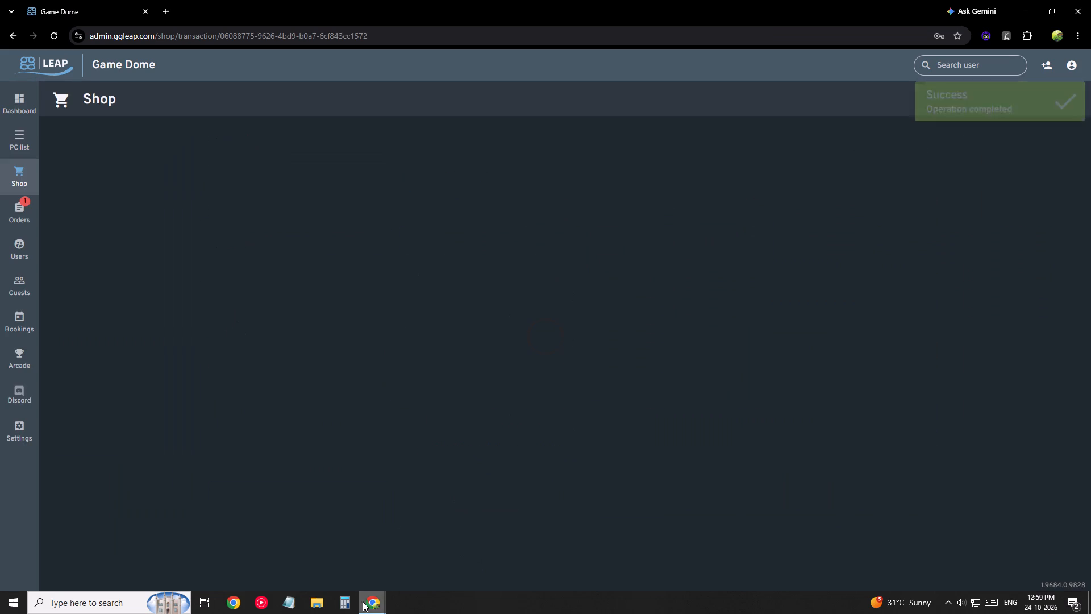
Add up 250 + 250 + 140 + 100 in Calculator, then close it.
left_click(348, 595)
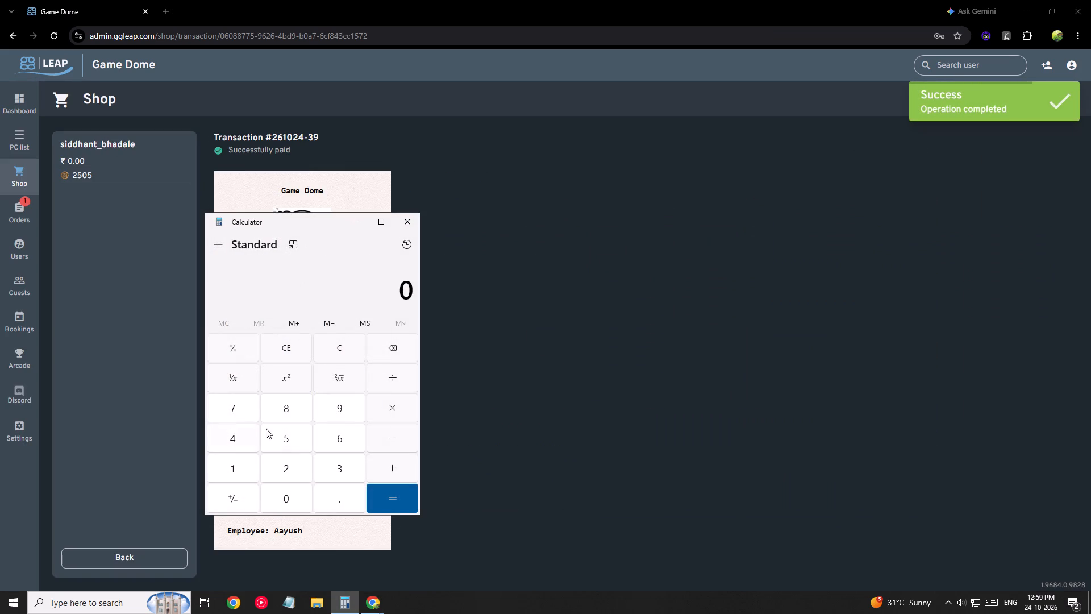
left_click(291, 460)
left_click(291, 439)
left_click(282, 503)
left_click(380, 475)
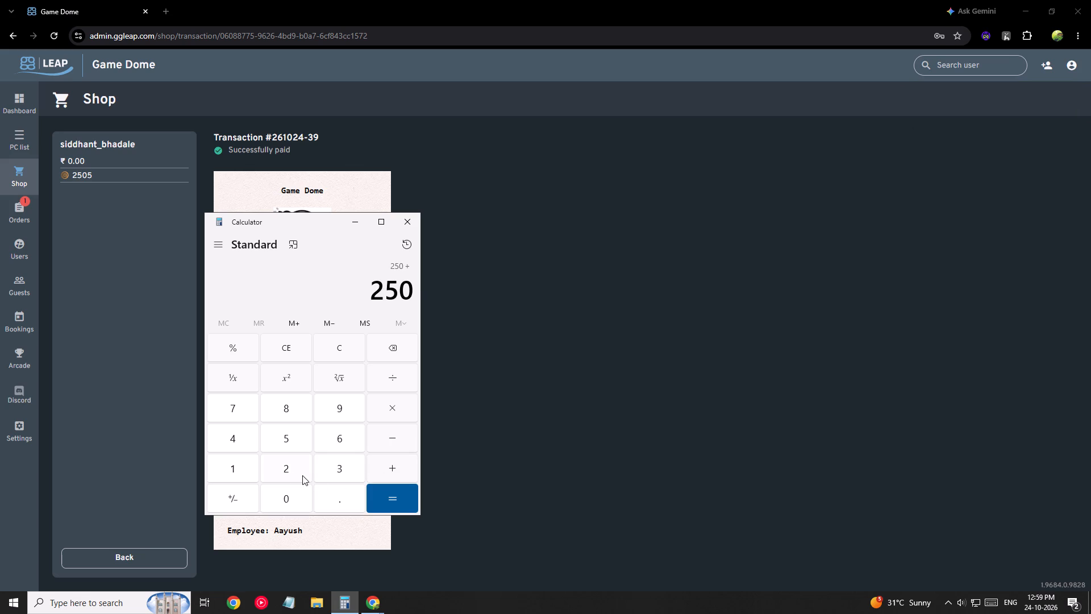
left_click(291, 474)
left_click(294, 443)
left_click(282, 492)
left_click(391, 475)
left_click(255, 464)
left_click(243, 442)
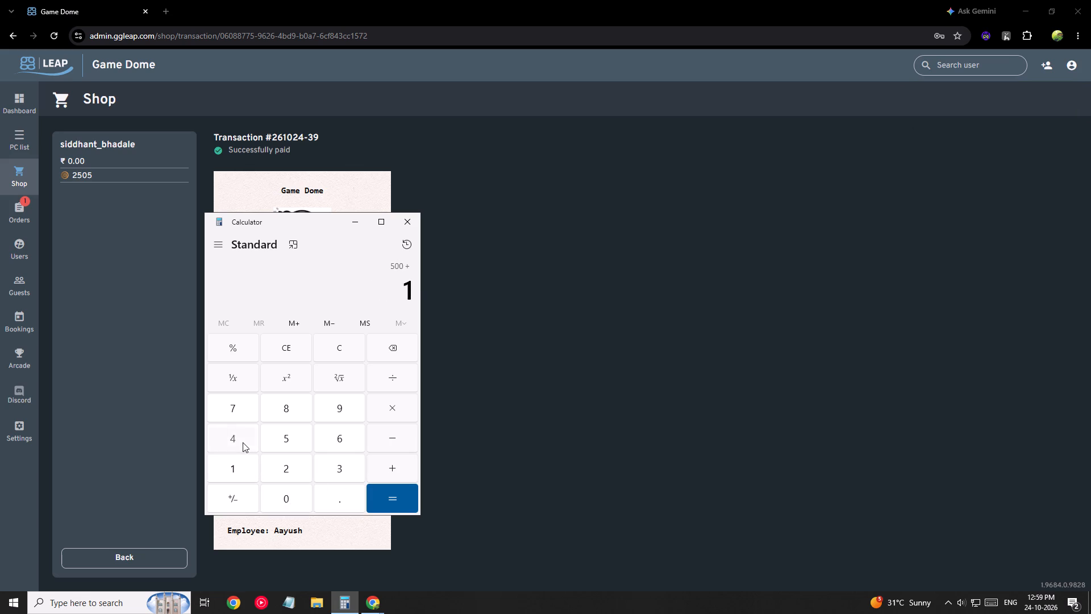
left_click(286, 495)
left_click(380, 474)
left_click(235, 471)
double_click(292, 501)
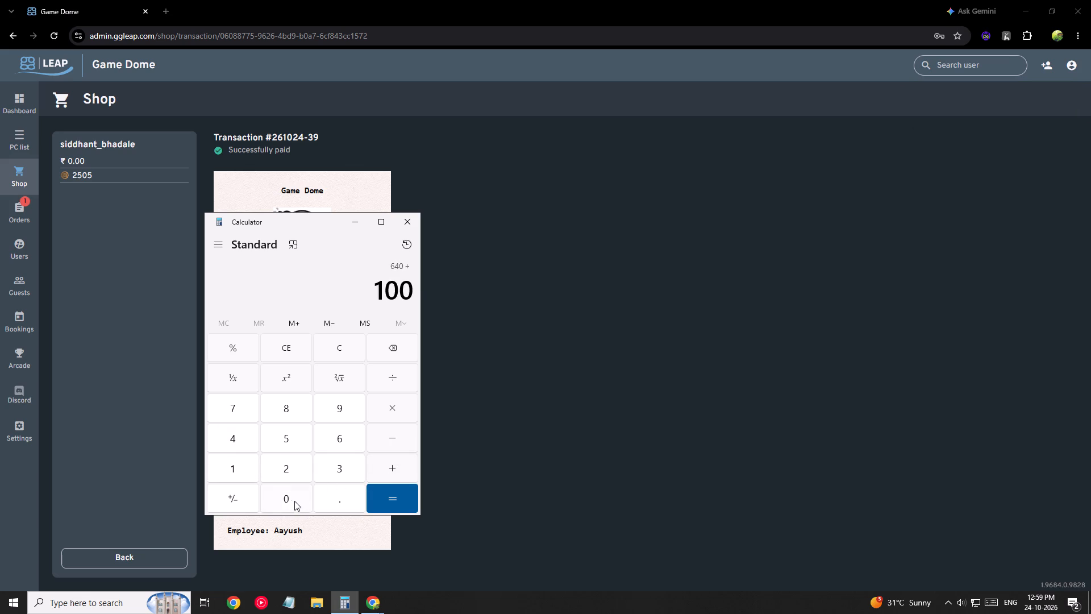
left_click(395, 497)
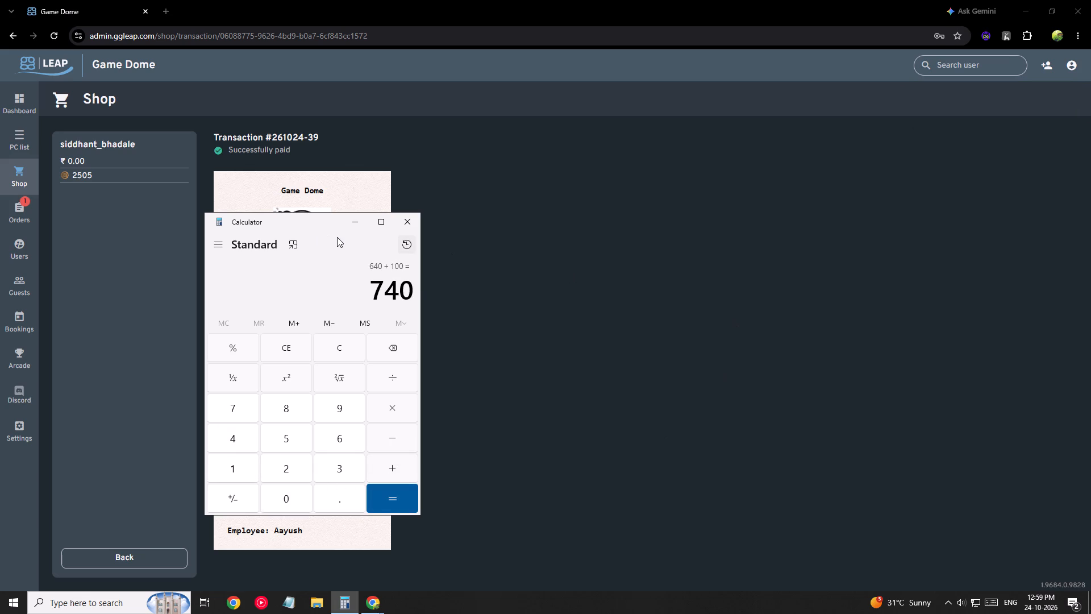
left_click(402, 217)
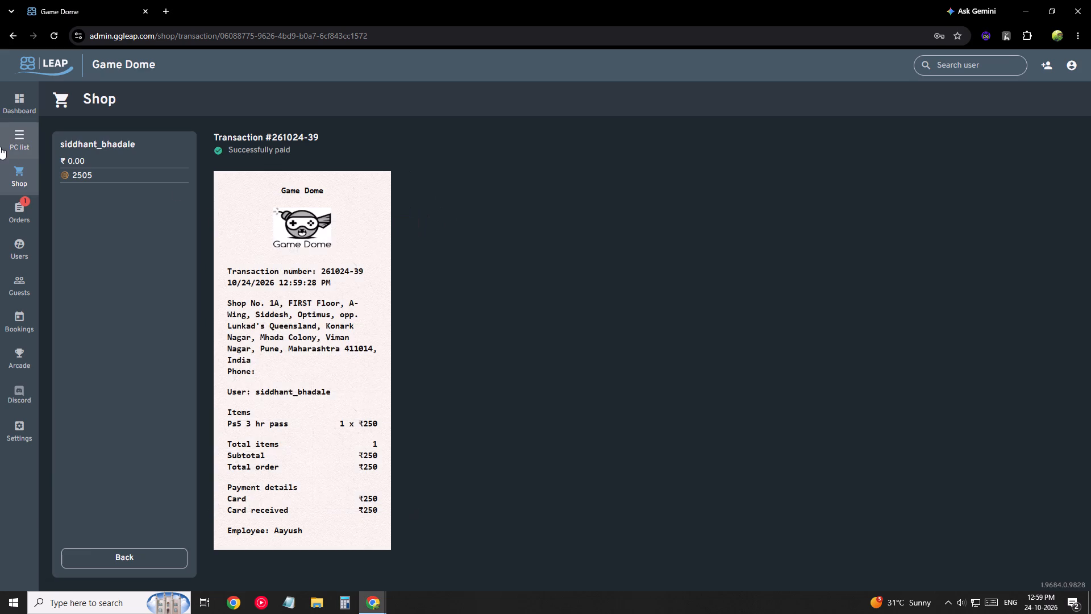
Examine the PC list and the consoles' assigned users and remaining times.
left_click(14, 171)
left_click(8, 132)
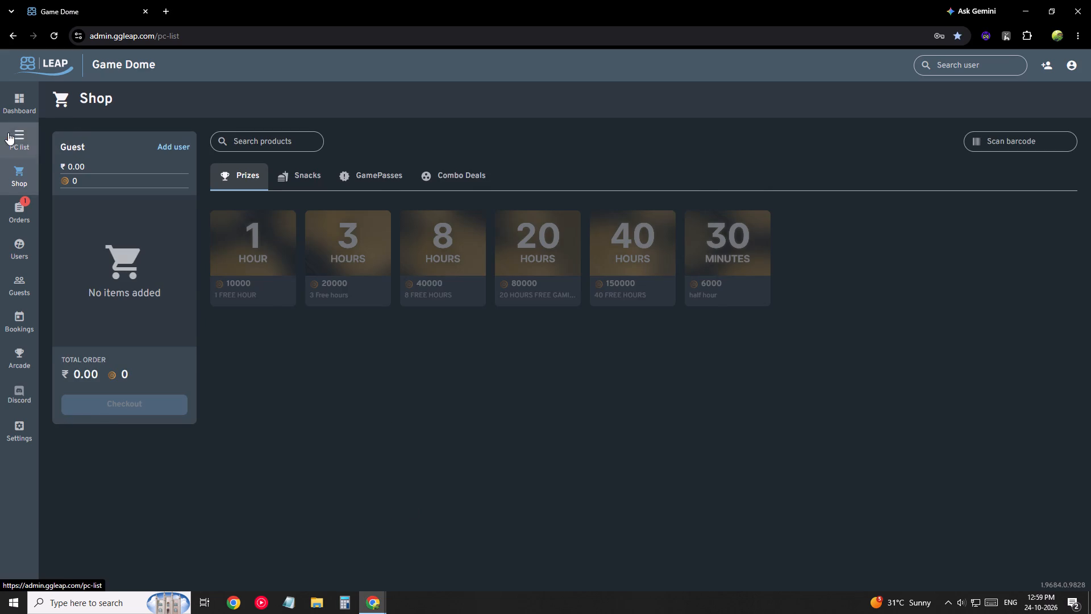
left_click(972, 65)
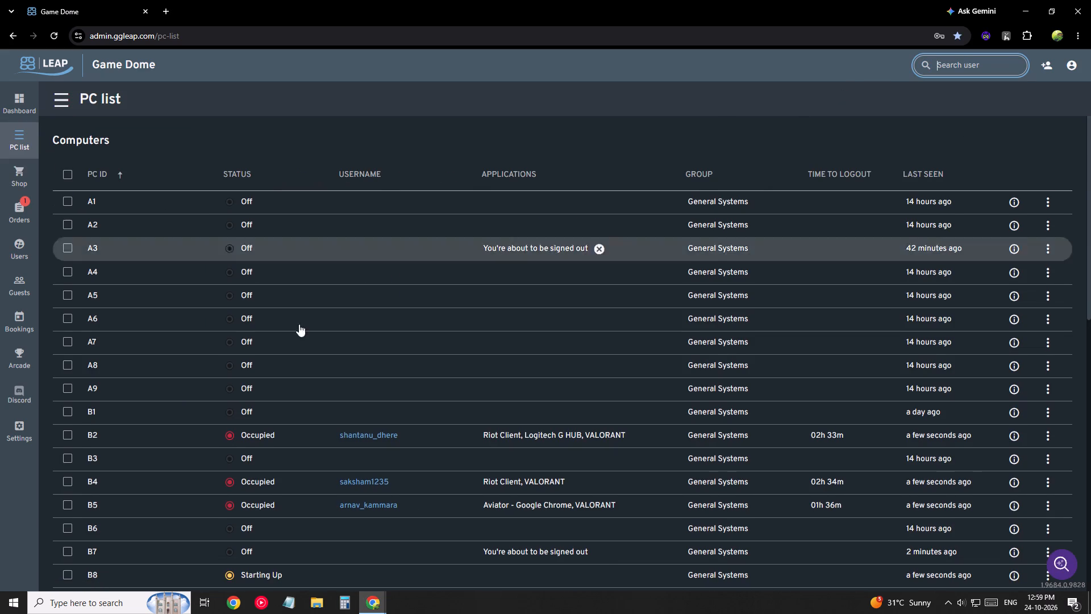
scroll(301, 420, "down", 7)
scroll(352, 506, "up", 1)
scroll(355, 508, "down", 6)
scroll(456, 516, "up", 1)
scroll(461, 509, "down", 1)
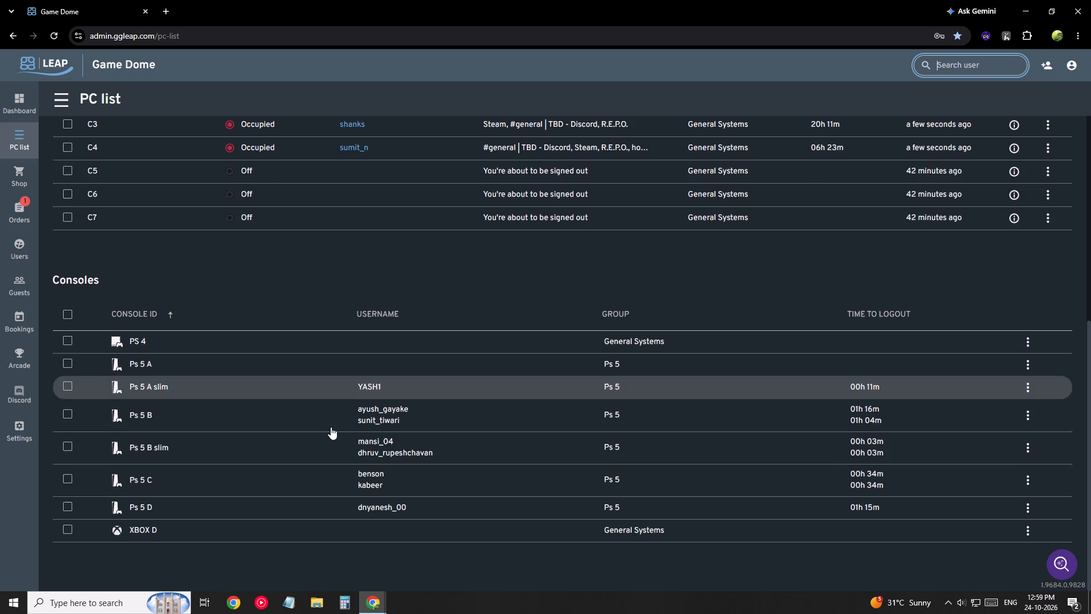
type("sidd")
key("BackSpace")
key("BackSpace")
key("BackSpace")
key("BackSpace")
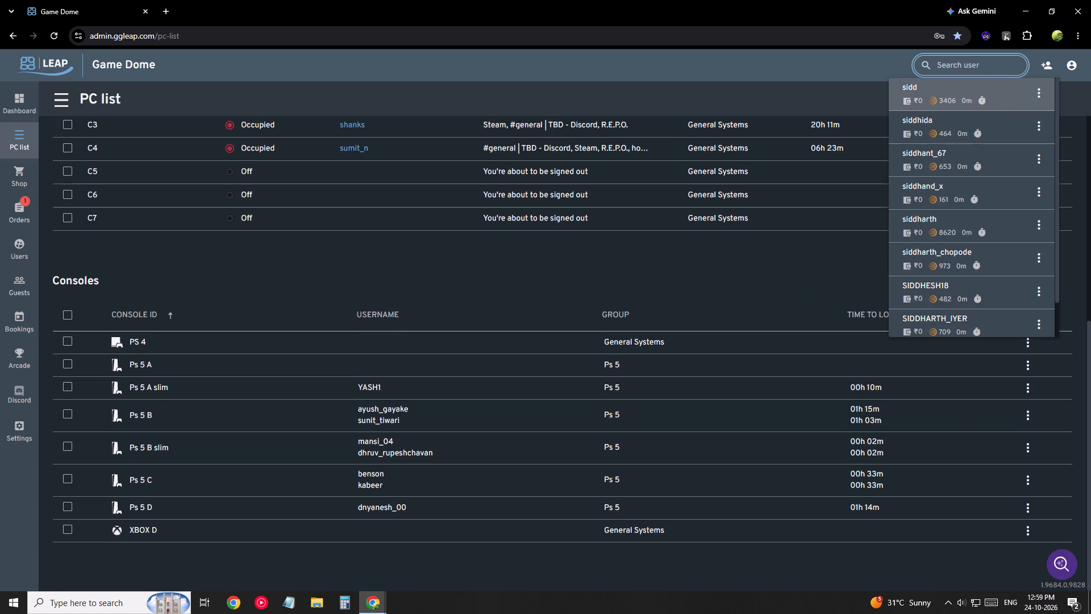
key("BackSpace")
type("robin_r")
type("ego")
left_click(1044, 102)
left_click(1050, 102)
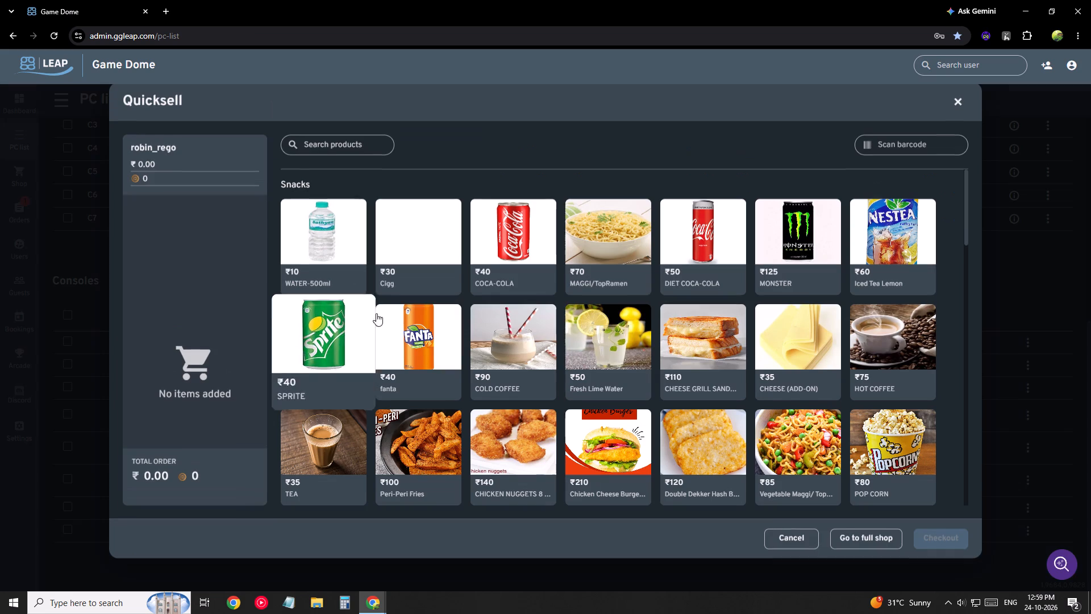
left_click(330, 246)
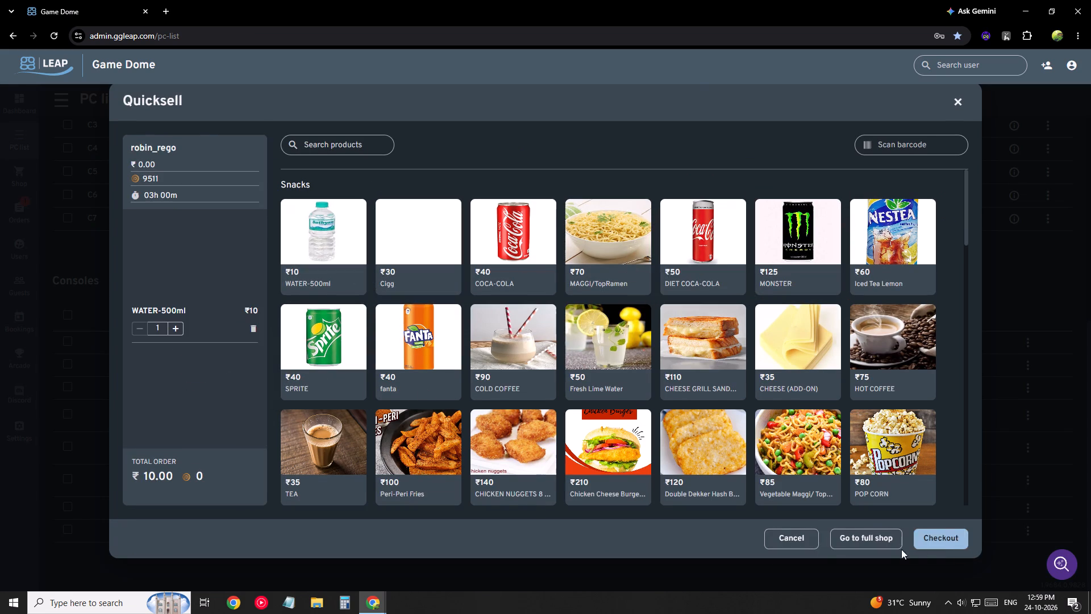
left_click(932, 534)
left_click(309, 332)
left_click(314, 491)
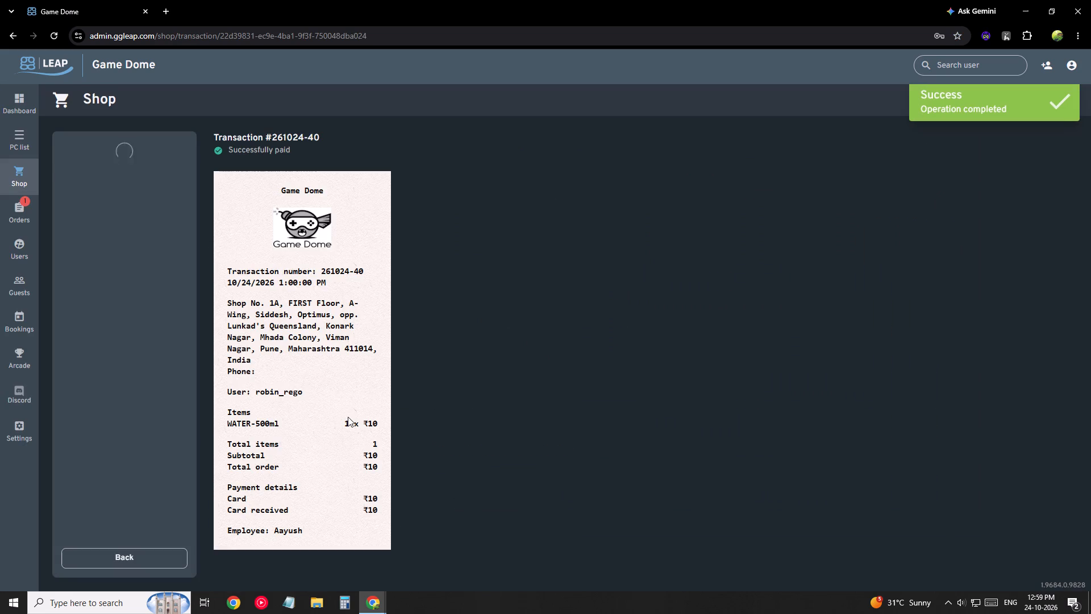
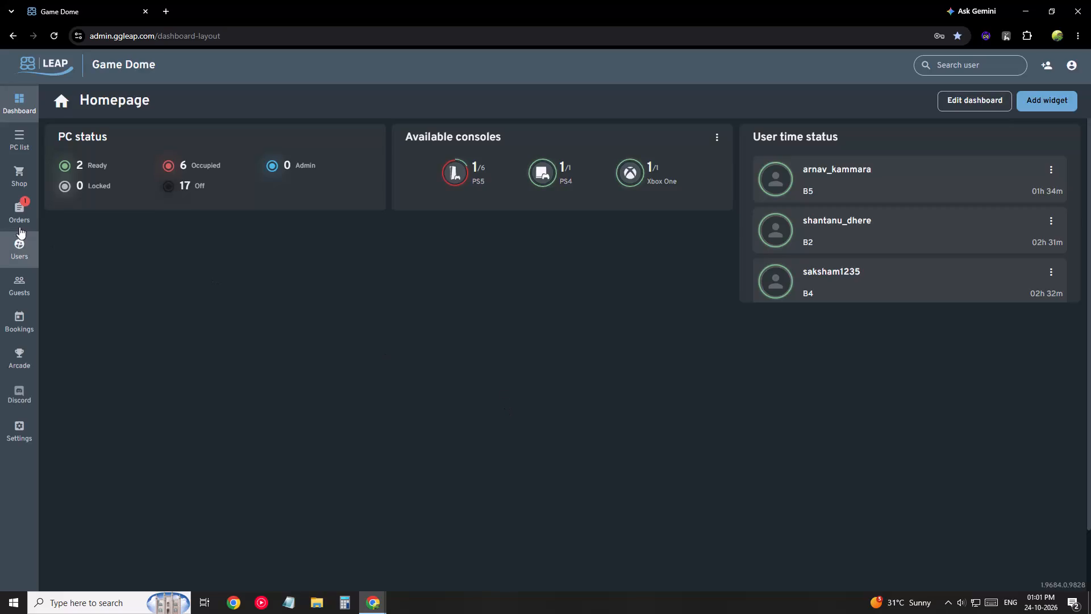
Examine the recent orders in Order History, then the customer credit entries in the GD VIMAN MNAGAR sheet.
left_click(11, 152)
left_click(9, 225)
left_click(313, 132)
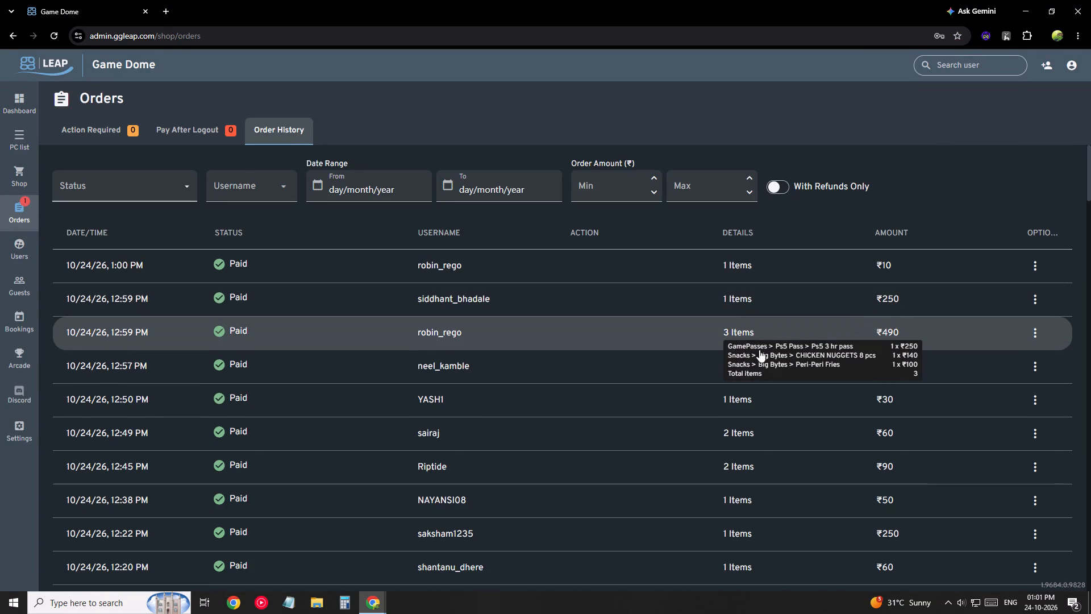
left_click(32, 133)
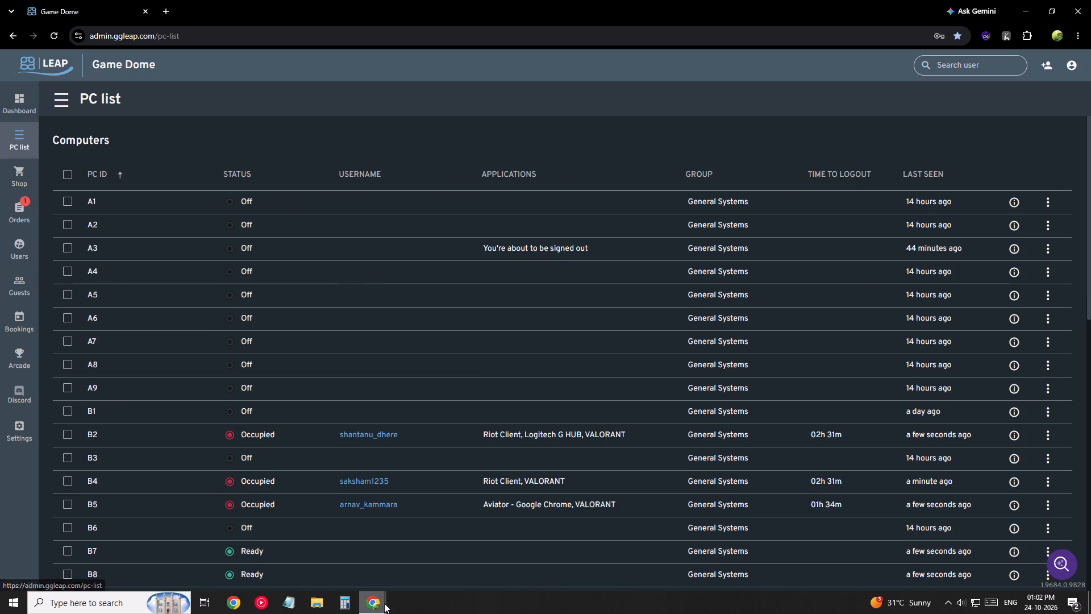
left_click(381, 603)
left_click(394, 555)
left_click(378, 597)
left_click(338, 565)
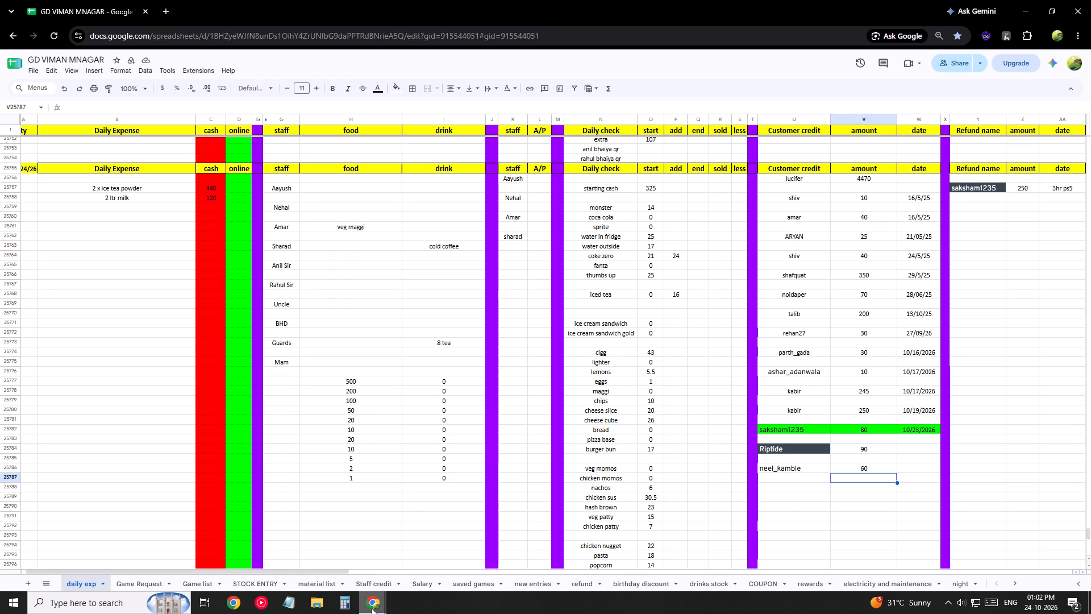
left_click_drag(870, 504, 870, 453)
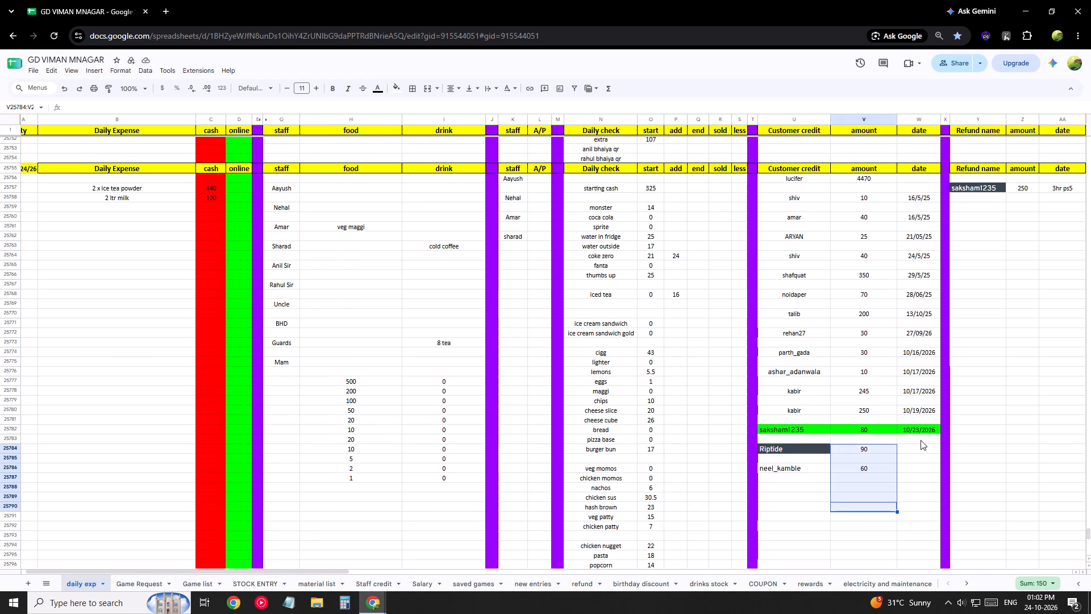
left_click(916, 454)
left_click(903, 488)
left_click(800, 491)
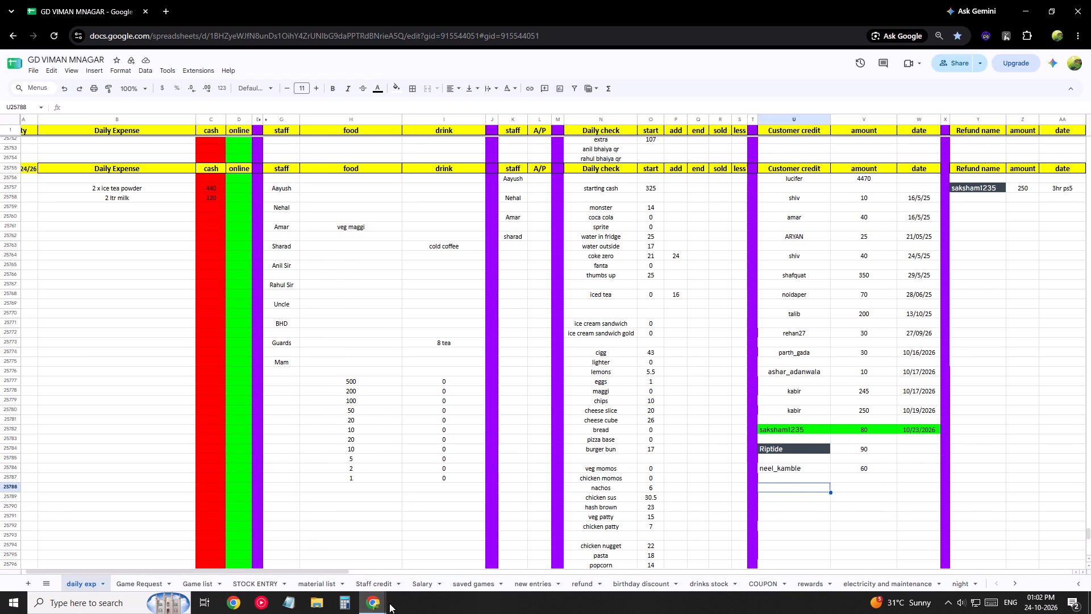
Sell one Iced Tea Lemon through Quicksell to the user on PC B5 and charge it as a credit card payment.
left_click(376, 608)
left_click(419, 544)
scroll(301, 333, "down", 2)
scroll(301, 333, "up", 1)
scroll(299, 340, "down", 5)
scroll(287, 468, "up", 1)
scroll(287, 468, "down", 1)
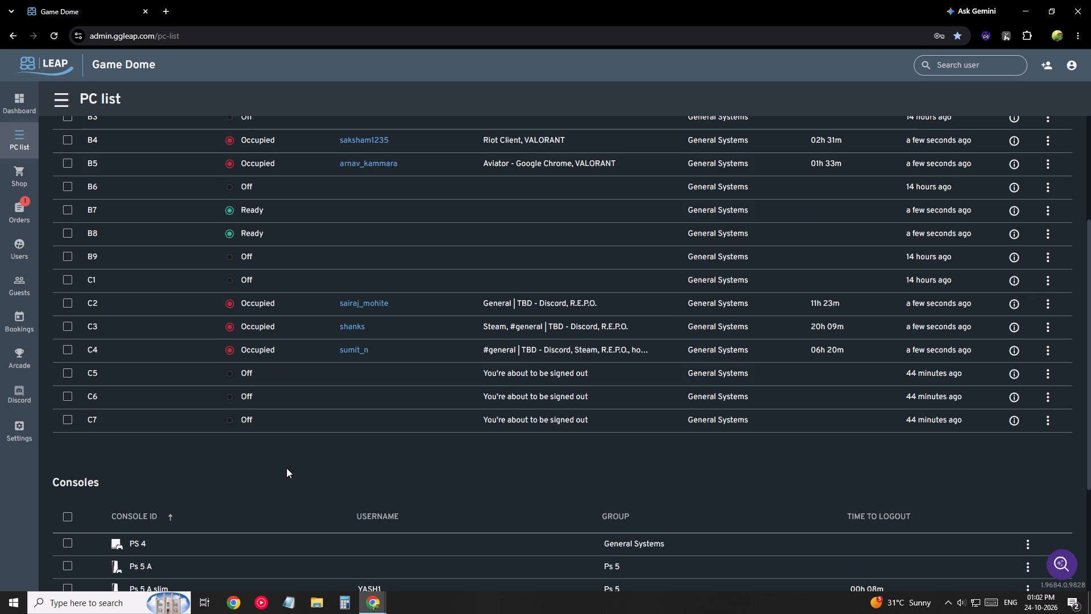
scroll(506, 424, "up", 2)
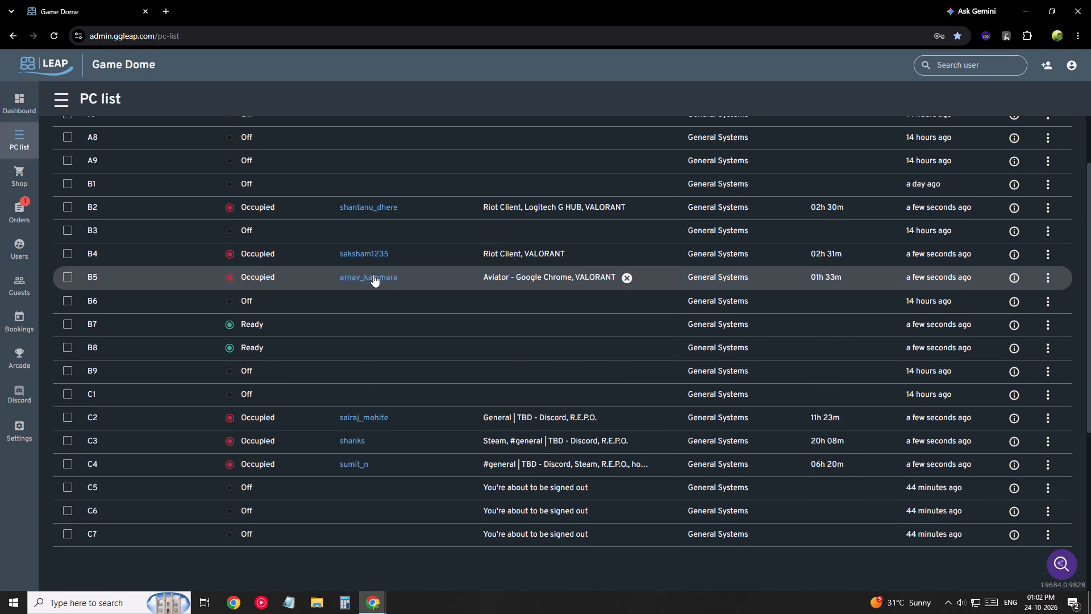
left_click(375, 273)
left_click(407, 282)
left_click(878, 259)
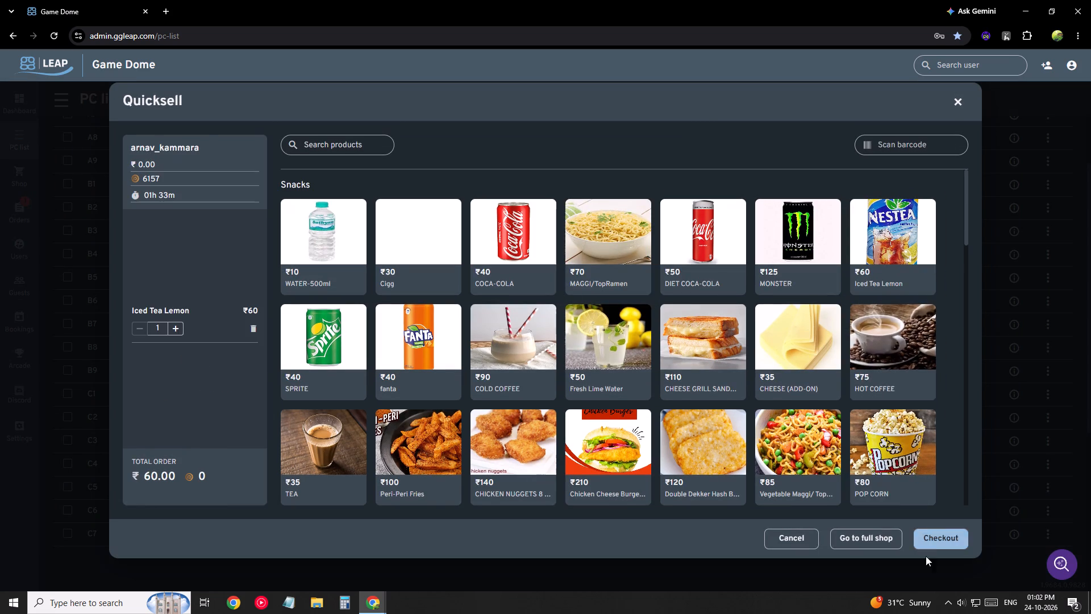
left_click(926, 556)
left_click(934, 544)
left_click(286, 323)
left_click(289, 508)
double_click(82, 147)
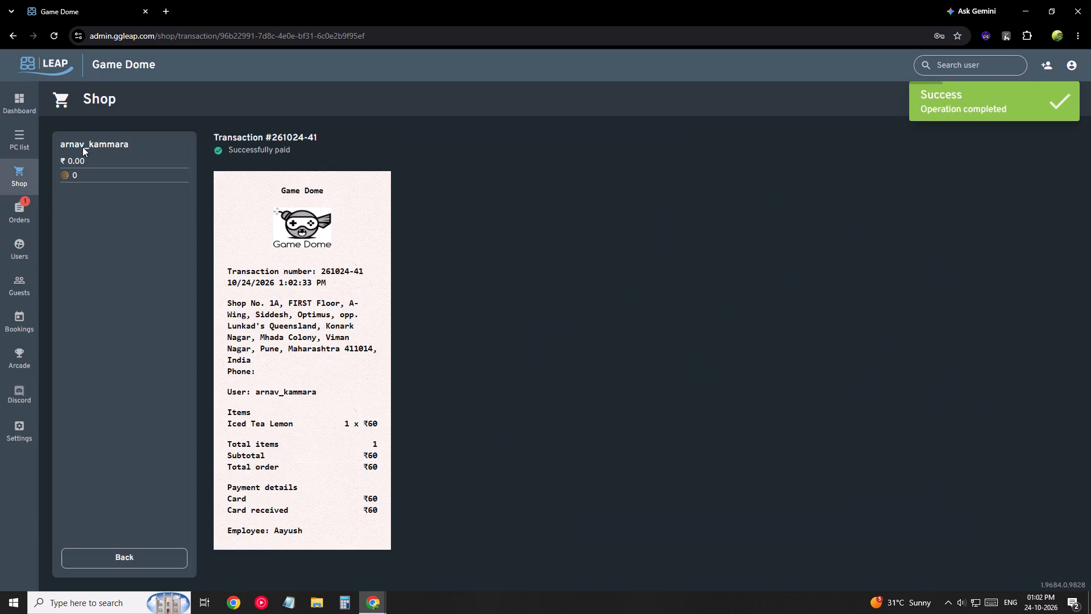
key("ctrl+c")
key("alt+Tab")
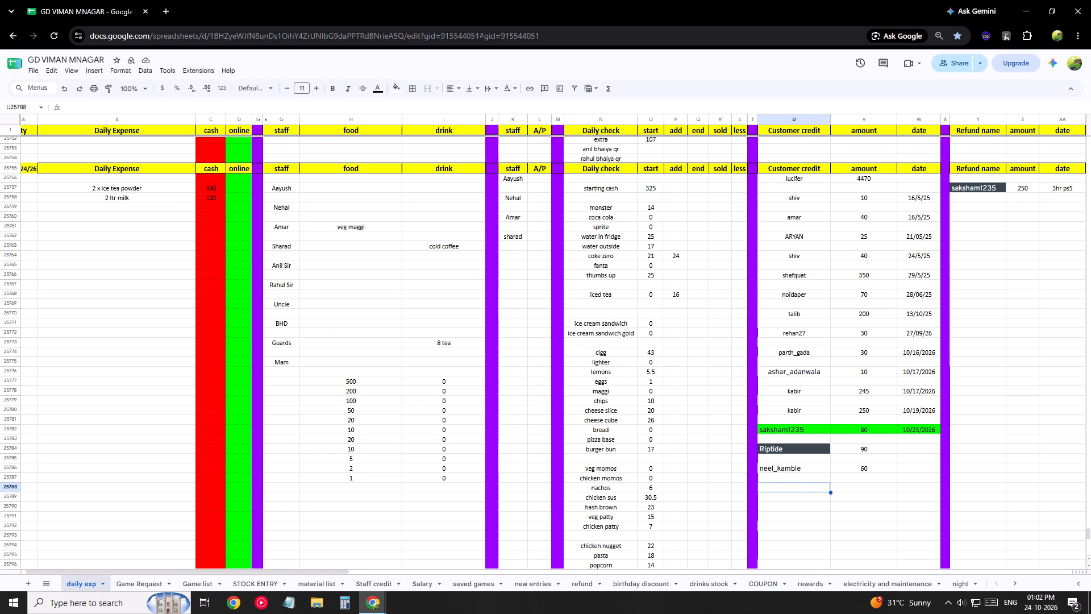
key("ctrl+v")
key("Right")
type("60")
key("Return")
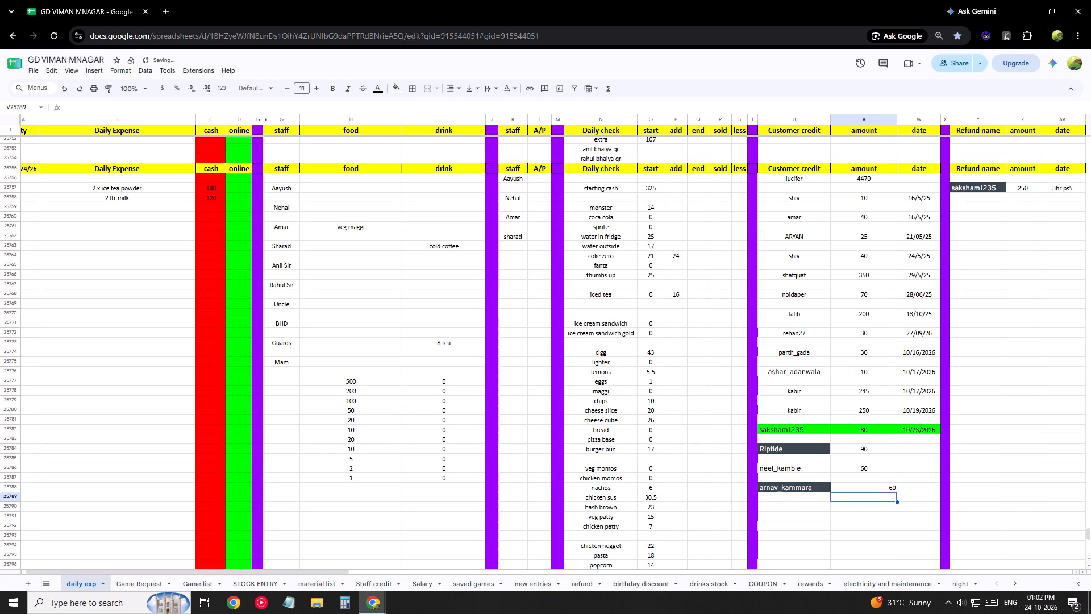
key("Right")
key("Up")
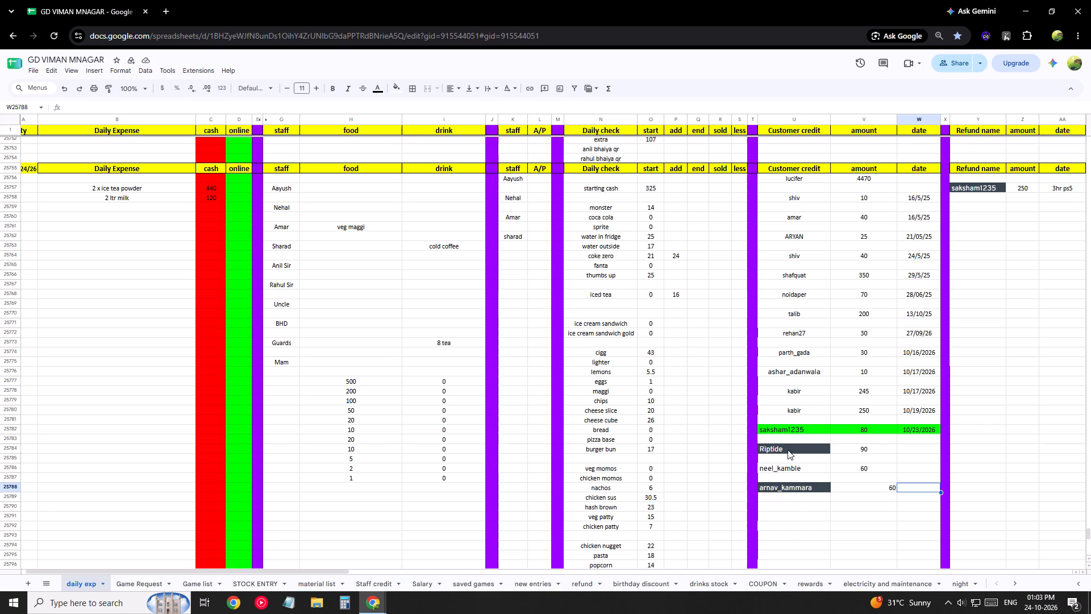
Centre the new 60 amount in its customer credit cell.
left_click(876, 484)
left_click(457, 92)
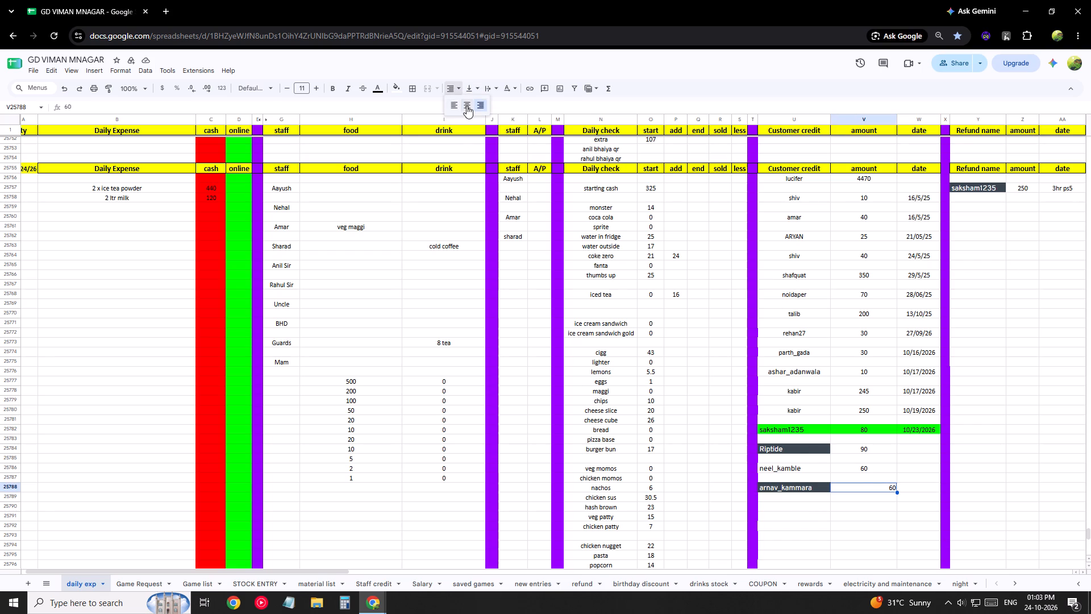
left_click(468, 107)
left_click_drag(869, 520, 873, 182)
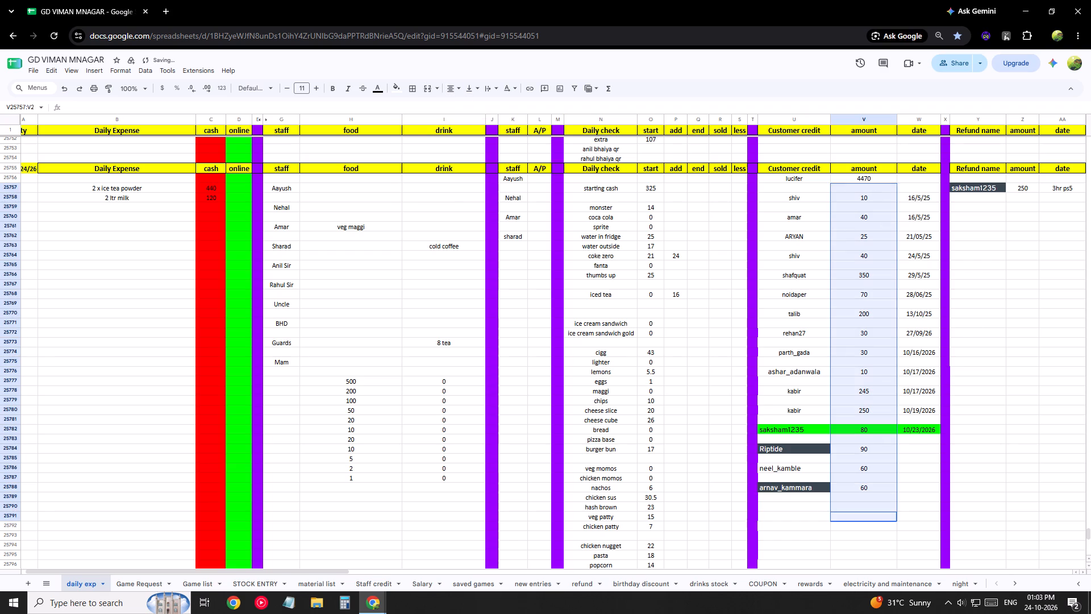
left_click_drag(873, 182, 873, 180)
left_click_drag(1076, 189, 984, 186)
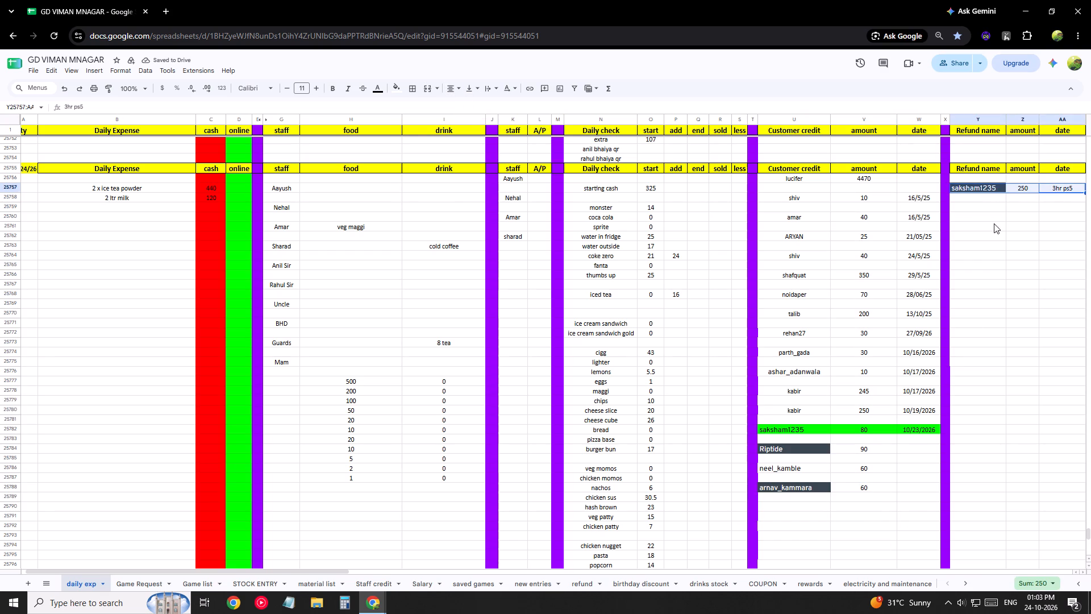
left_click(994, 223)
left_click(1020, 2)
left_click(971, 151)
left_click(981, 181)
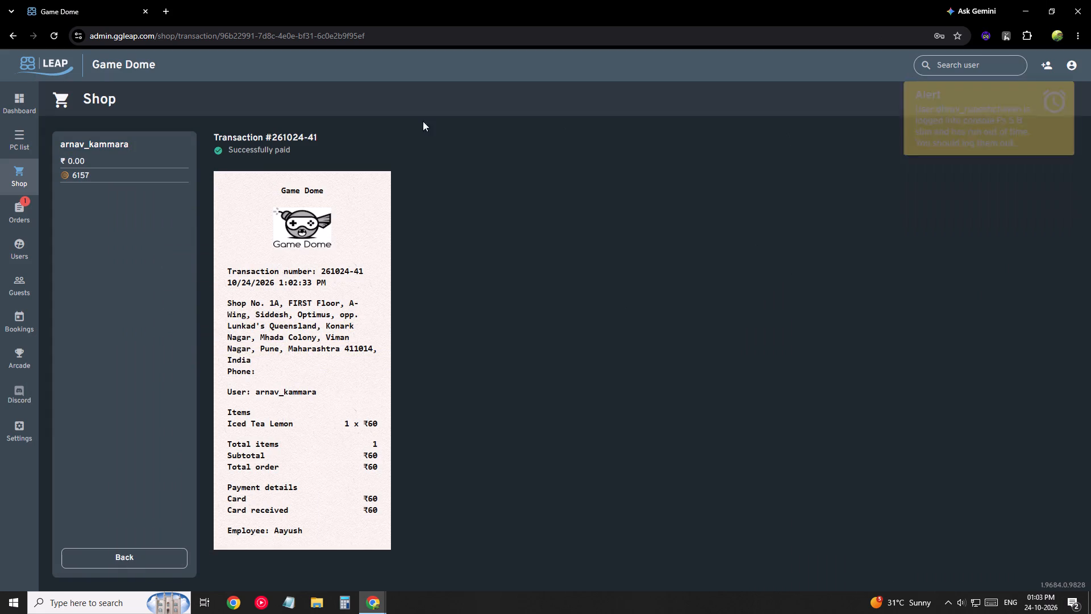
Log out all users from the Ps 5 B slim console in the PC list.
left_click(12, 136)
scroll(318, 421, "down", 2)
scroll(334, 454, "up", 1)
scroll(338, 460, "down", 9)
scroll(505, 517, "up", 1)
scroll(517, 520, "down", 1)
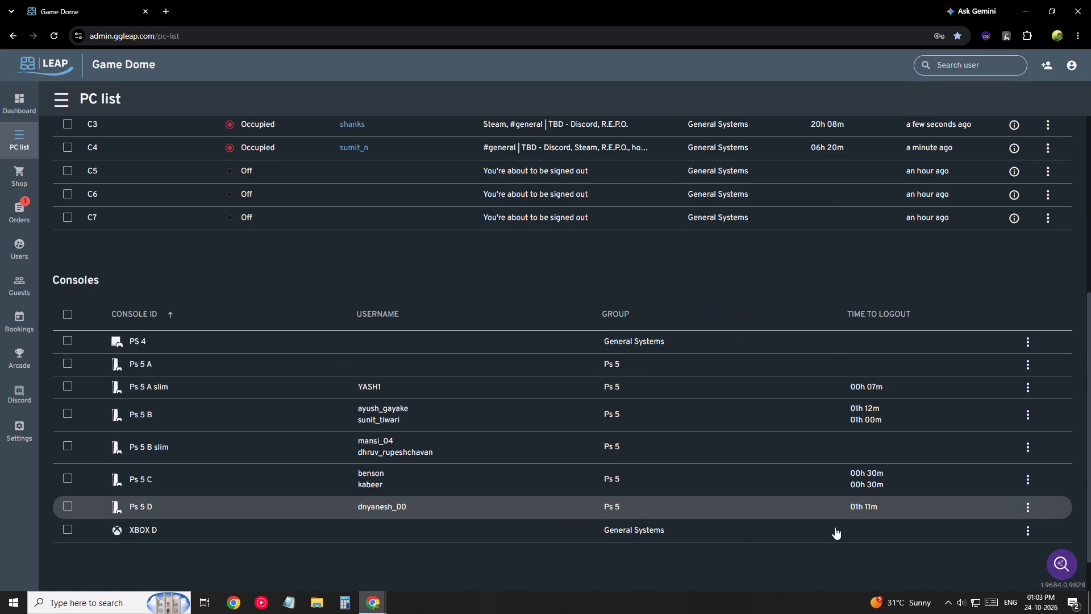
left_click(1024, 445)
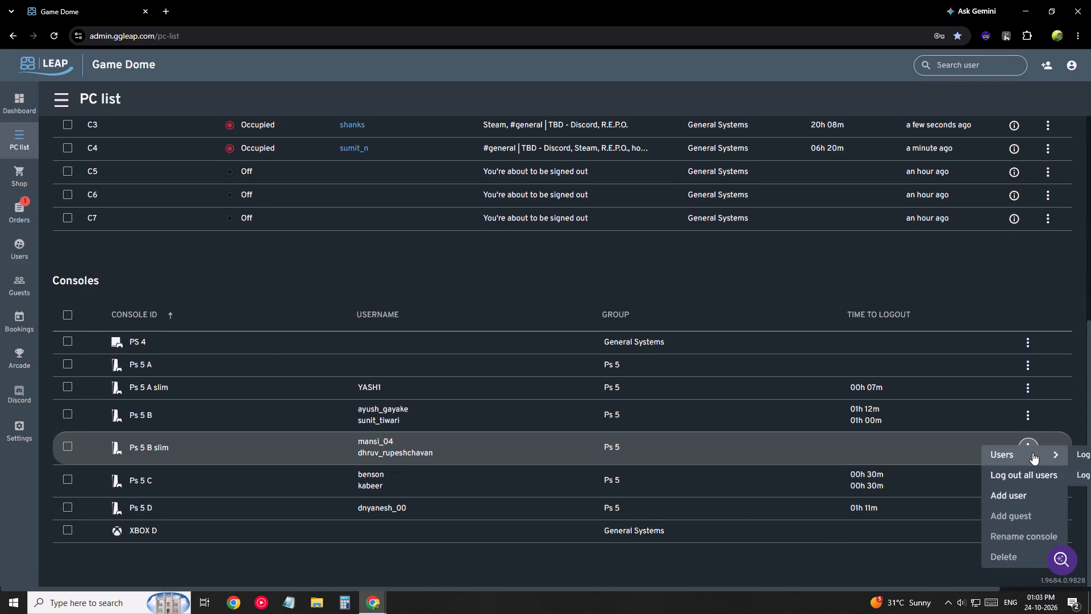
left_click(1043, 474)
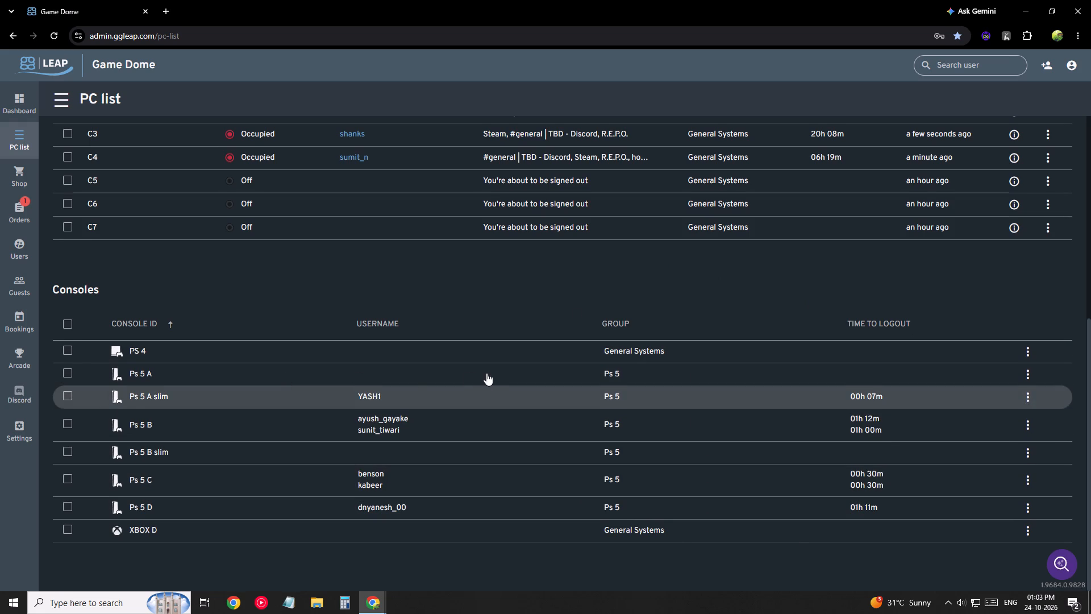
left_click(373, 601)
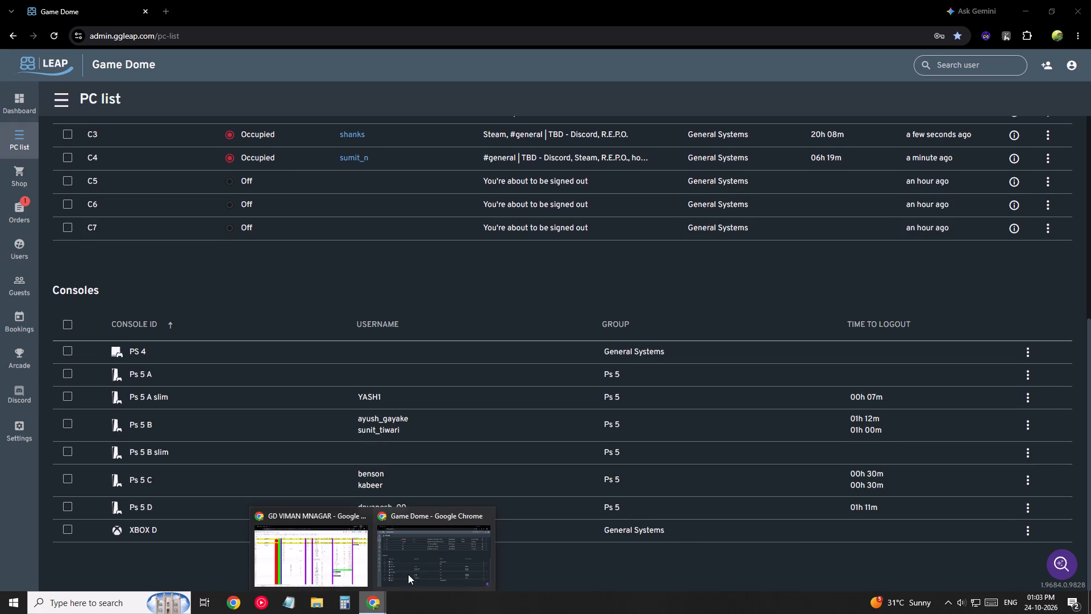
left_click(420, 558)
left_click(376, 607)
left_click(327, 563)
left_click_drag(988, 188, 1036, 188)
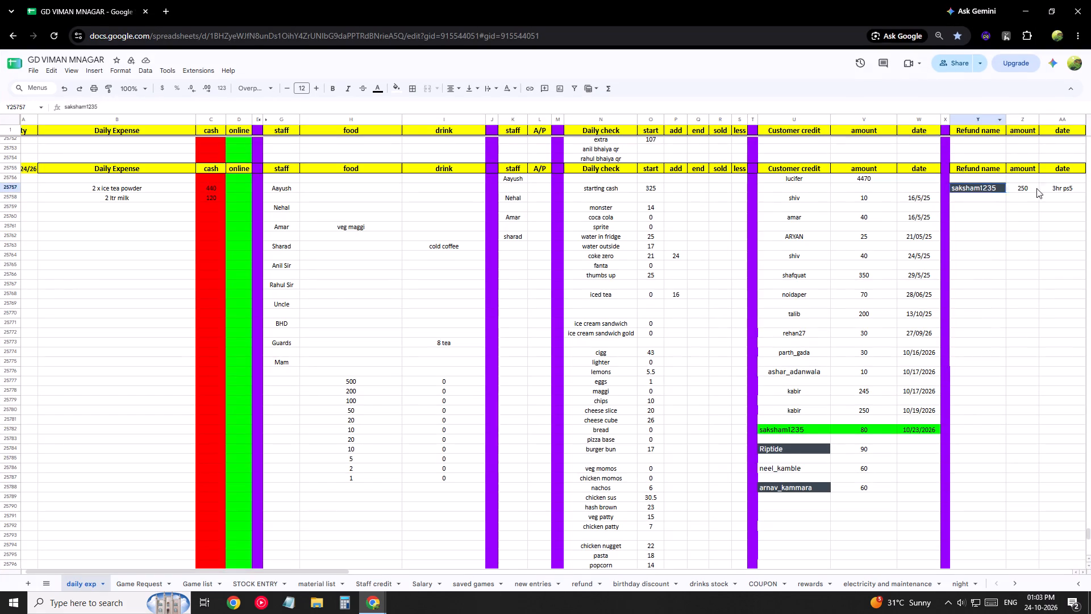
left_click_drag(1036, 188, 1086, 188)
left_click(1042, 227)
left_click_drag(1072, 189, 982, 190)
left_click(994, 236)
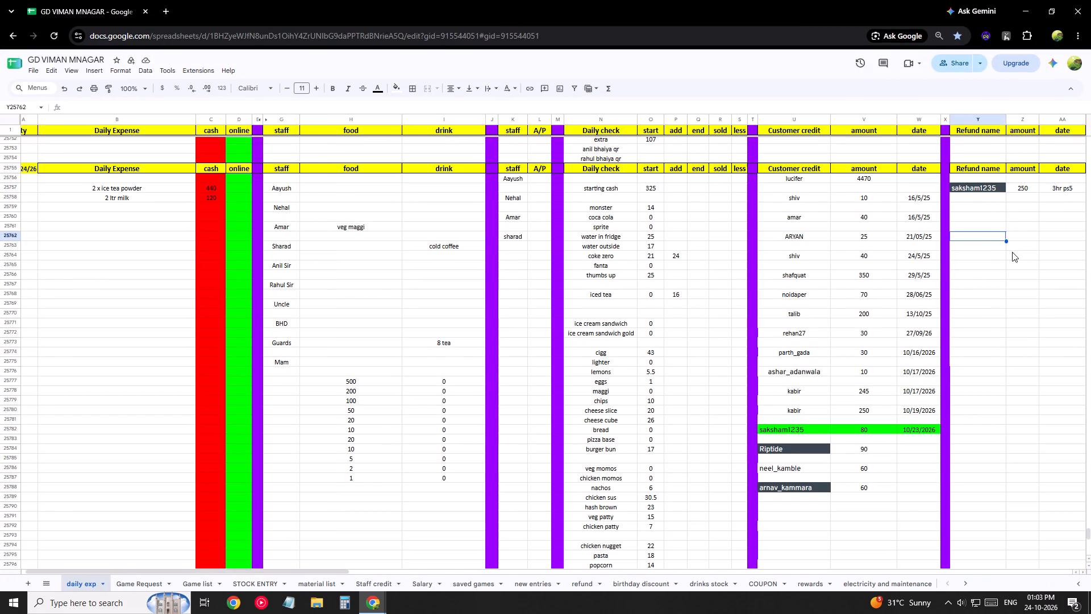
left_click(385, 605)
left_click(399, 557)
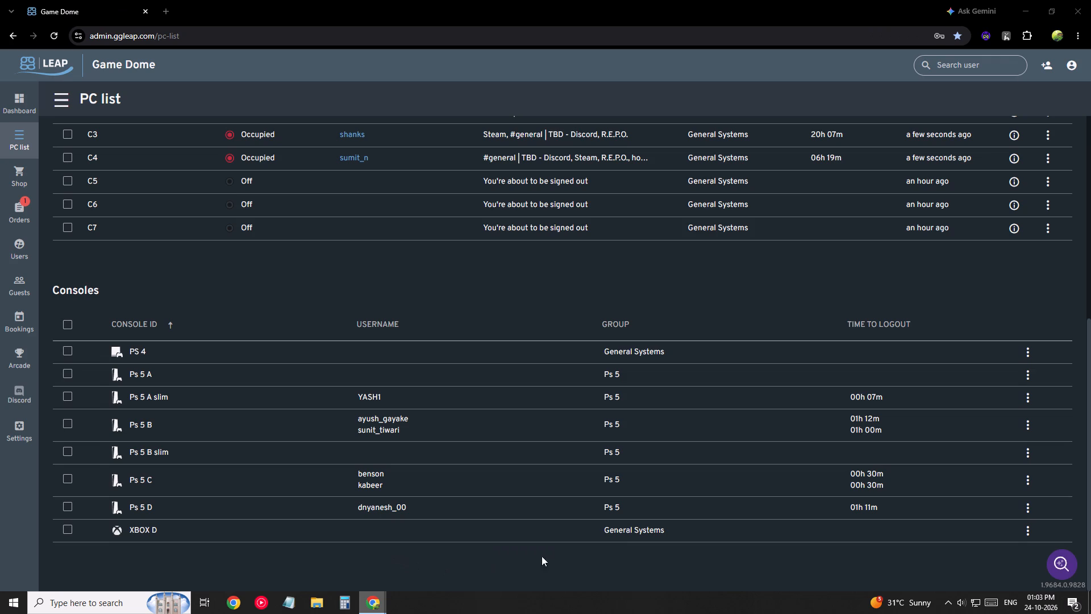
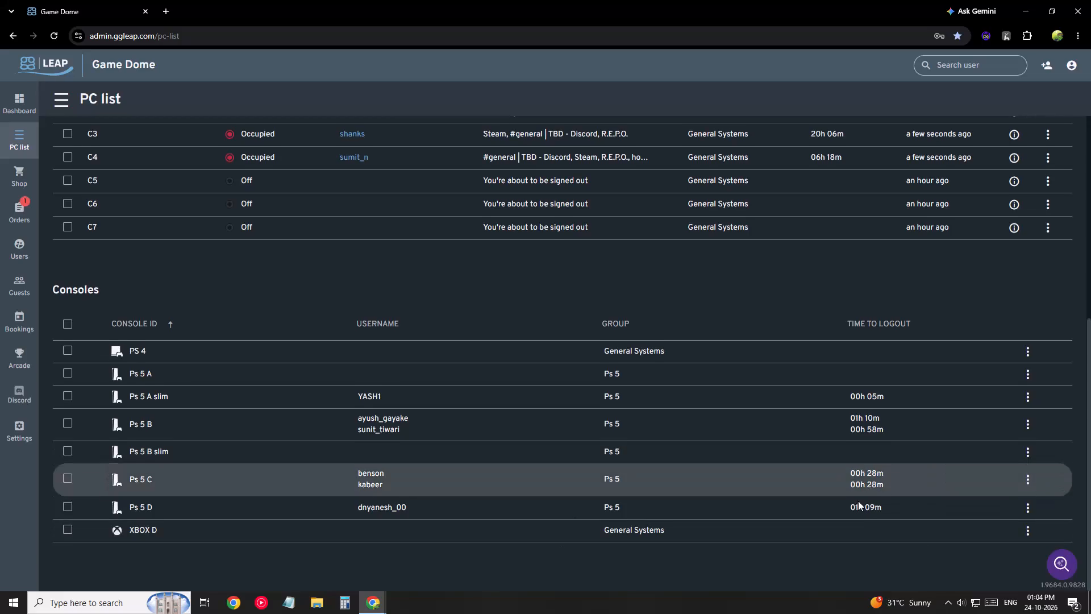
Log Robin's user account in on the empty Ps 5 B slim console.
left_click(1026, 446)
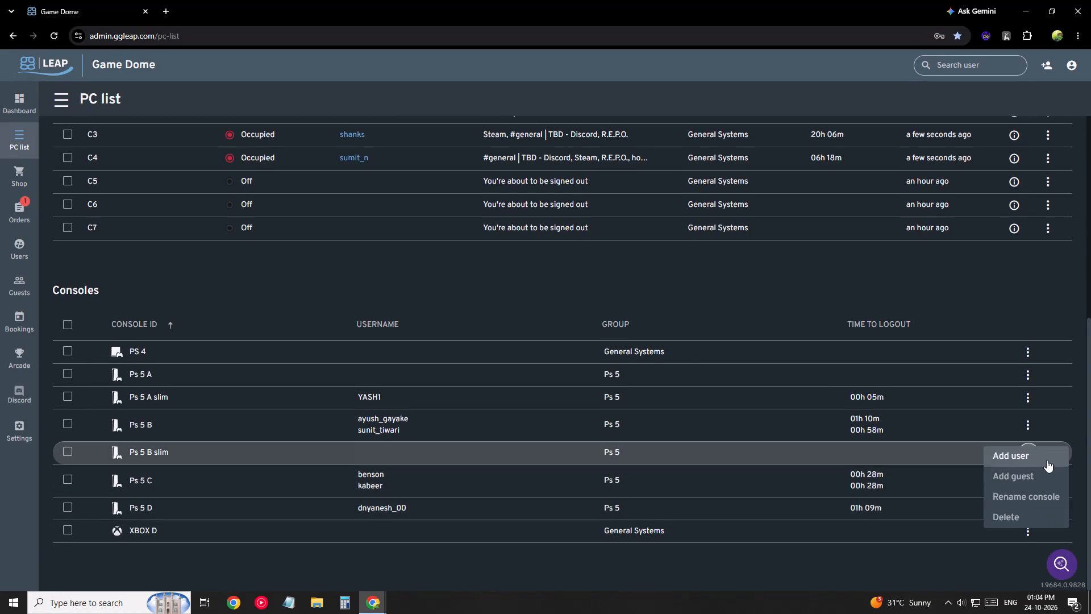
left_click(1047, 460)
left_click(464, 321)
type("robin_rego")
left_click(508, 361)
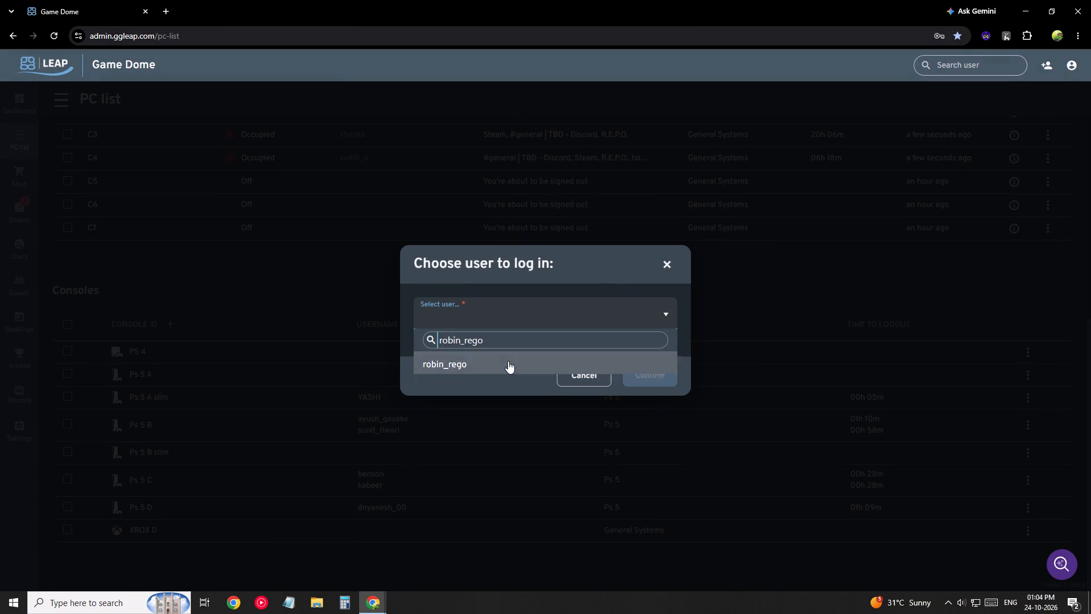
left_click(669, 378)
left_click(1028, 458)
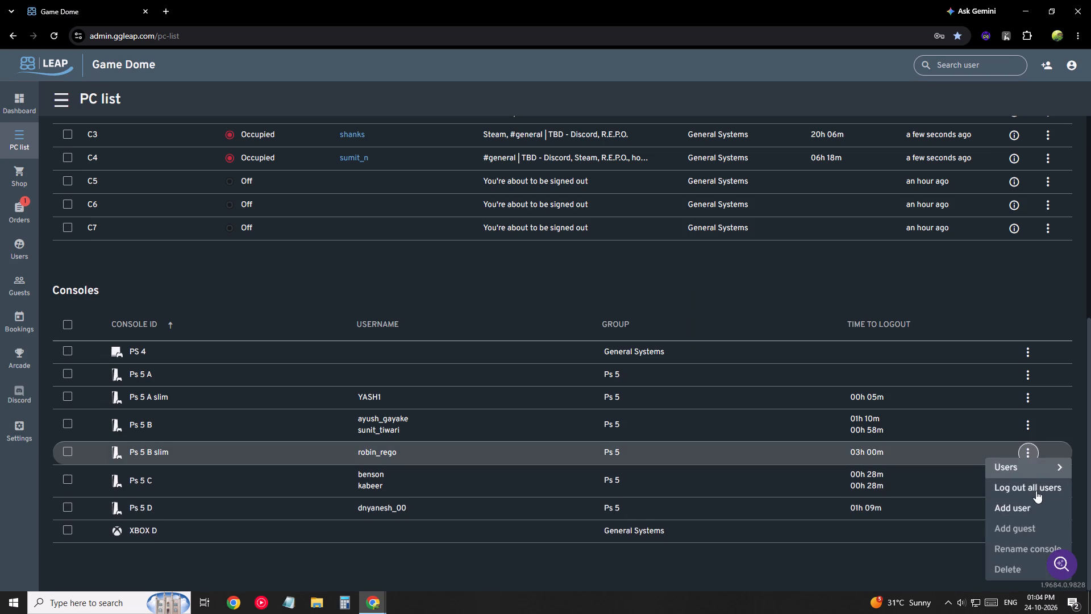
left_click(1031, 505)
left_click(510, 329)
left_click(510, 326)
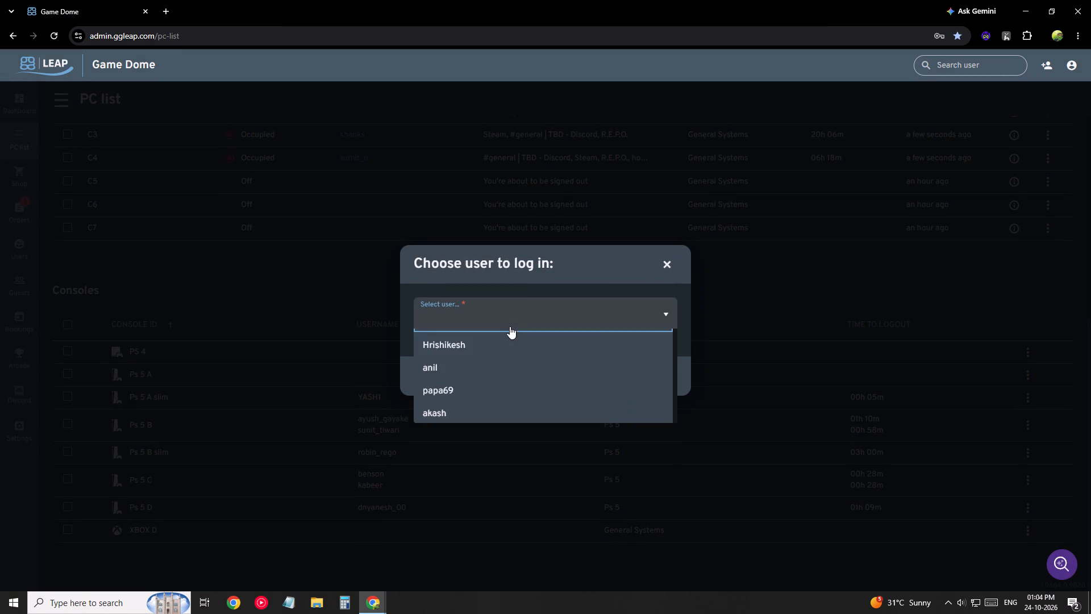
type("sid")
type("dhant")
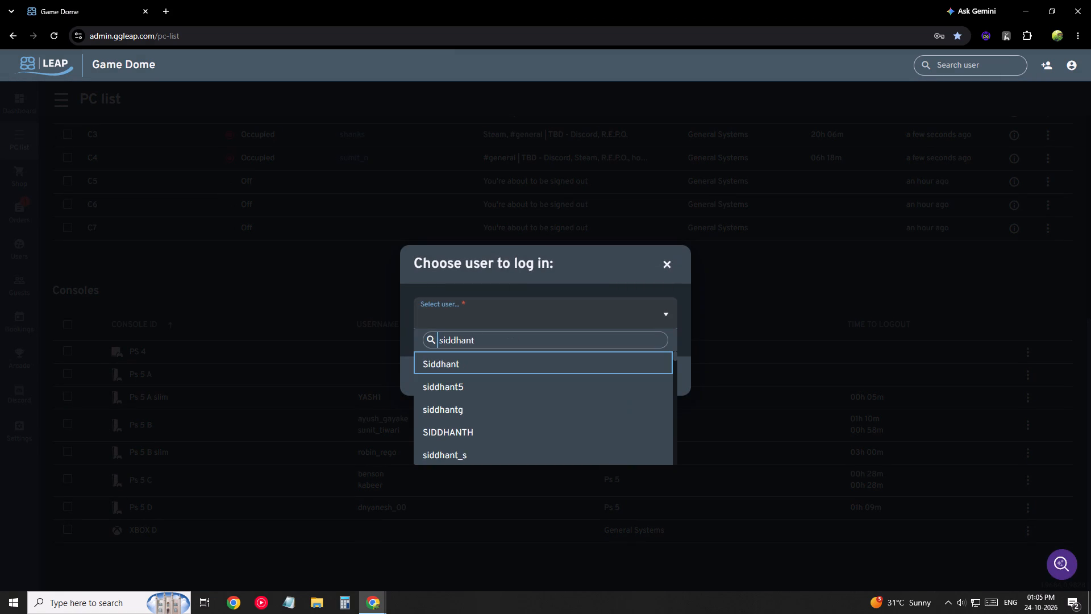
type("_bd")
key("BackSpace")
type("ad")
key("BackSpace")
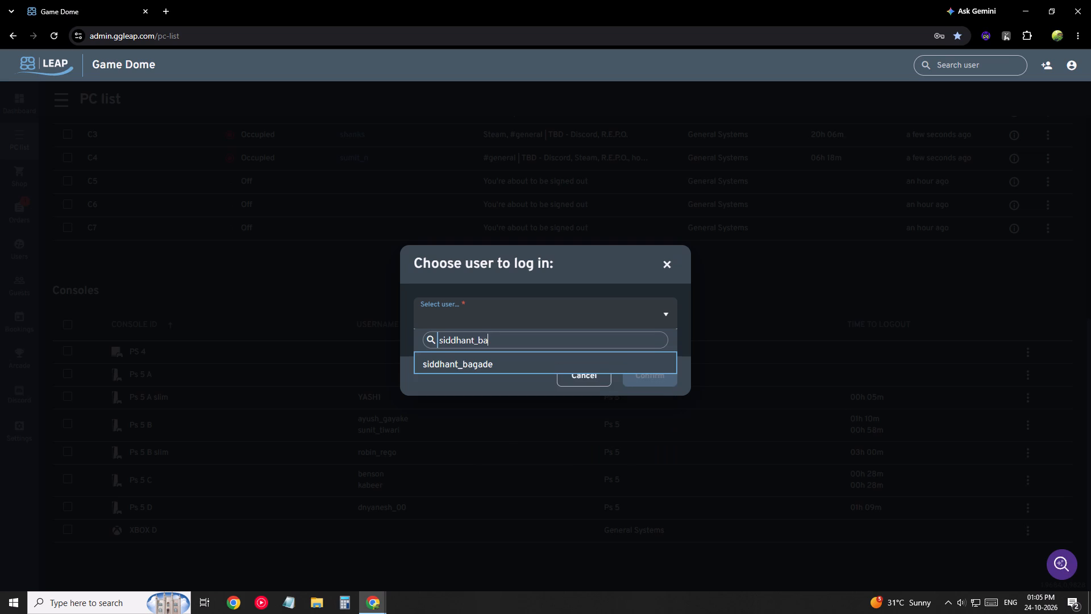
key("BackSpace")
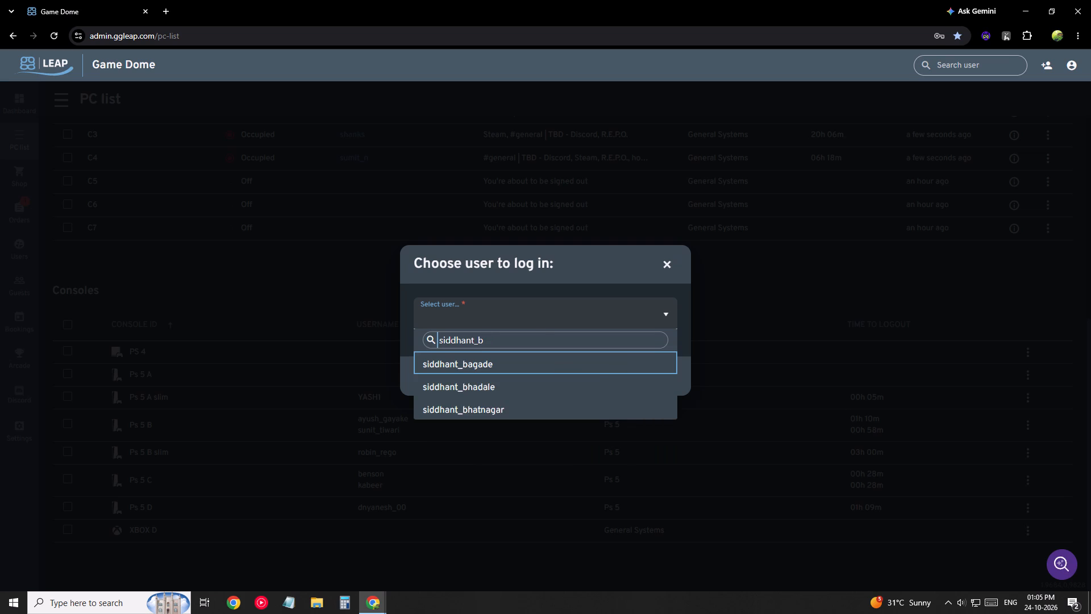
left_click(503, 390)
left_click(648, 375)
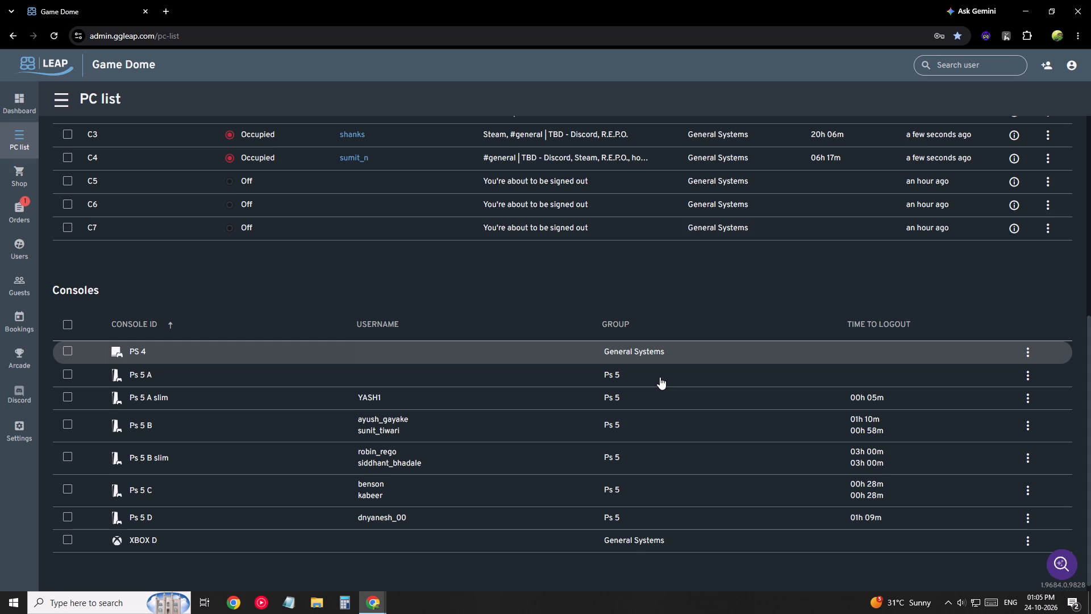
left_click(952, 55)
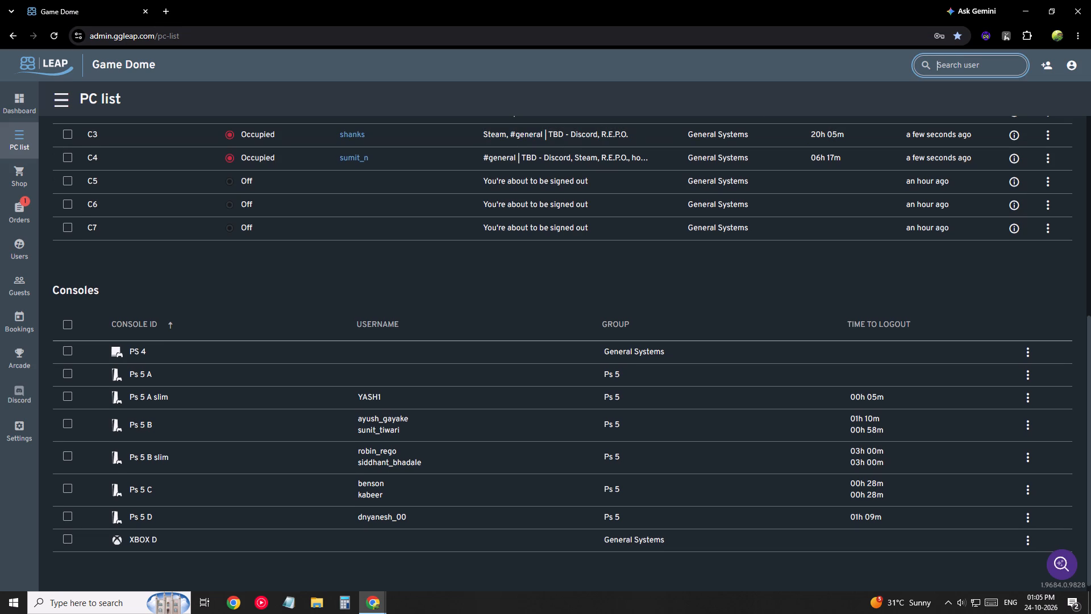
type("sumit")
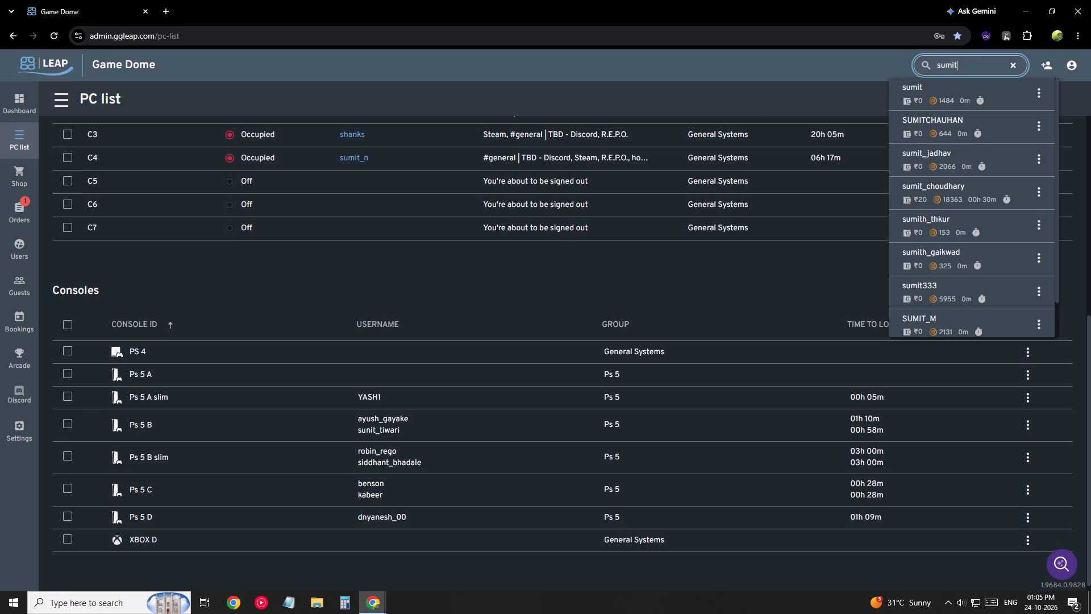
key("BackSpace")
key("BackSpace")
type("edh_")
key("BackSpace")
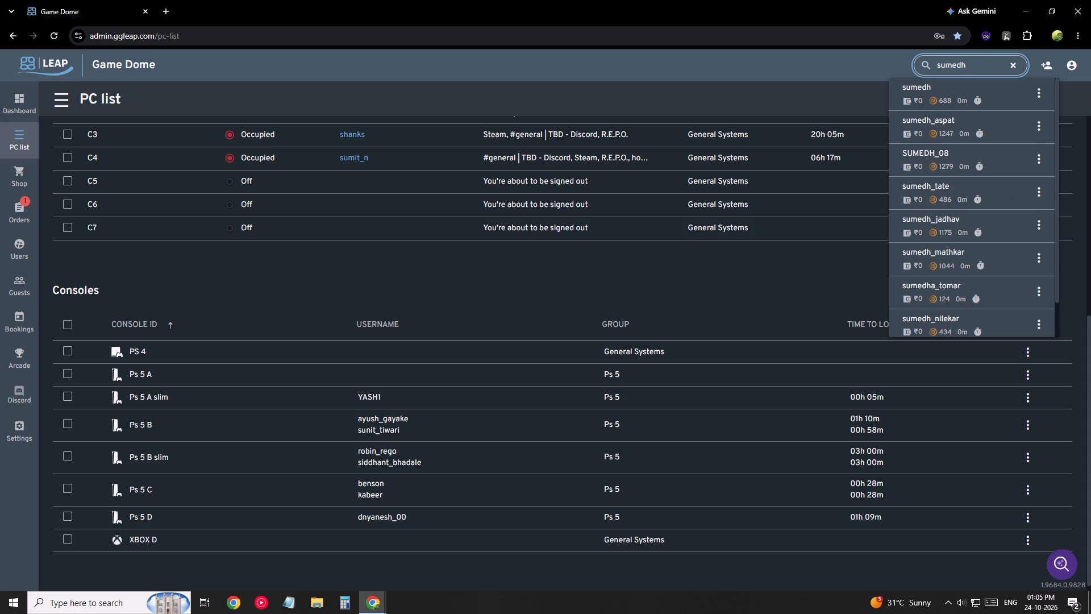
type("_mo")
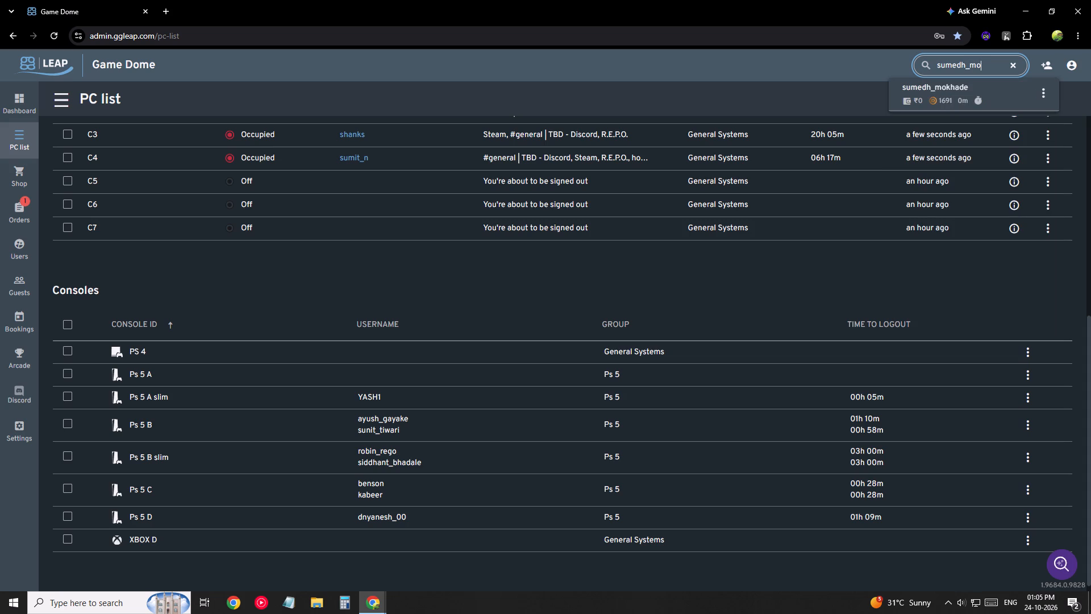
left_click(1043, 94)
left_click(1068, 101)
left_click(838, 531)
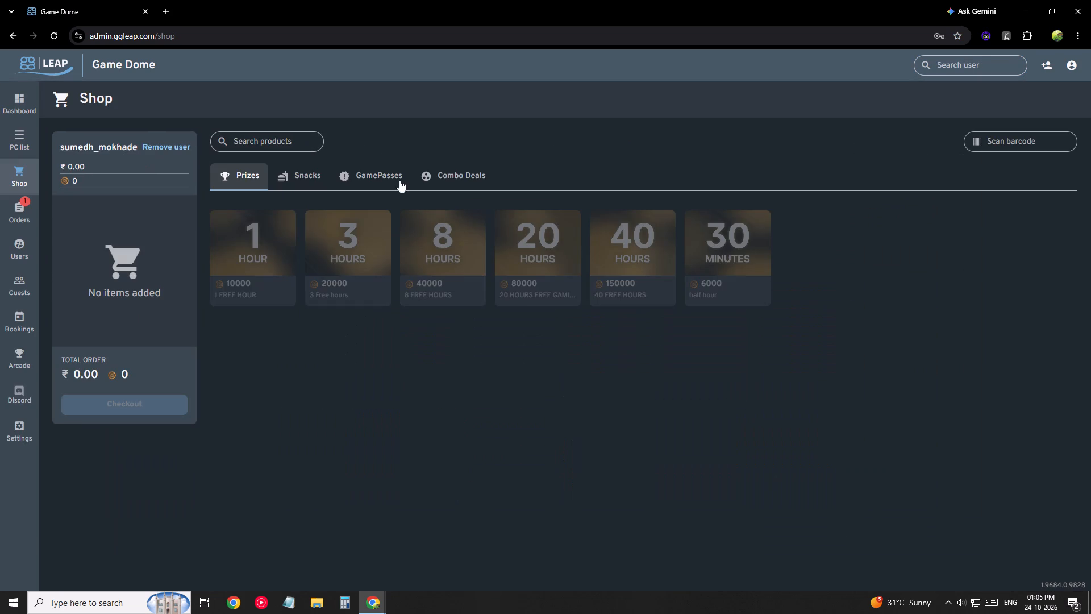
Add the 1 hr Ps5 Console rental at ₹100 to Sumedh's order and check out with credit card as payment method.
left_click(388, 170)
left_click(350, 210)
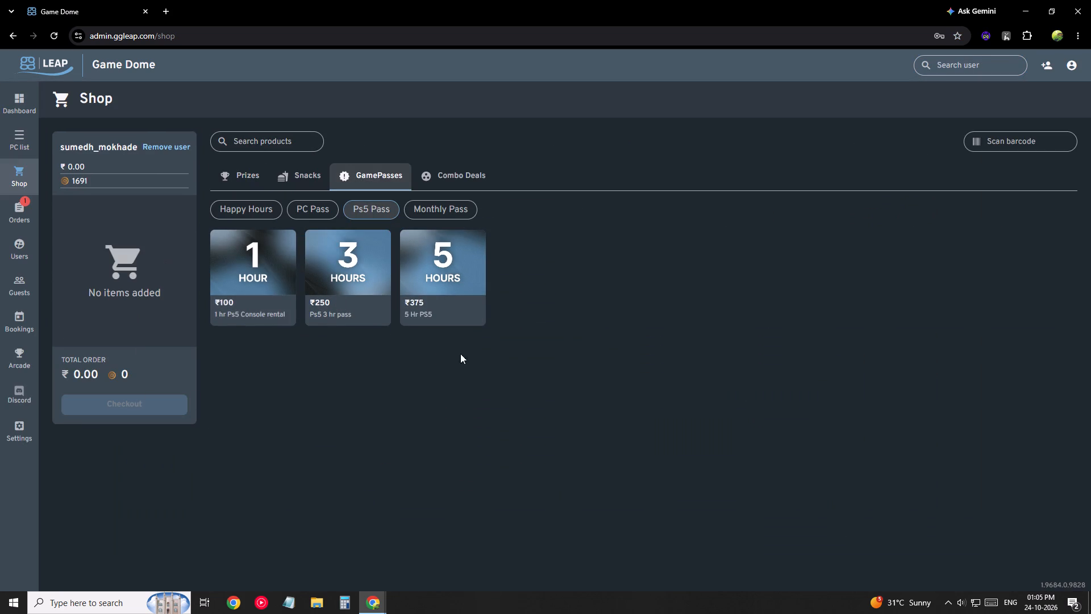
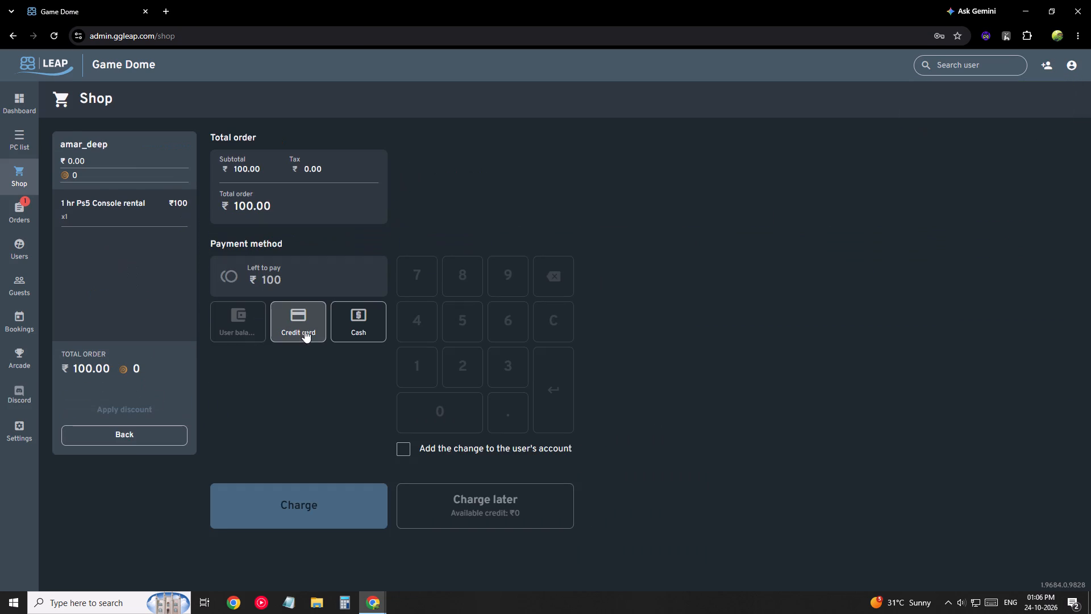
Charge the open ₹100 order for the 1 hr Ps5 Console rental to credit card.
left_click(305, 330)
left_click(376, 508)
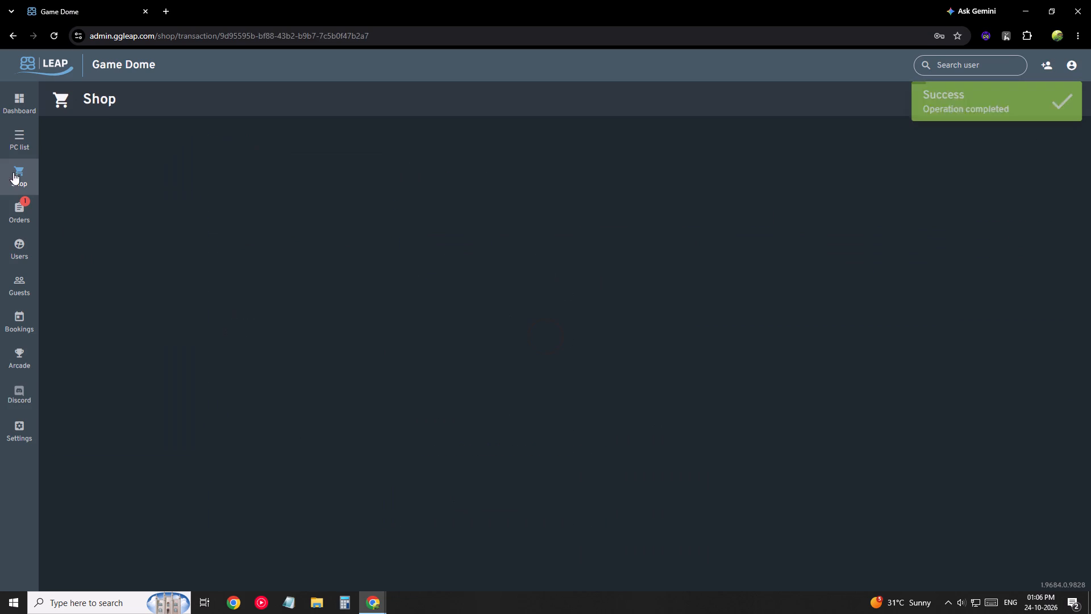
Check the PC list down to the Consoles section for the consoles' users and time to logout.
left_click(15, 148)
scroll(312, 411, "down", 5)
scroll(371, 520, "up", 1)
scroll(376, 526, "down", 11)
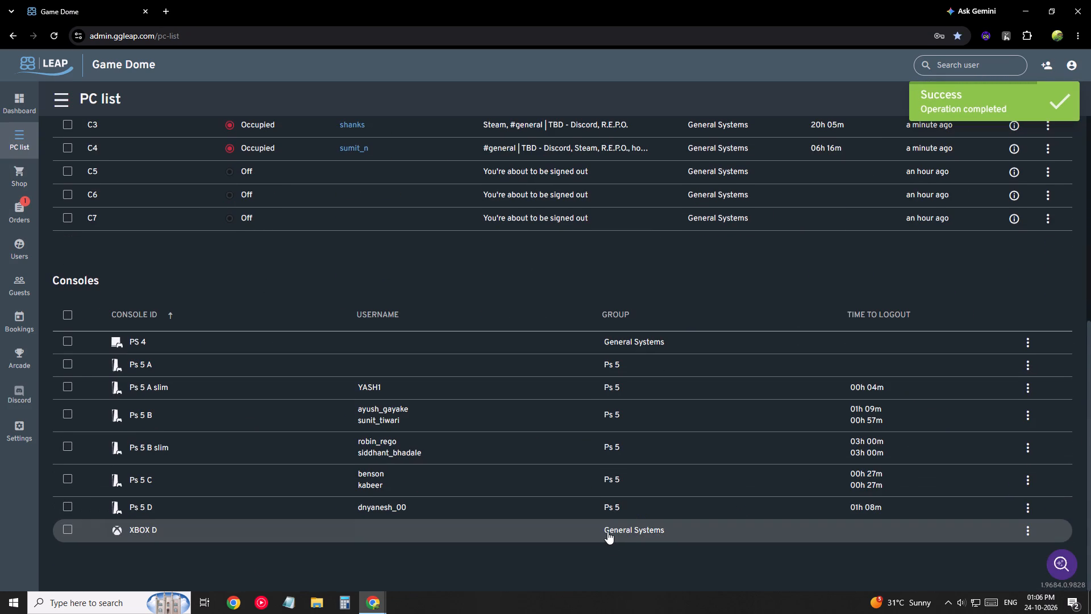
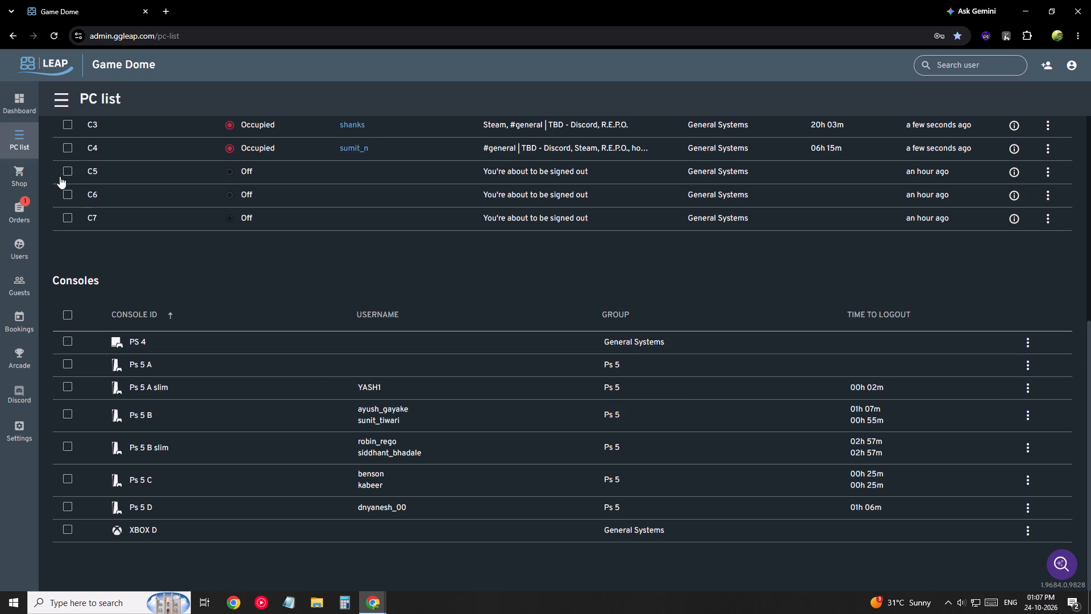
Copy the customer's username from the 1:06 PM ₹100 order in the order history.
left_click(15, 211)
left_click(285, 123)
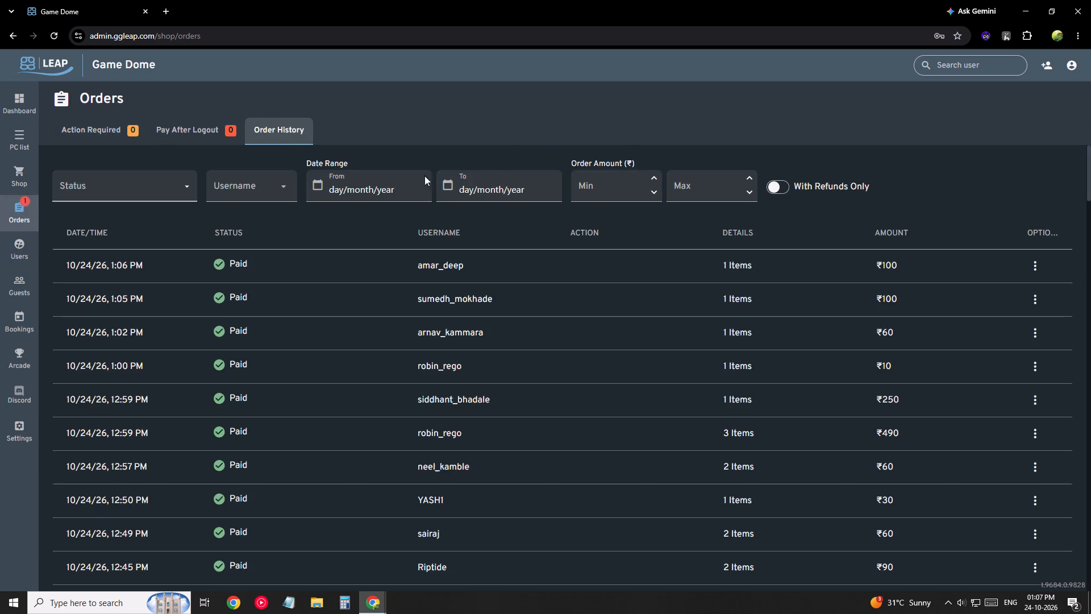
left_click(448, 272)
double_click(88, 151)
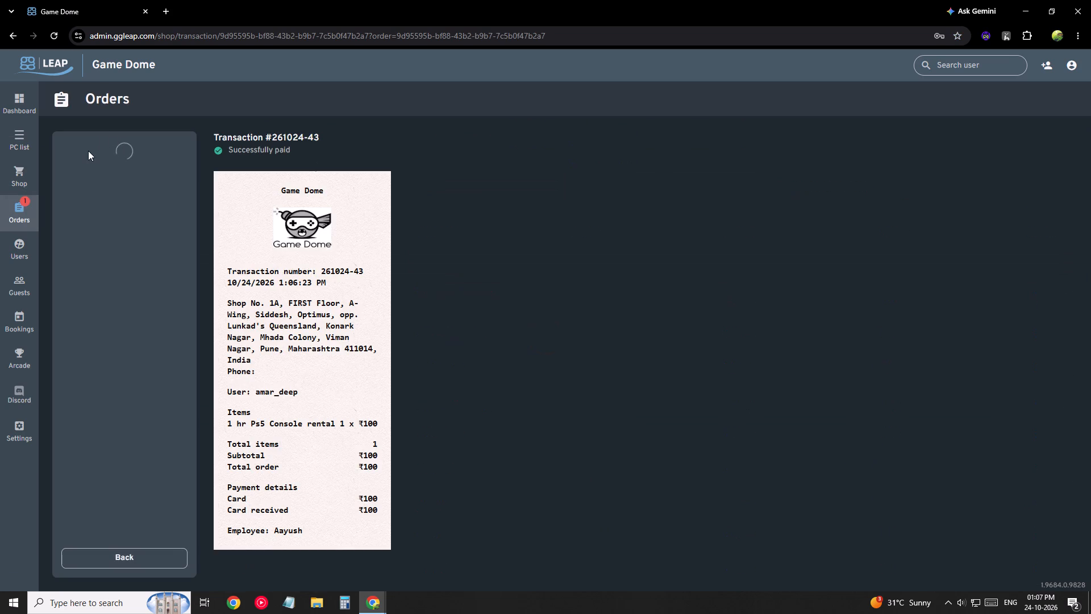
key("ctrl+c")
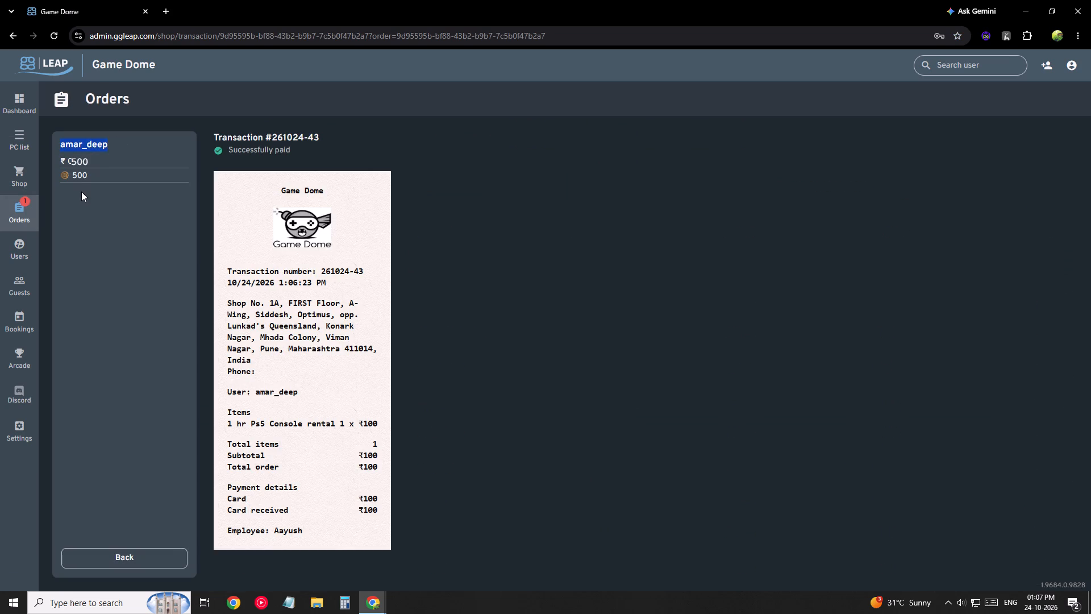
Copy the customer's username from the 1:05 PM ₹100 order in the order history.
left_click(104, 566)
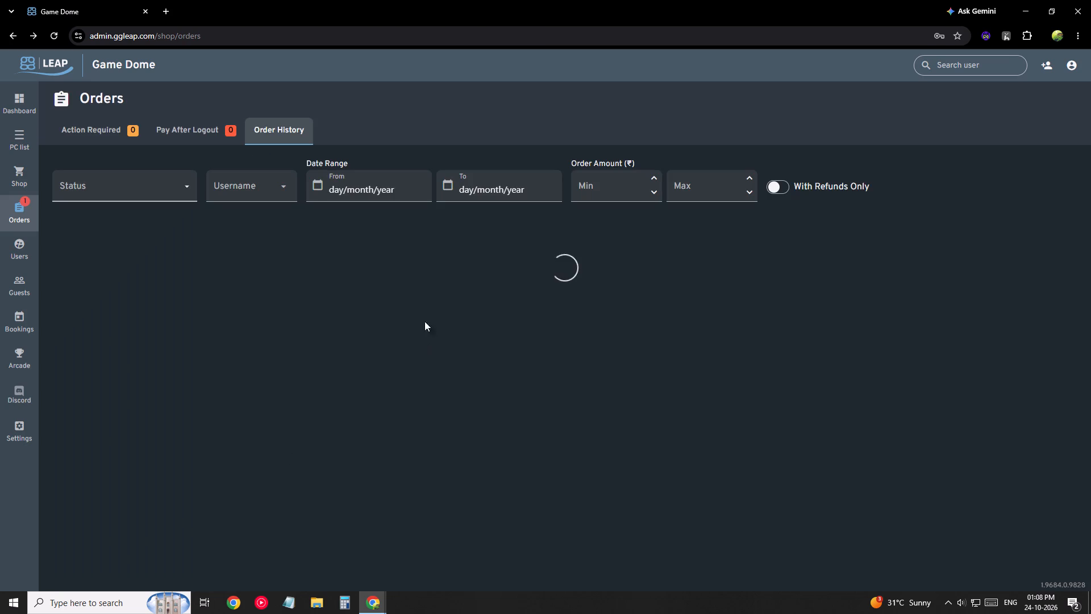
left_click(473, 289)
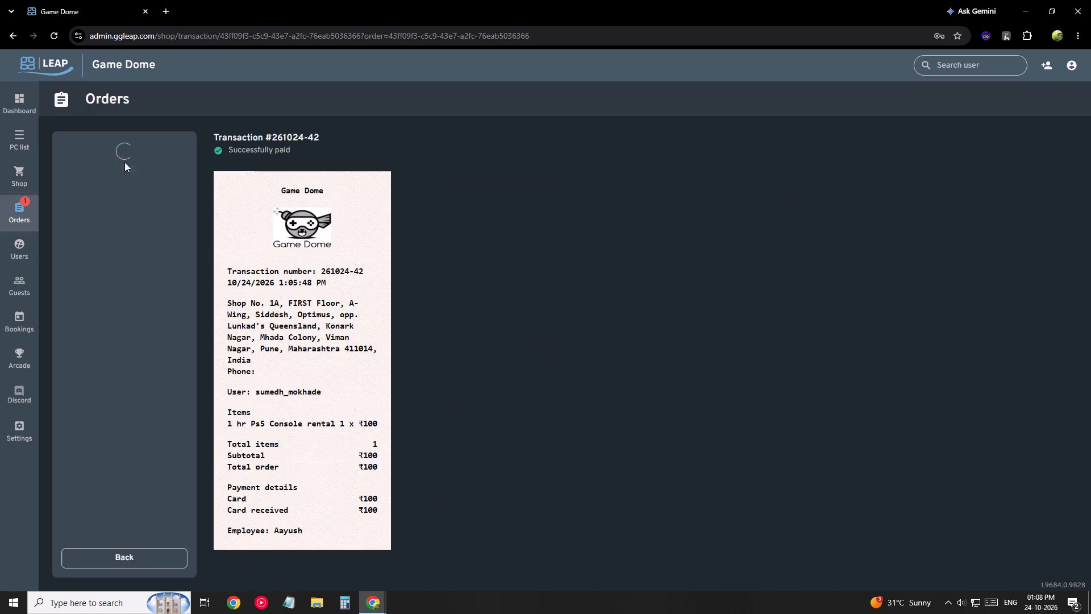
double_click(84, 142)
key("ctrl+c")
Log the customer of the 1:05 PM order in on the Ps 5 A console, using the copied username.
left_click(7, 120)
scroll(173, 397, "down", 5)
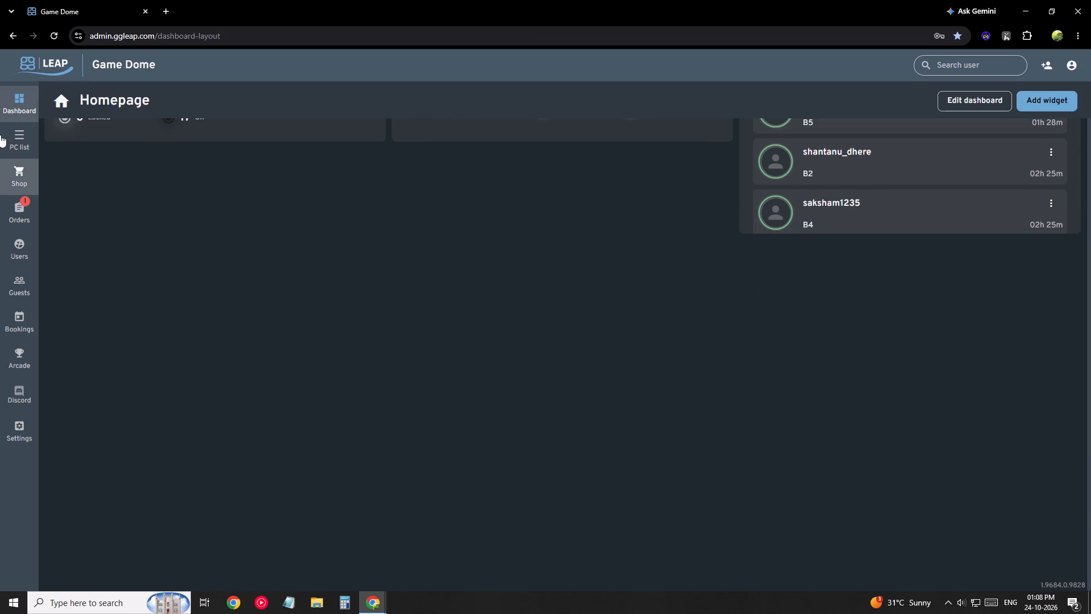
left_click(0, 121)
left_click(10, 152)
scroll(671, 449, "down", 1)
scroll(672, 450, "up", 1)
scroll(672, 450, "down", 9)
scroll(460, 514, "up", 1)
scroll(460, 514, "down", 1)
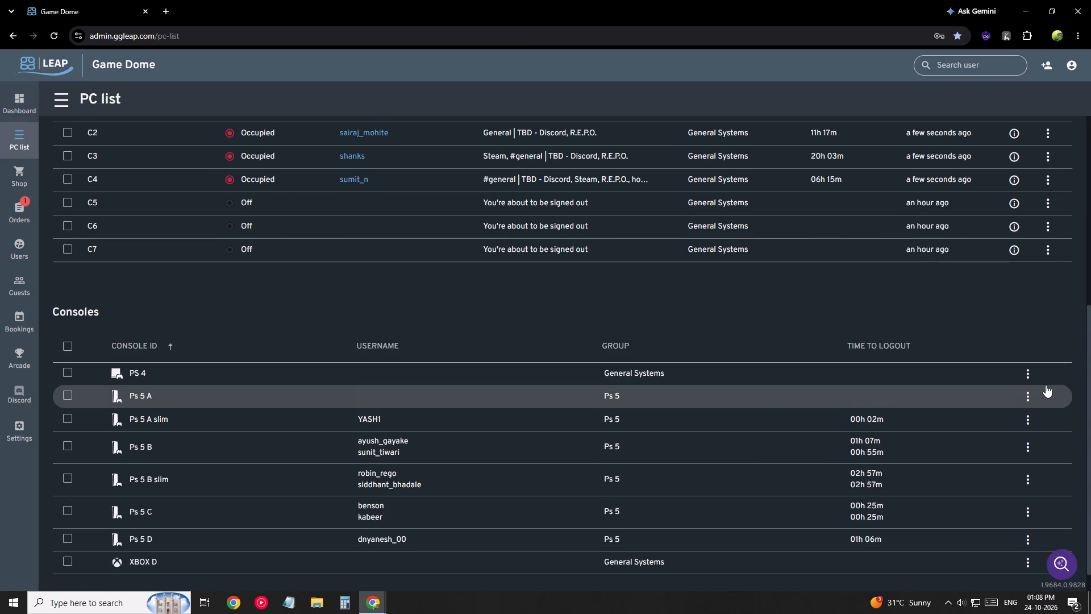
left_click(1027, 396)
left_click(1046, 406)
left_click(561, 321, "ctrl")
key("ctrl+space")
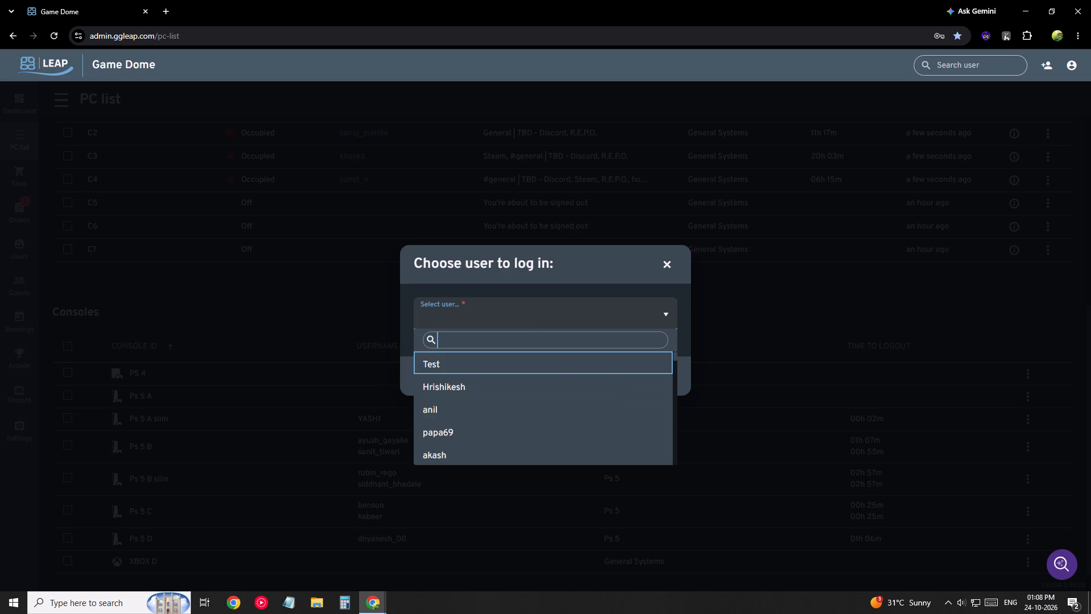
left_click(510, 344)
key("ctrl+v")
left_click(574, 356)
left_click(634, 369)
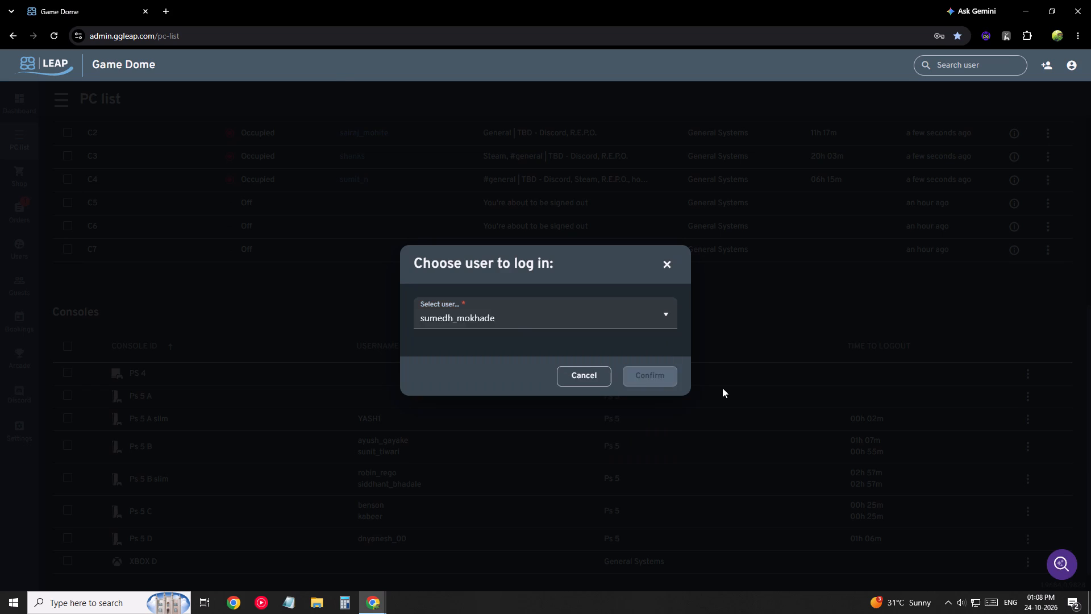
Add the customer of the 1:06 PM order as a second user on Ps 5 A, using the earlier copied username.
left_click(1023, 397)
left_click(1034, 450)
left_click(502, 313)
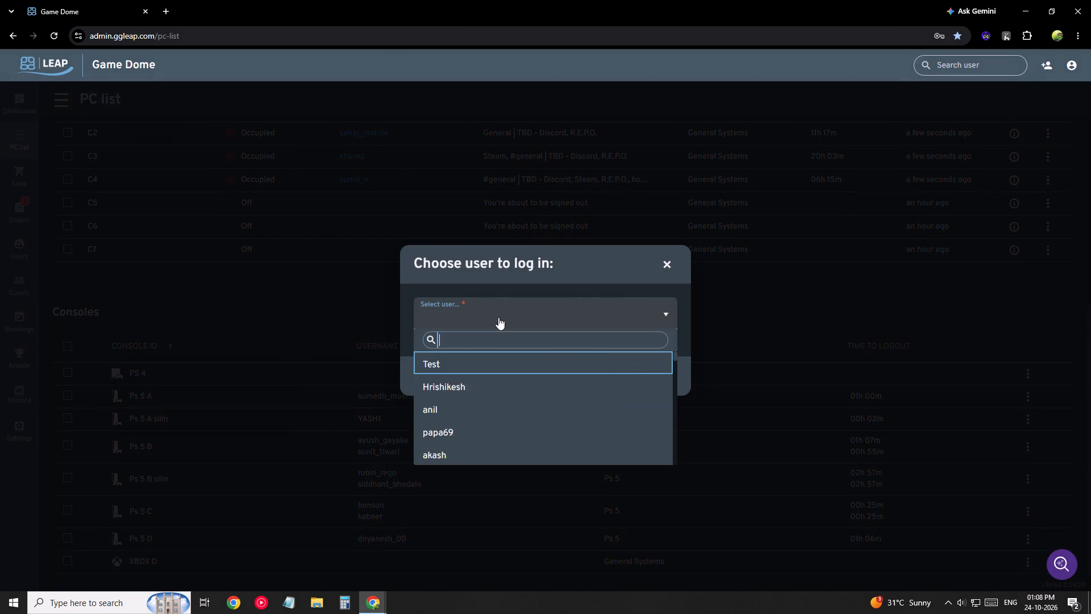
key("super+v")
left_click(514, 434)
key("ctrl+v")
left_click(535, 348)
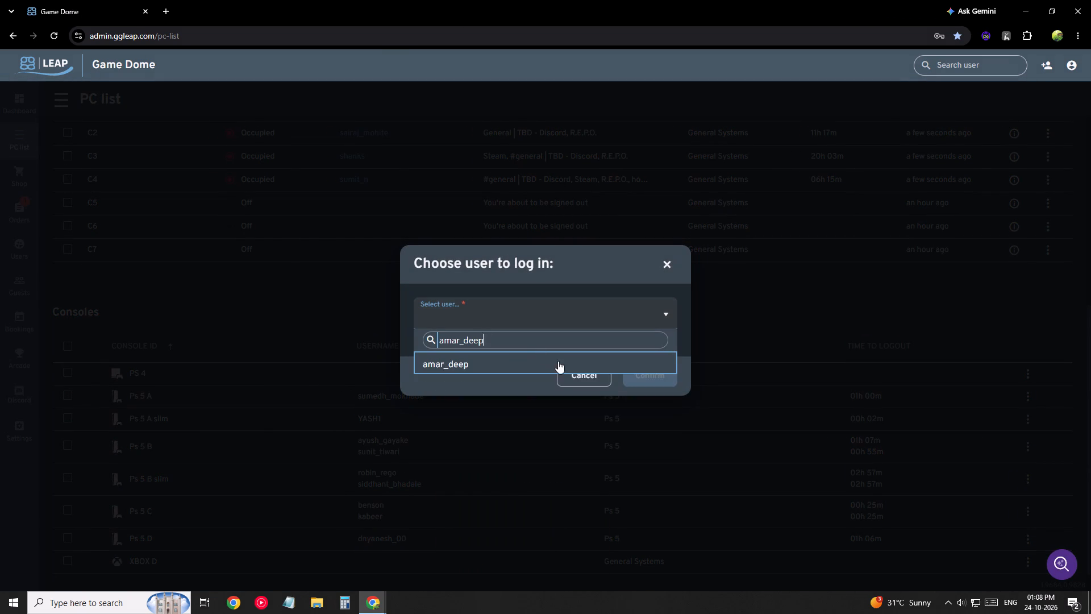
left_click(558, 361)
left_click(642, 374)
scroll(794, 466, "down", 2)
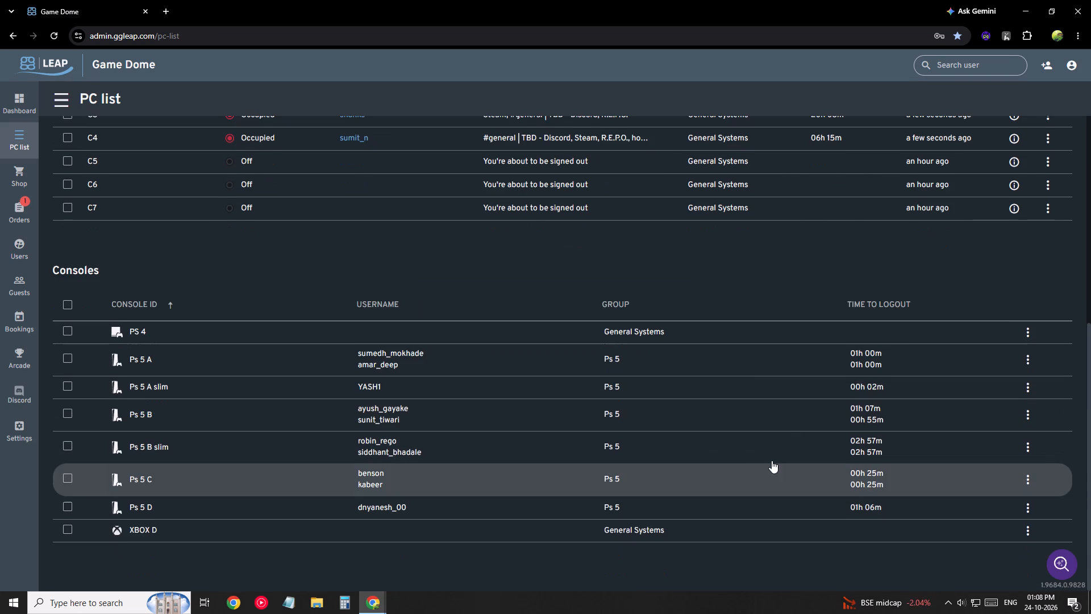
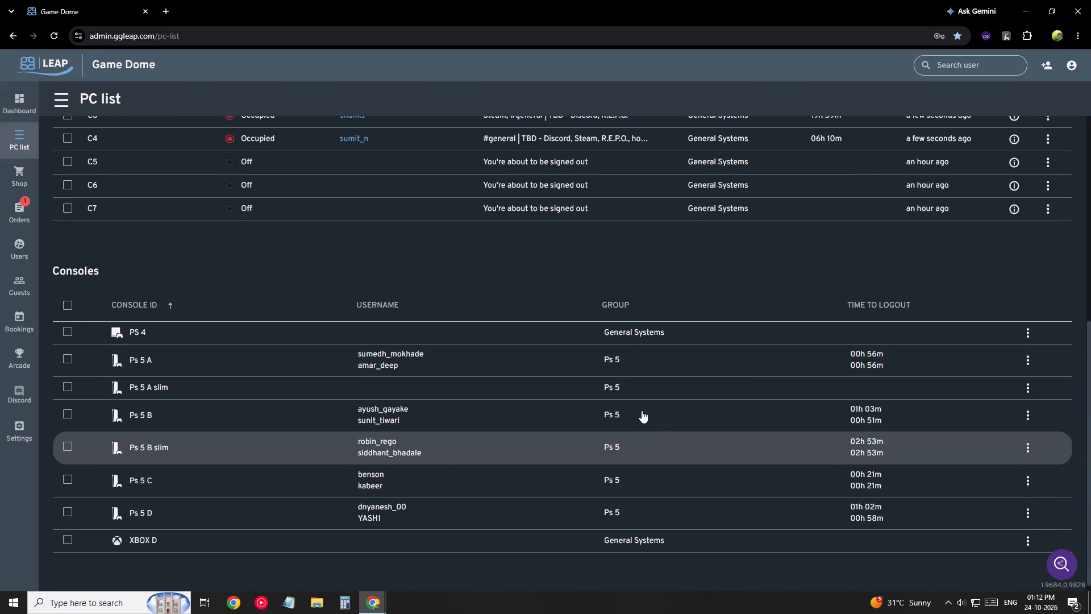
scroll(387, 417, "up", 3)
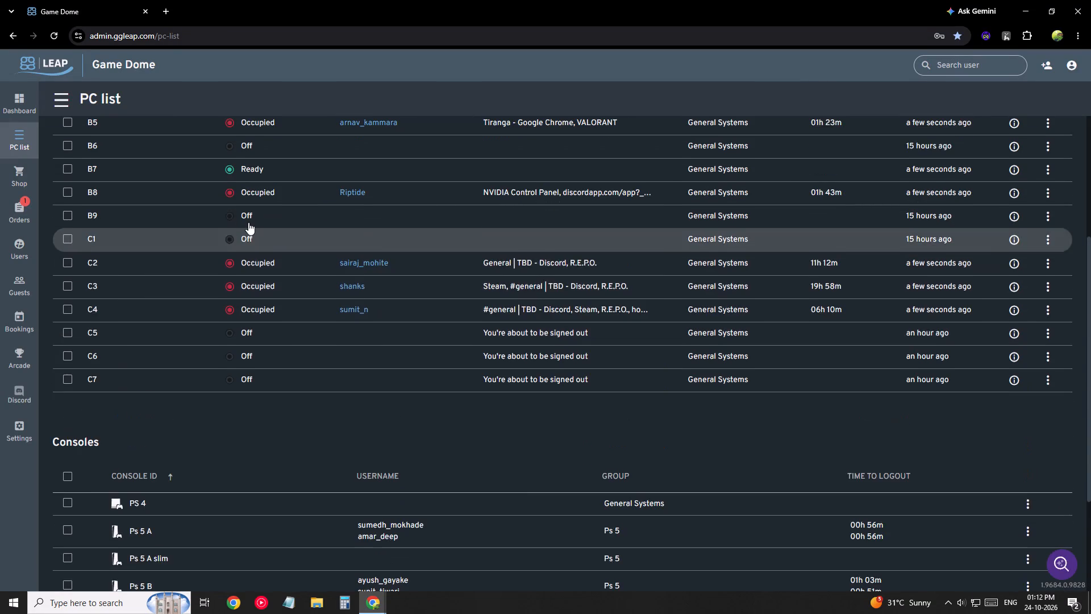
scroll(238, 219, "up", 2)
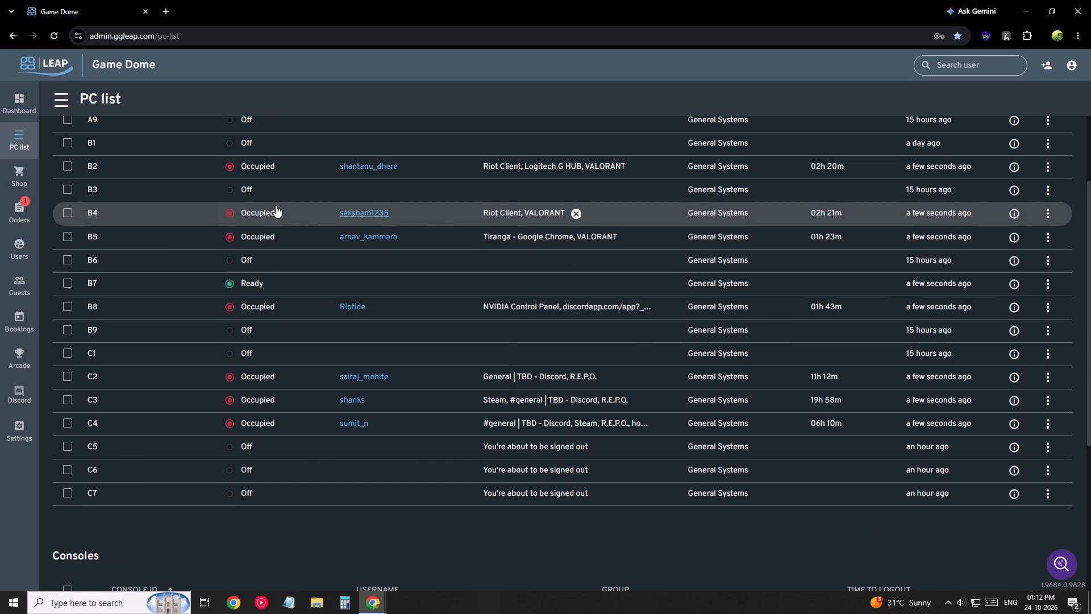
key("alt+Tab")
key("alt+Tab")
Sell one Cigg to the customer Neel through Quicksell and charge the ₹30 by credit card.
left_click(972, 69)
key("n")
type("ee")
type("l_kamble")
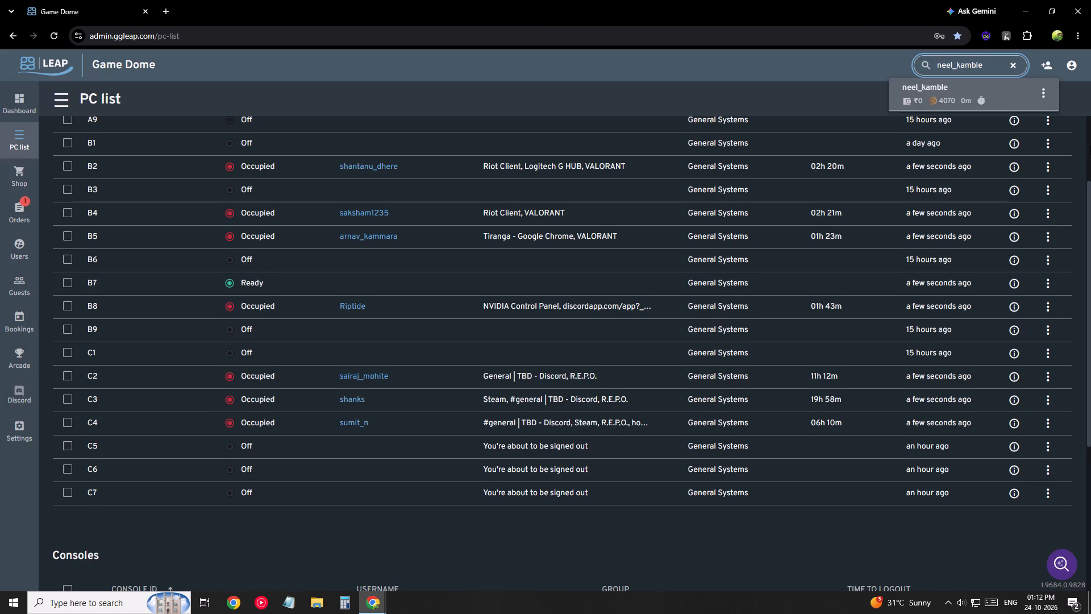
left_click(1035, 100)
left_click(1047, 102)
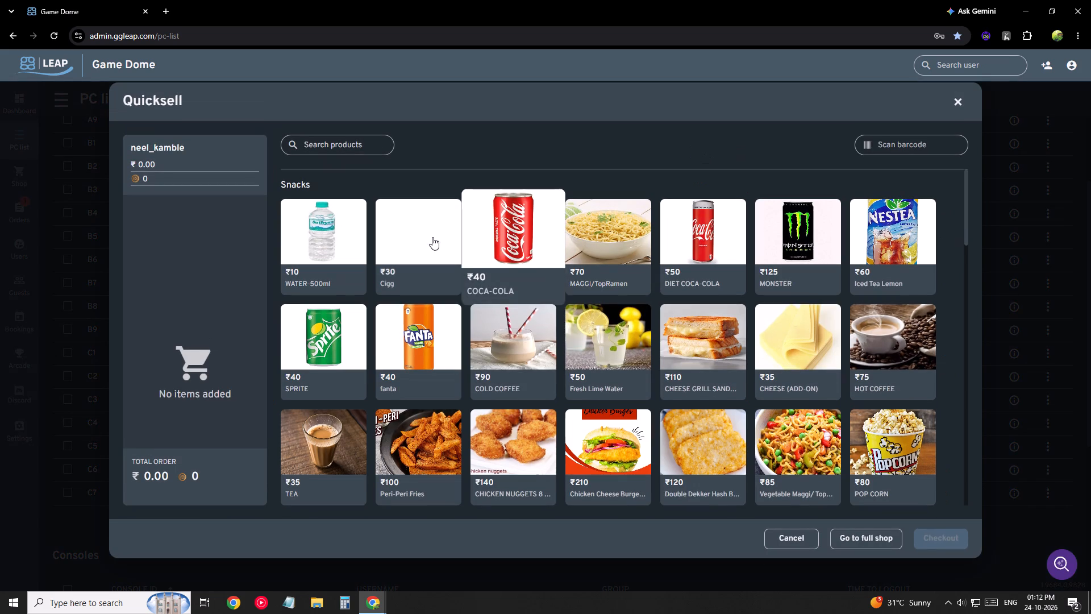
left_click(432, 237)
left_click(944, 540)
left_click(298, 308)
left_click(328, 488)
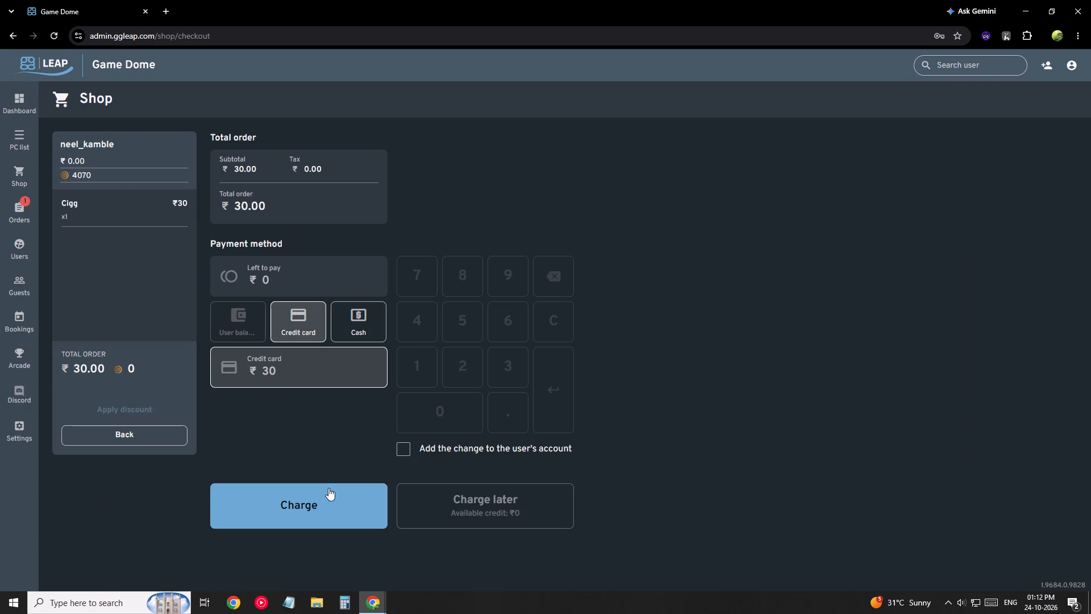
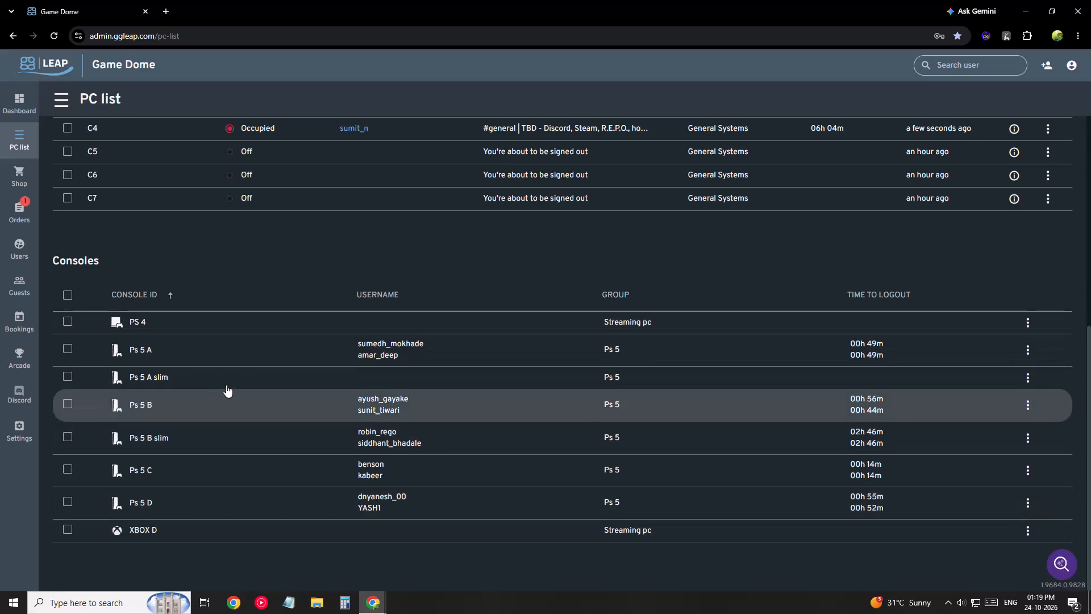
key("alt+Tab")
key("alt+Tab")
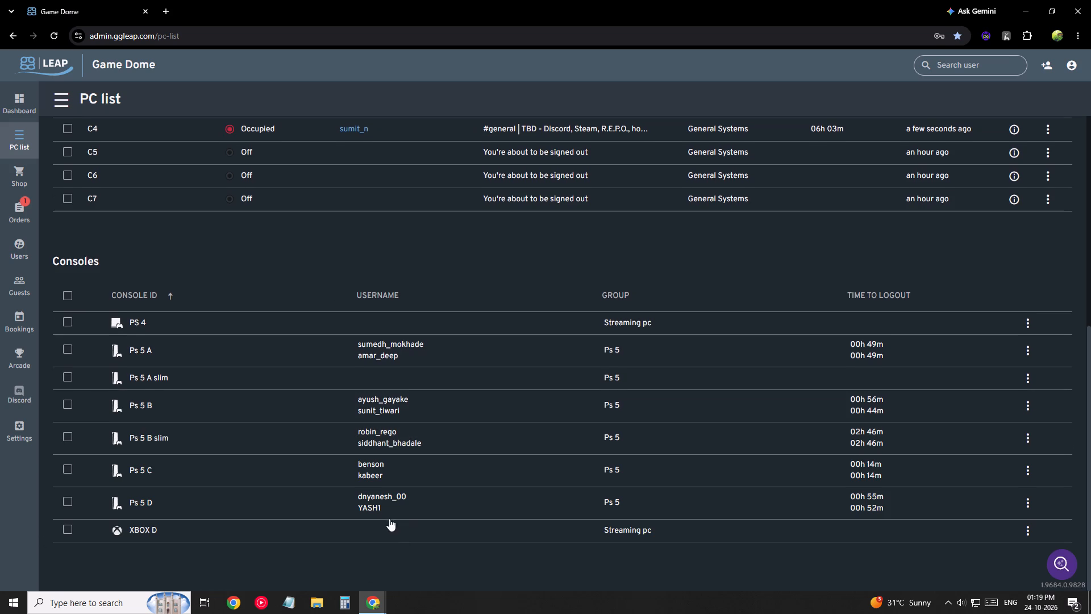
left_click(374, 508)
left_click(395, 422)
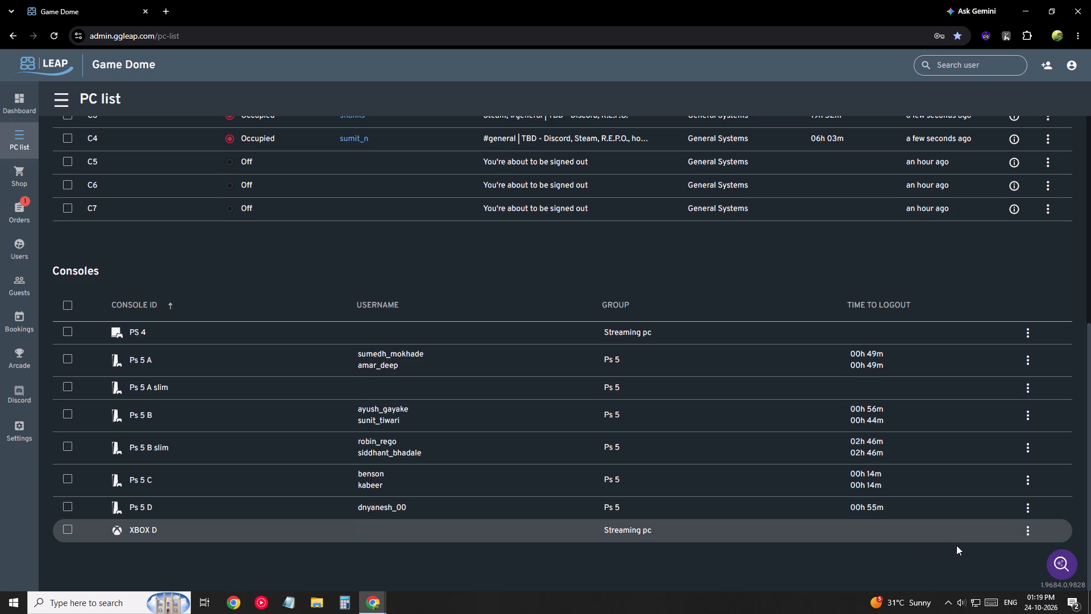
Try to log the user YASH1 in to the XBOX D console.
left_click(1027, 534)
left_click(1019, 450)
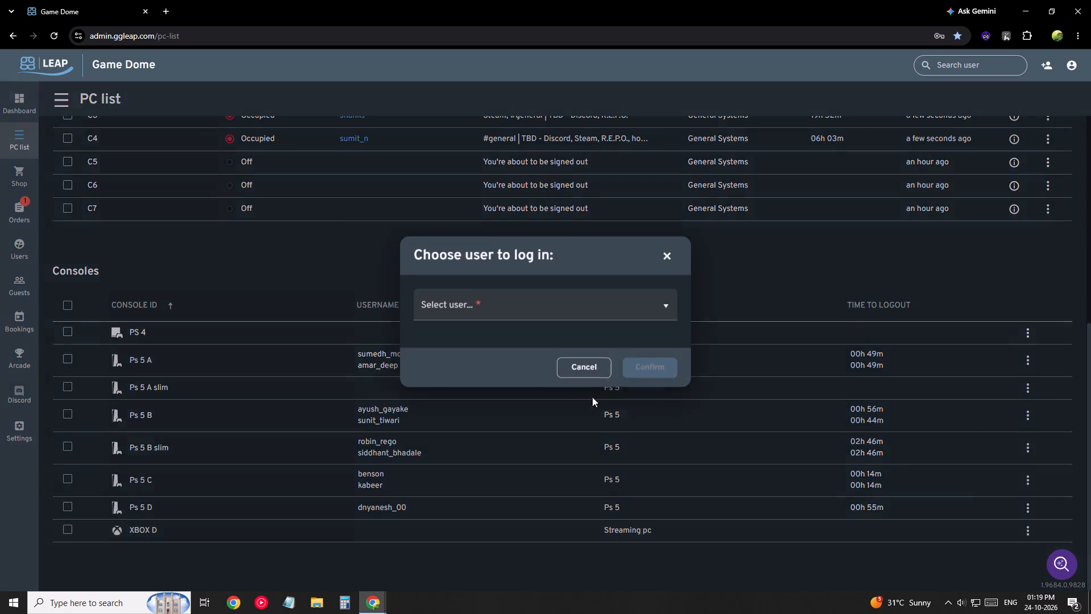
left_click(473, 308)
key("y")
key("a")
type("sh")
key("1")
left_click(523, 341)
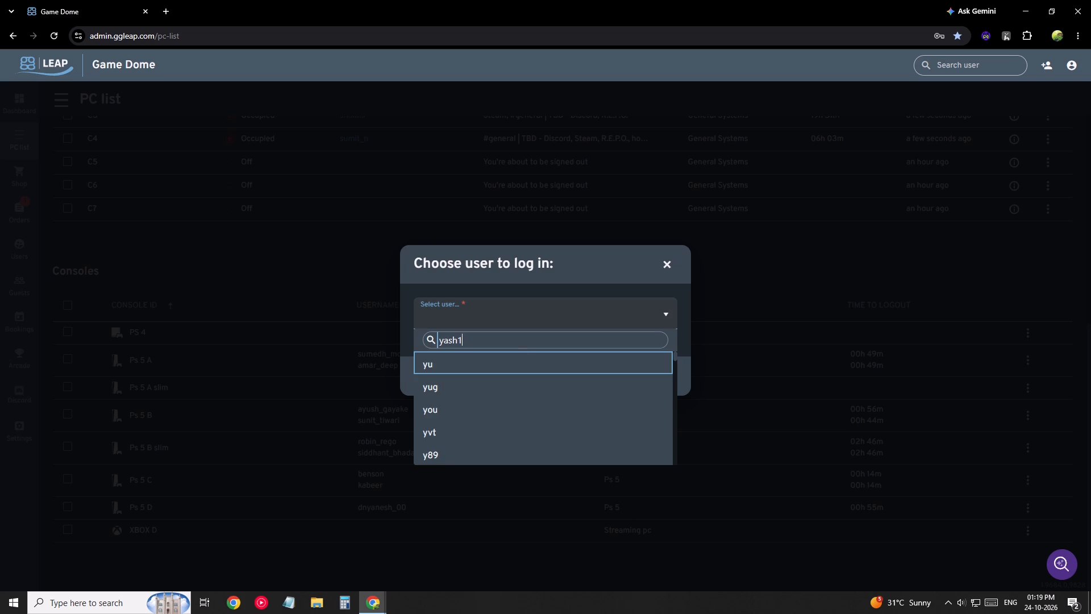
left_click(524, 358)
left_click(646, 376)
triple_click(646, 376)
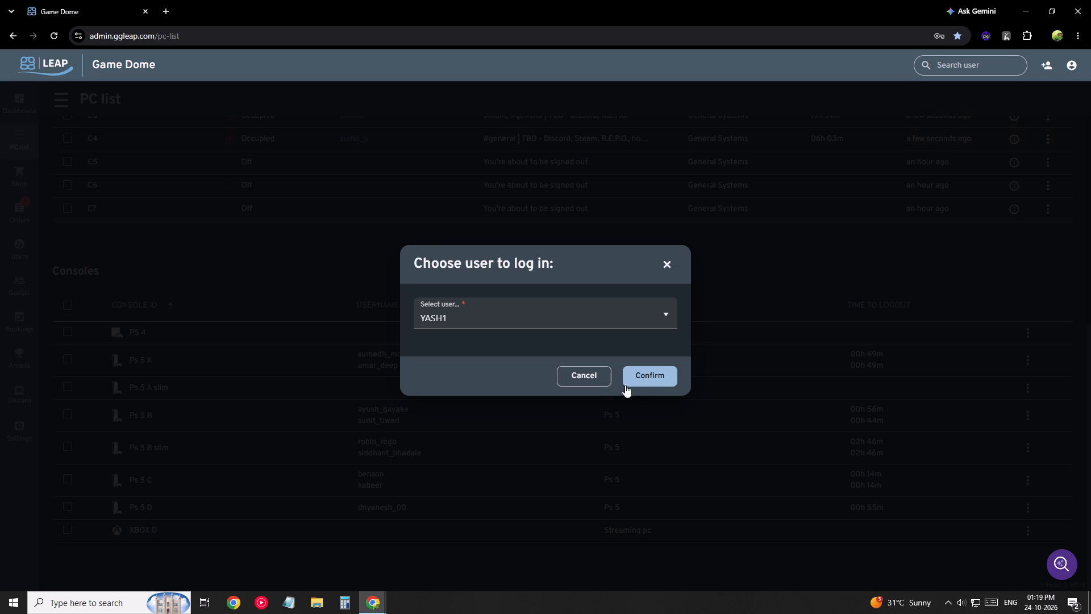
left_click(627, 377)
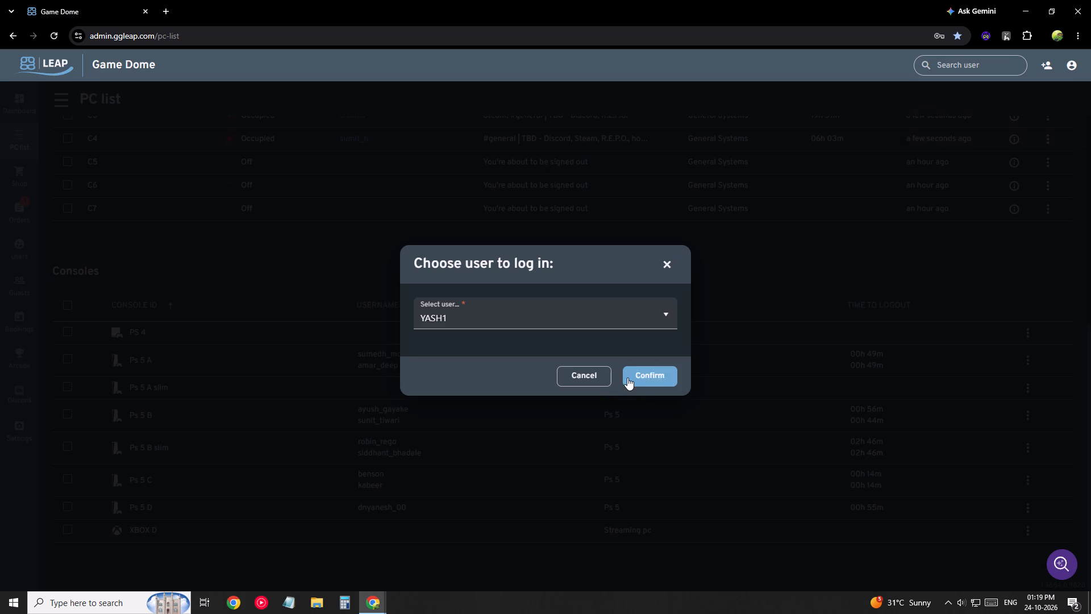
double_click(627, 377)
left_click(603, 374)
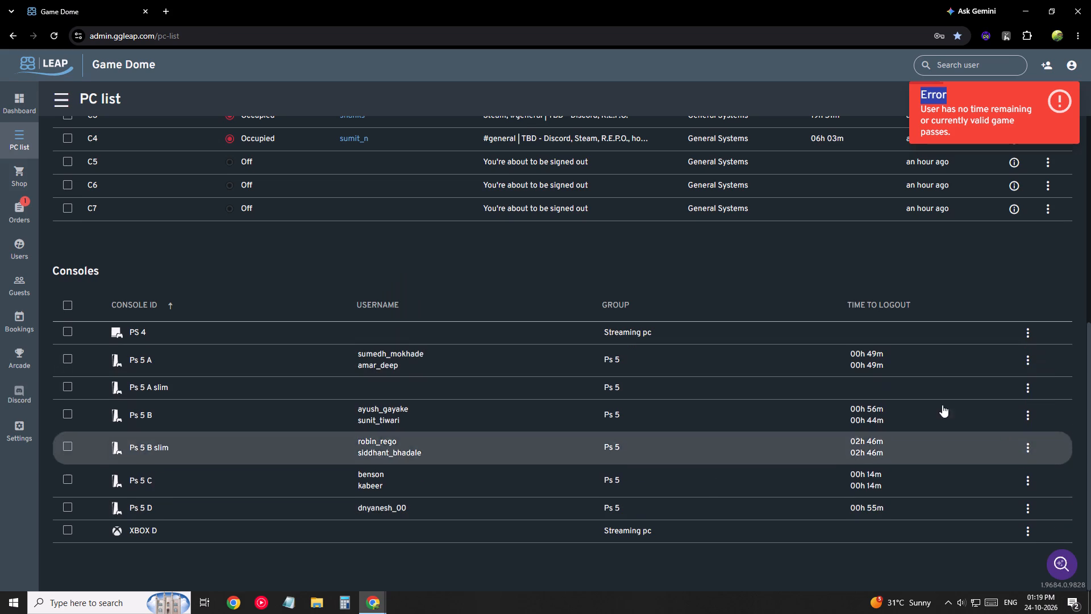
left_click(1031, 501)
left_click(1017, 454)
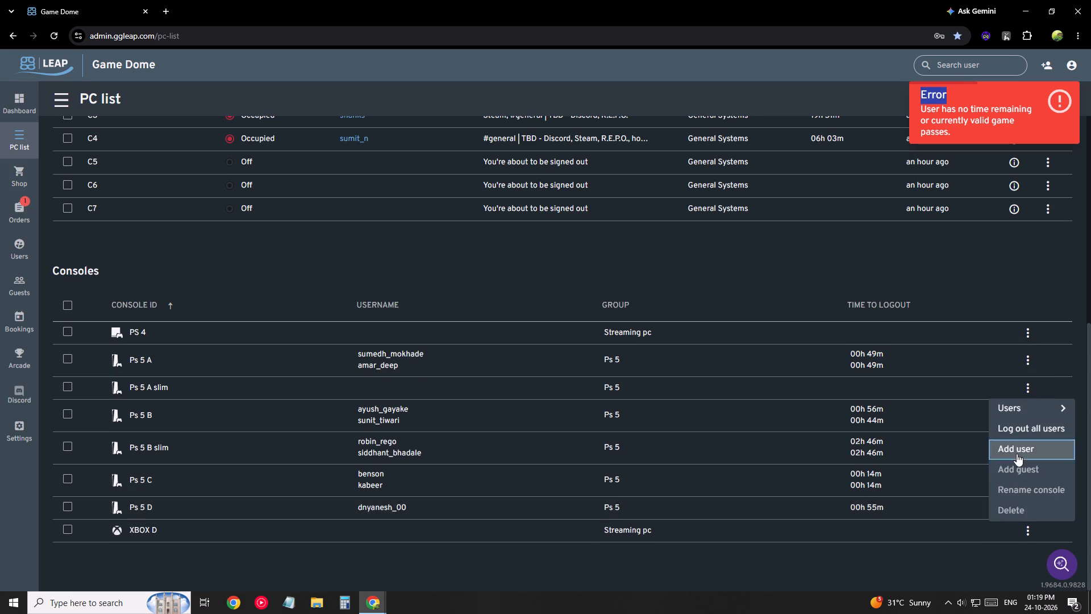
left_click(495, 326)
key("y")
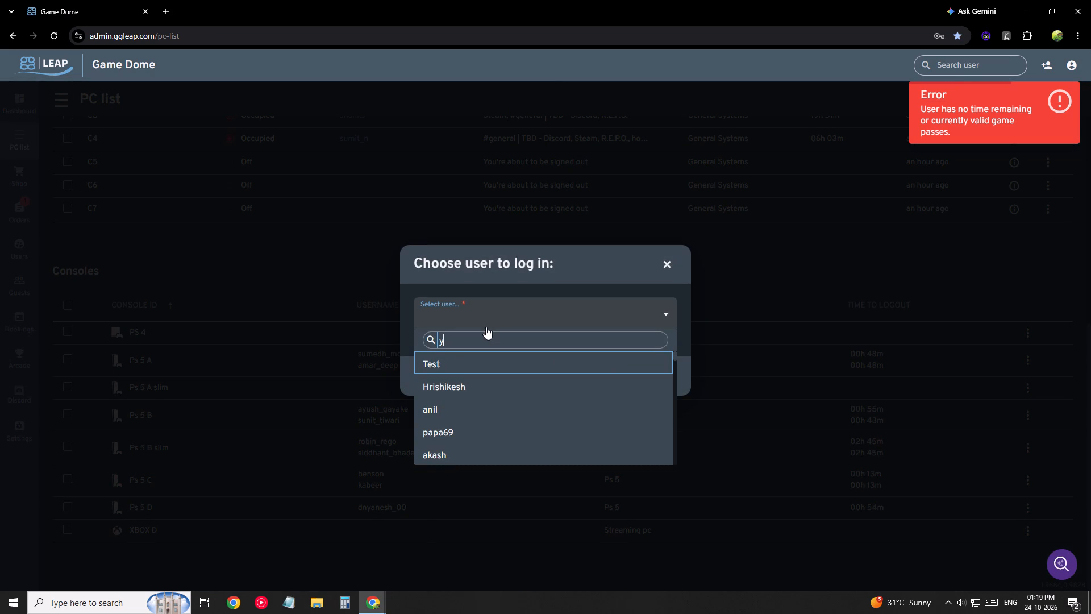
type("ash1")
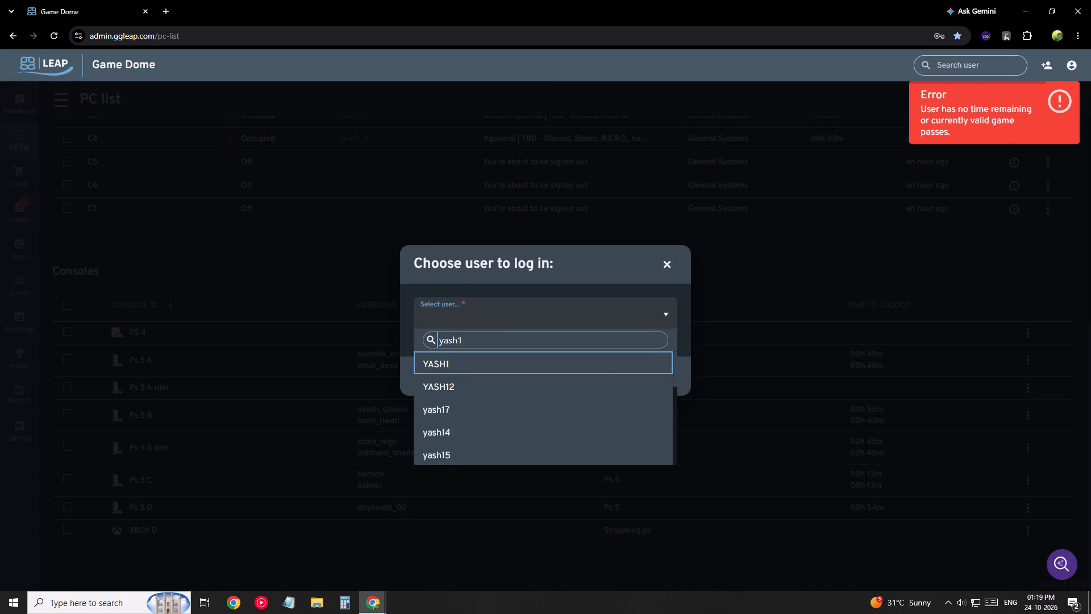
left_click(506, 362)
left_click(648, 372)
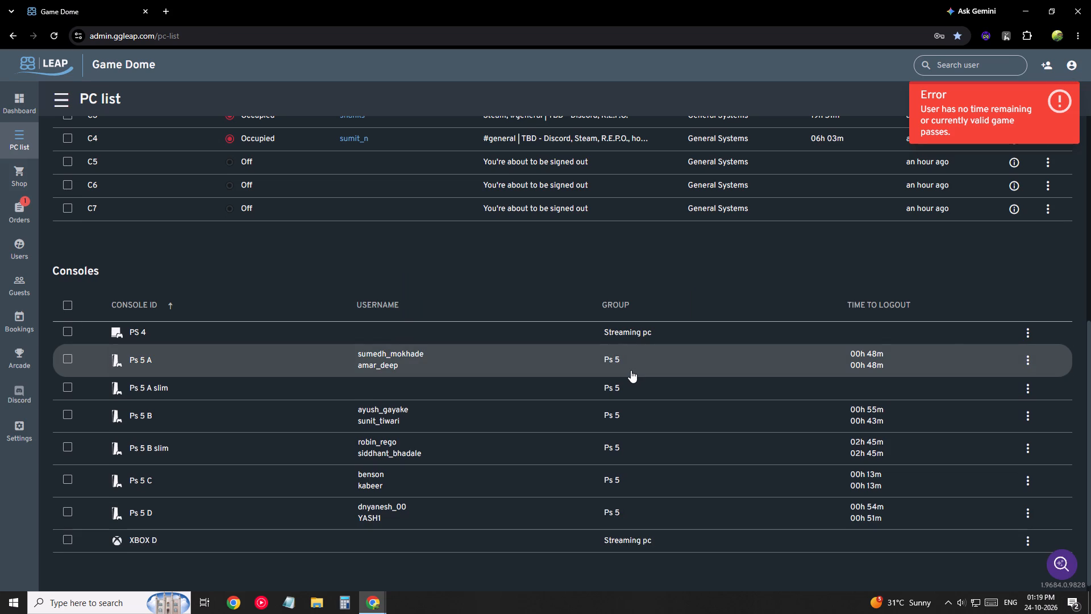
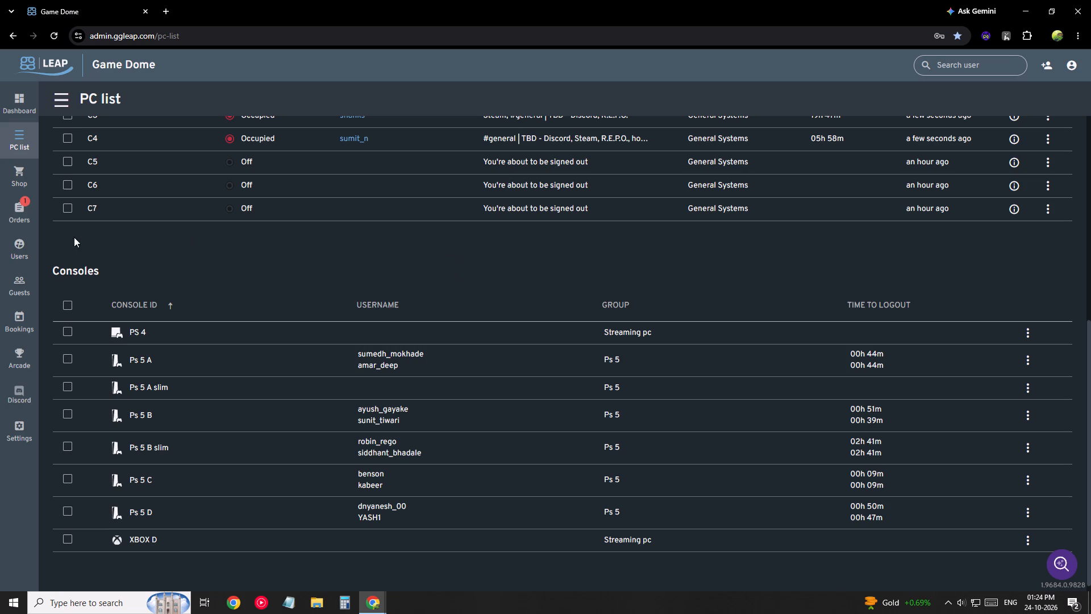
left_click(33, 177)
left_click(13, 142)
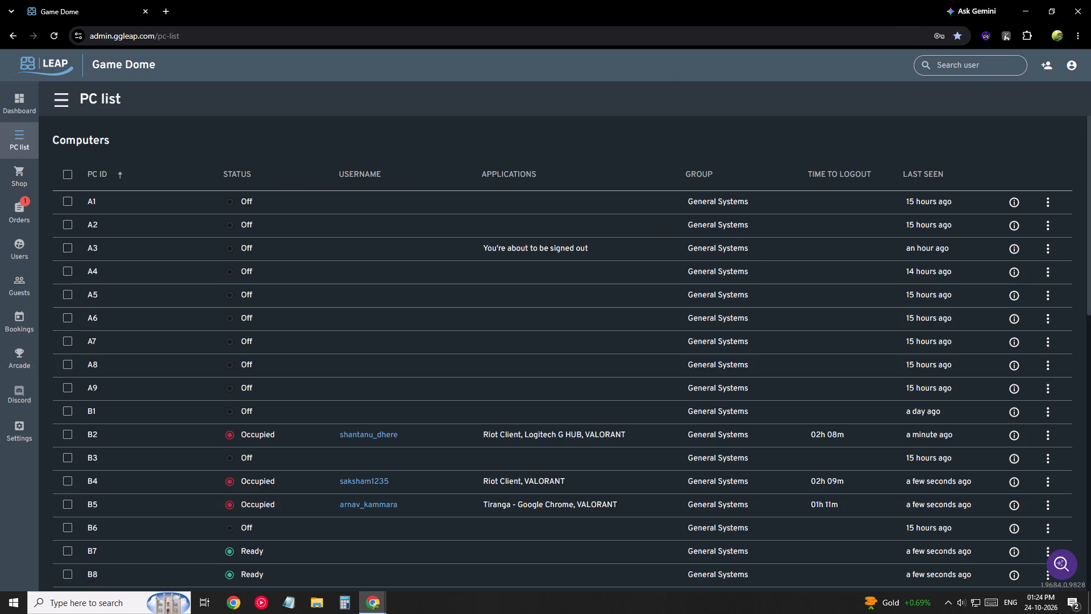
left_click(960, 60)
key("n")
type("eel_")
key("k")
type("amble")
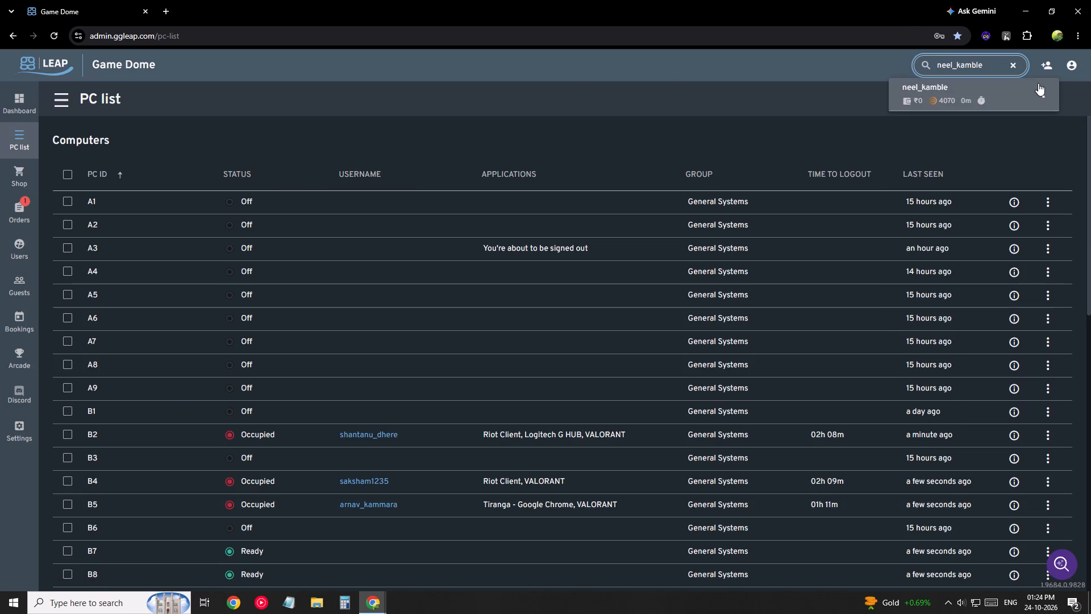
left_click(1034, 86)
left_click(1047, 94)
left_click(418, 236)
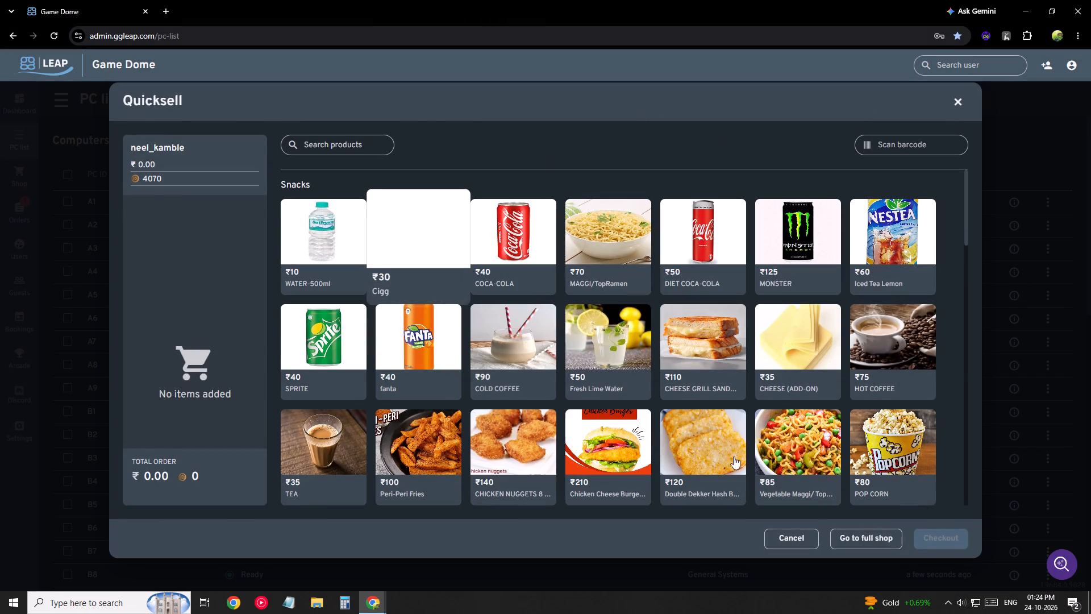
left_click(931, 544)
left_click(295, 336)
left_click(334, 520)
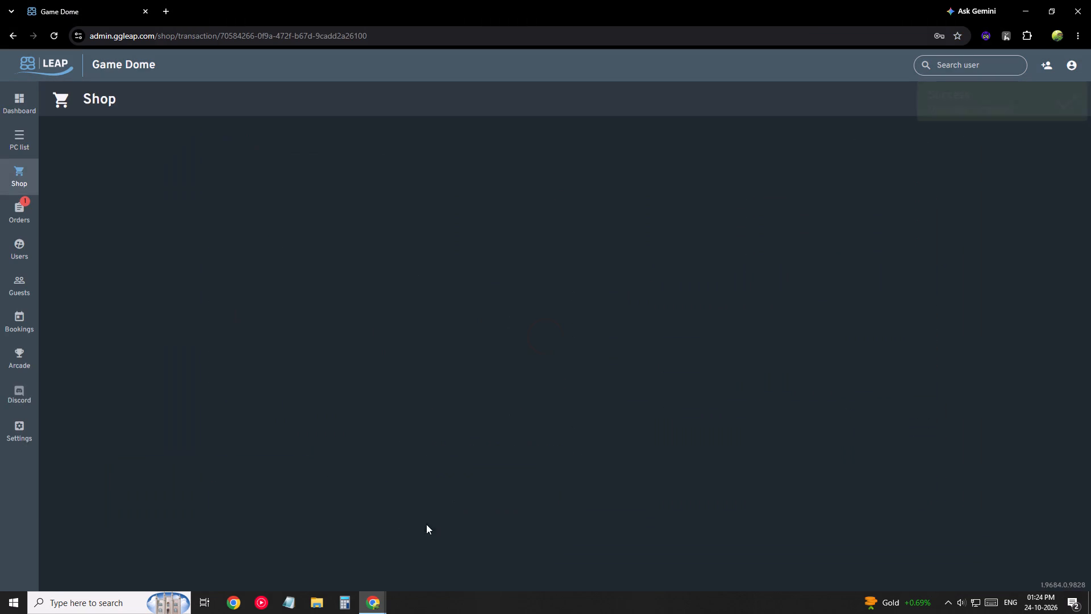
key("alt+Tab")
double_click(890, 493)
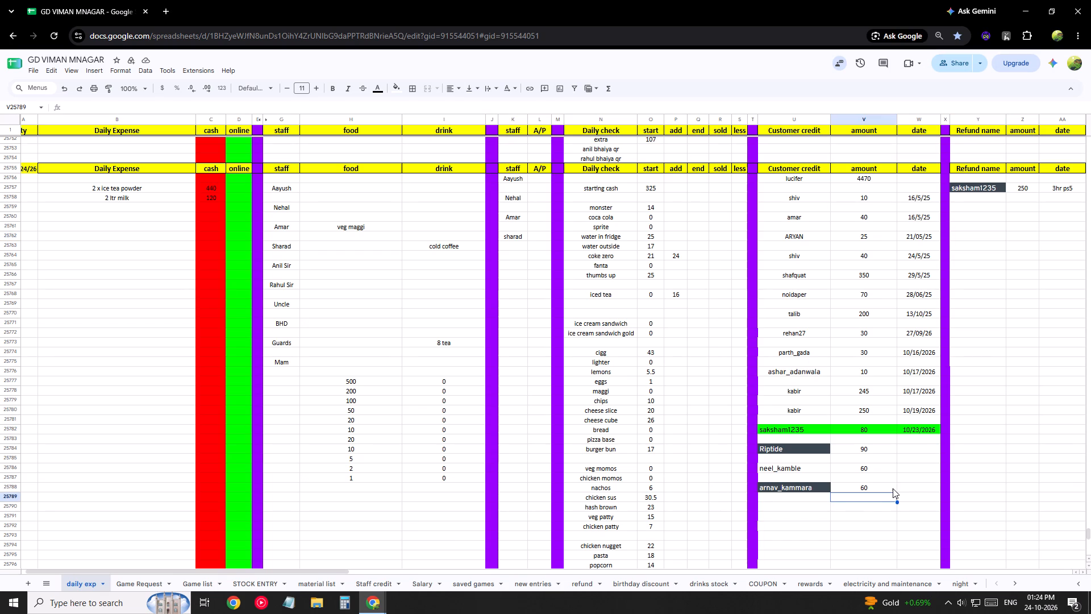
left_click(893, 488)
double_click(888, 472)
double_click(888, 470)
key("BackSpace")
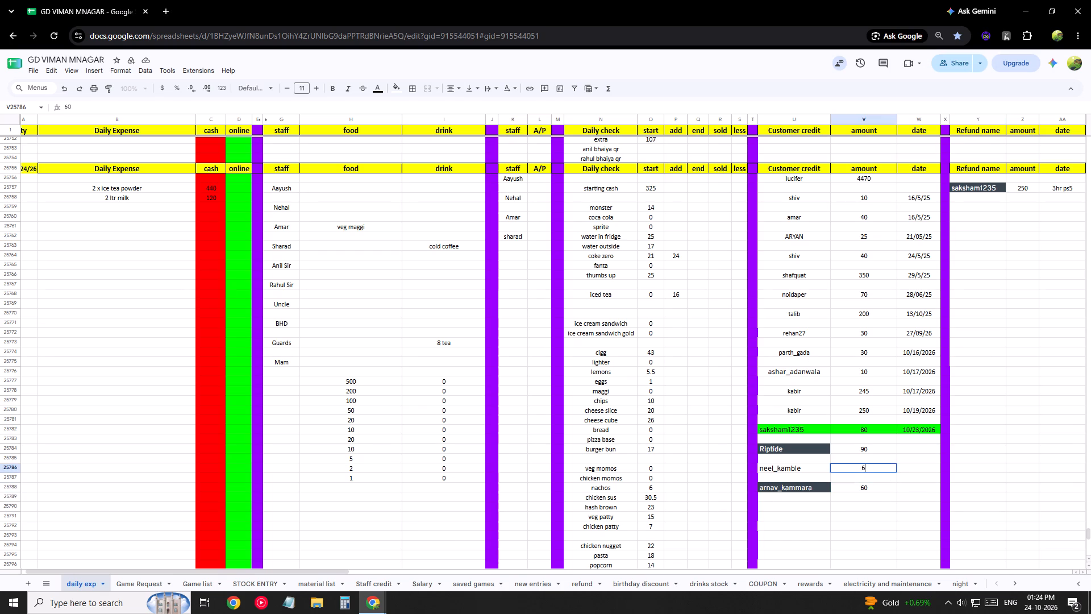
key("BackSpace")
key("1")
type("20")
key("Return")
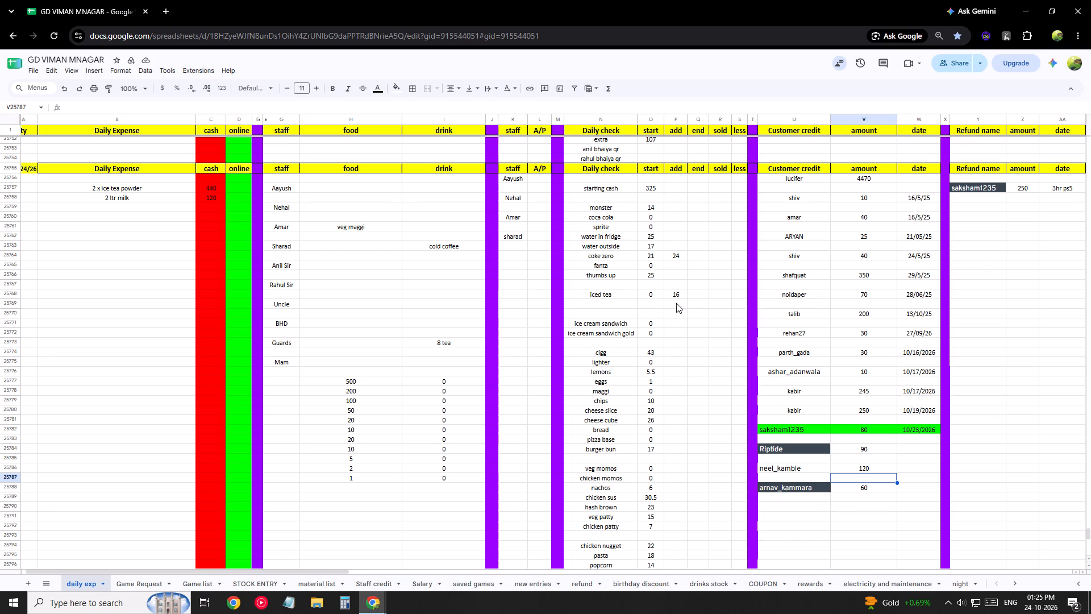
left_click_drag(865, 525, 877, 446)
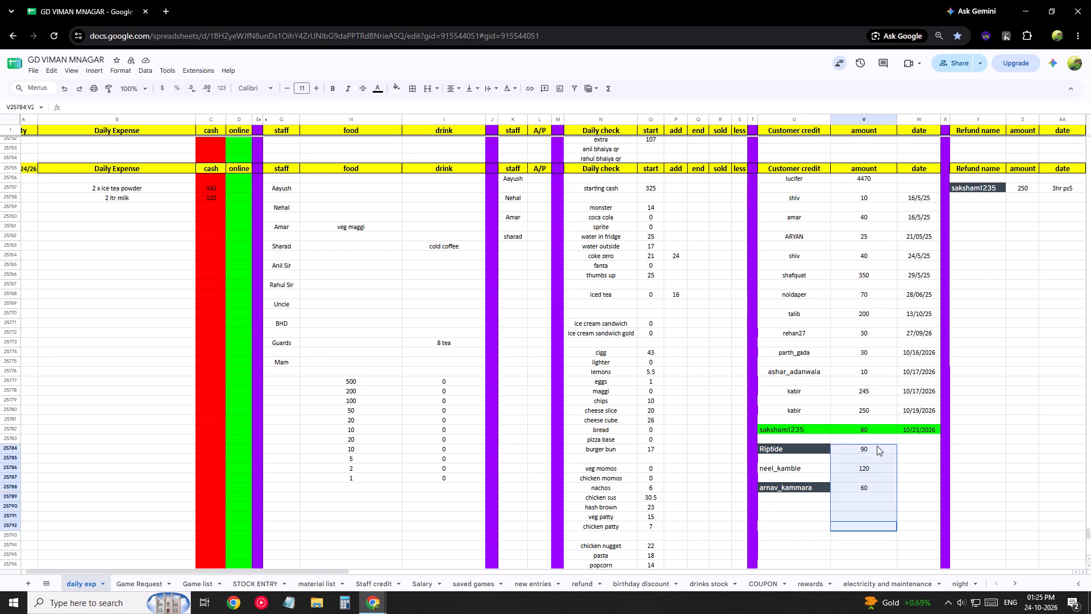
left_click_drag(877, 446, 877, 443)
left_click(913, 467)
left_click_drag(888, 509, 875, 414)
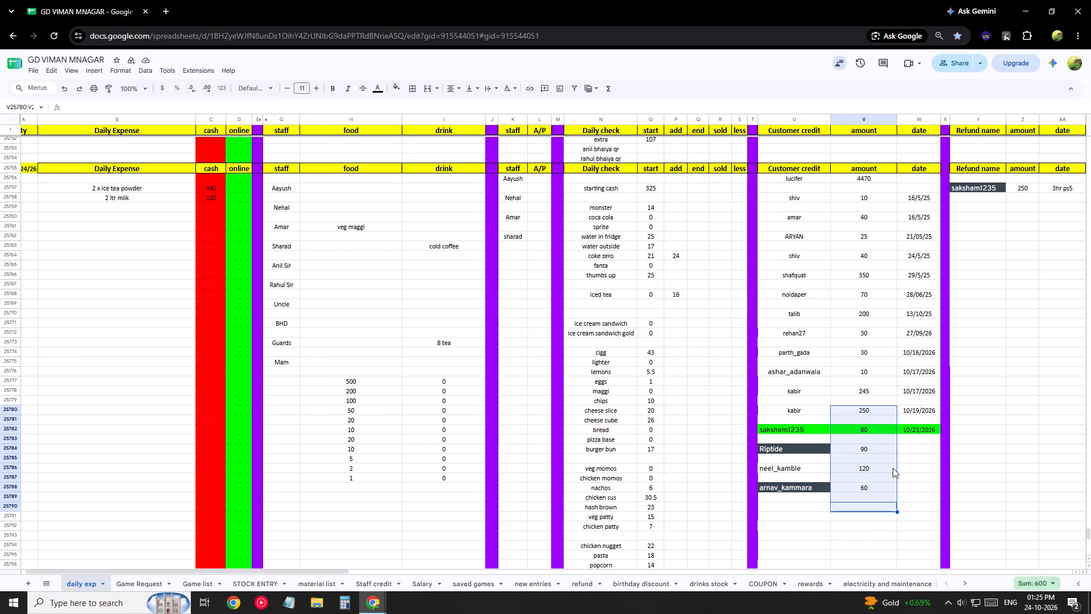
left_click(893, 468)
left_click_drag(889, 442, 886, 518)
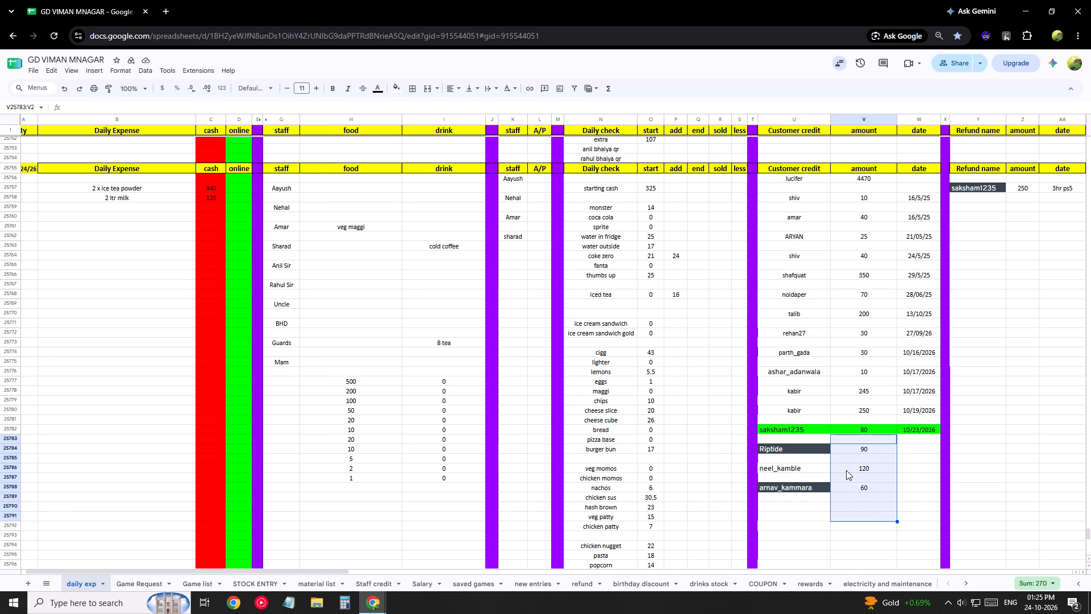
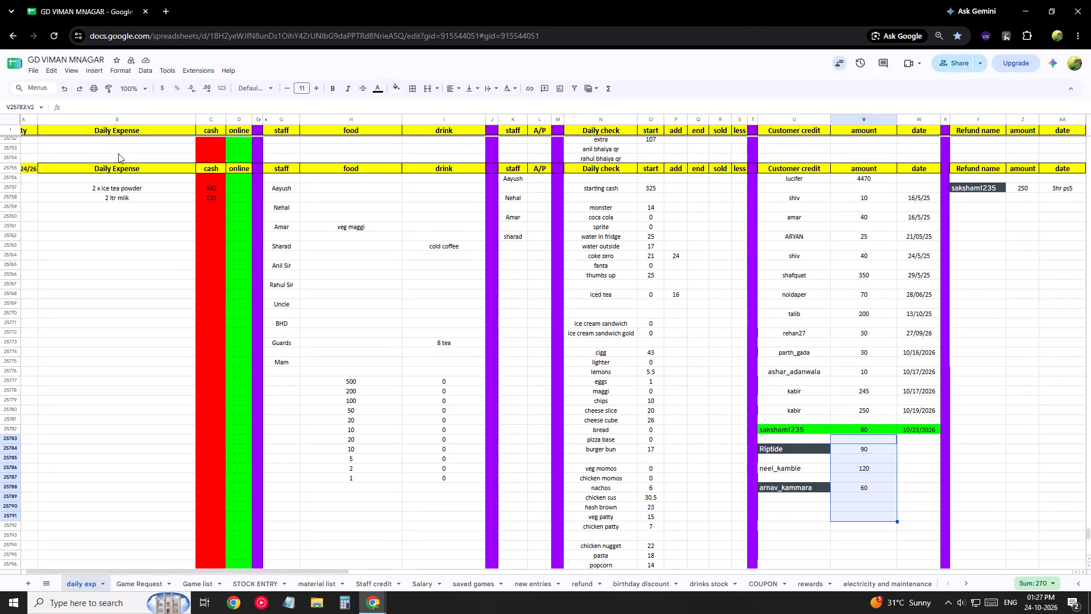
Switch to the Game Dome admin site and examine the PC list's console logins and their times to logout.
key("alt+Tab")
left_click(6, 156)
scroll(393, 406, "down", 6)
scroll(482, 517, "up", 1)
scroll(490, 526, "down", 5)
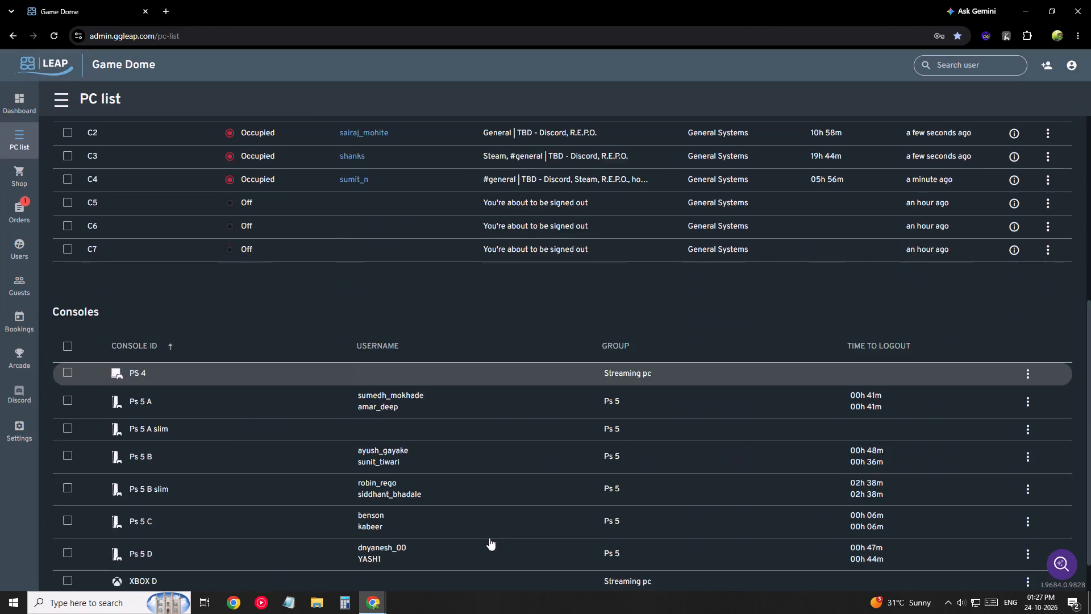
scroll(489, 538, "down", 3)
scroll(472, 547, "up", 1)
scroll(472, 547, "down", 1)
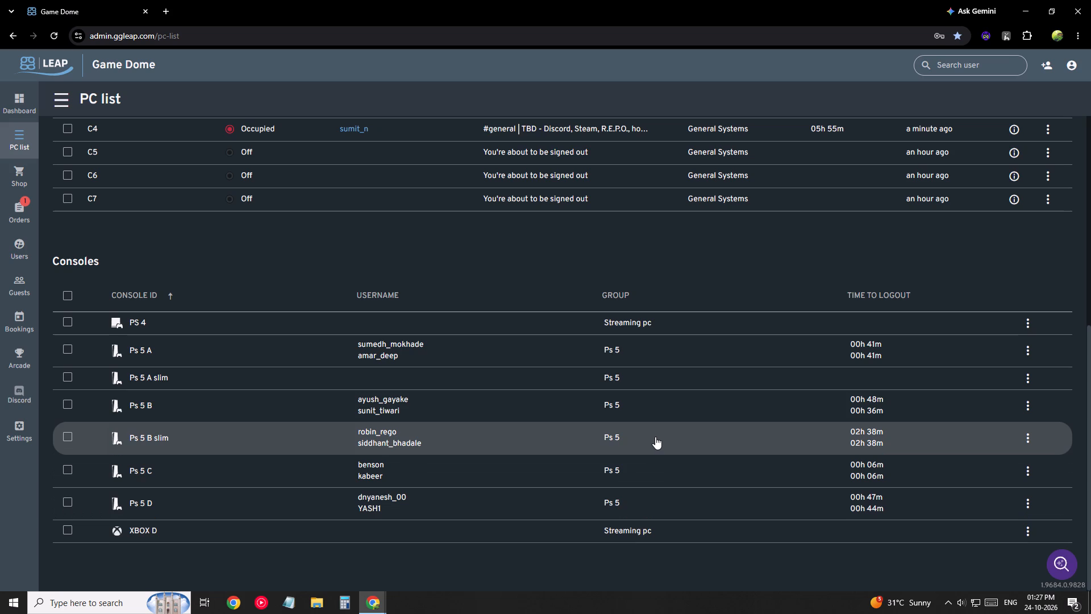
left_click(988, 62)
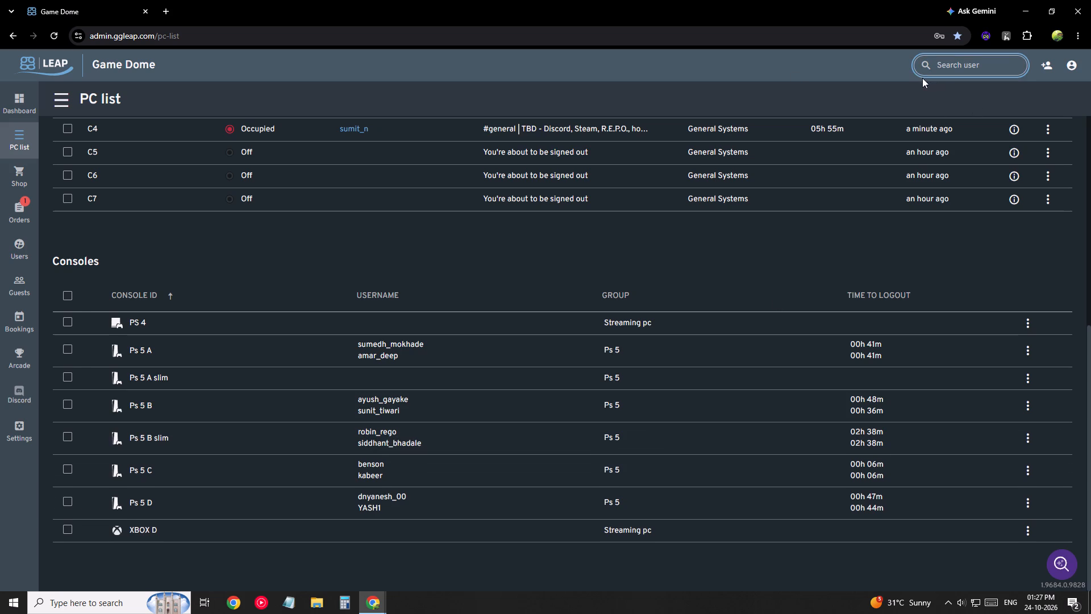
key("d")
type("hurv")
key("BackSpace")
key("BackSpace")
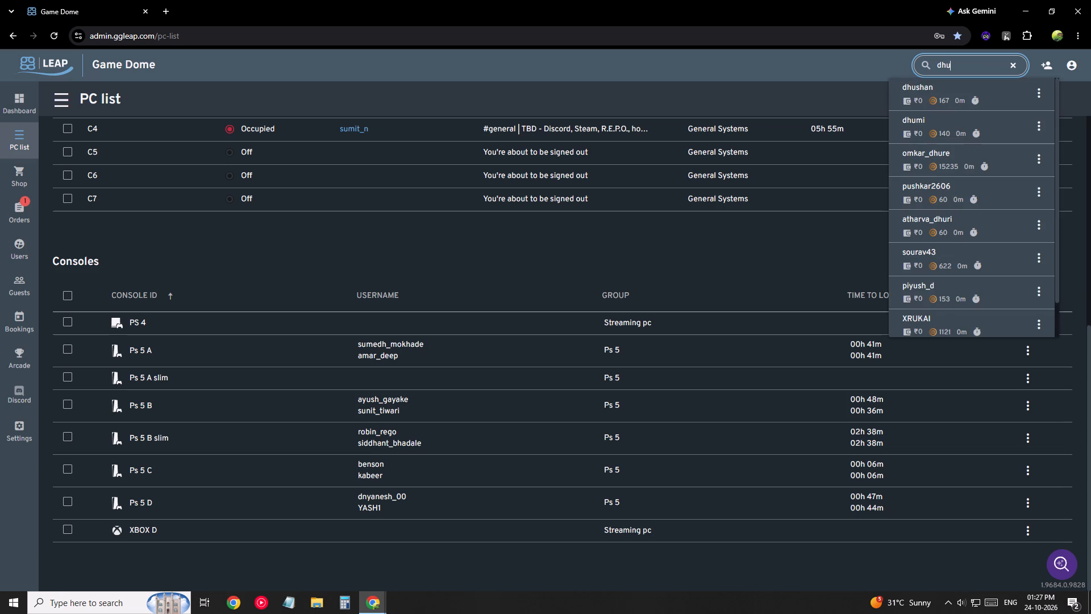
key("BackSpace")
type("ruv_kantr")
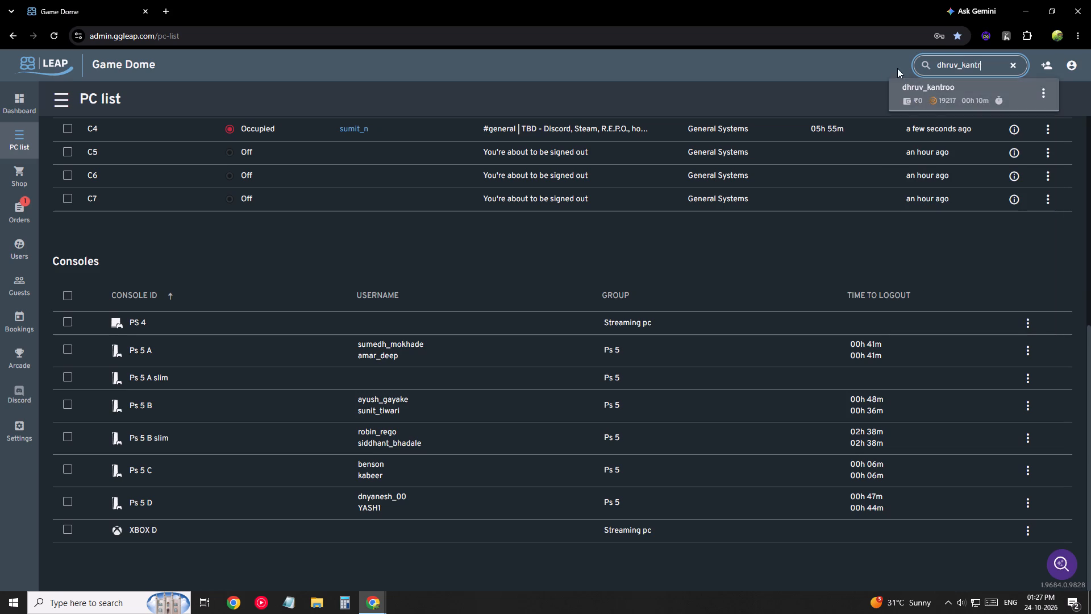
left_click(1046, 94)
left_click(1055, 99)
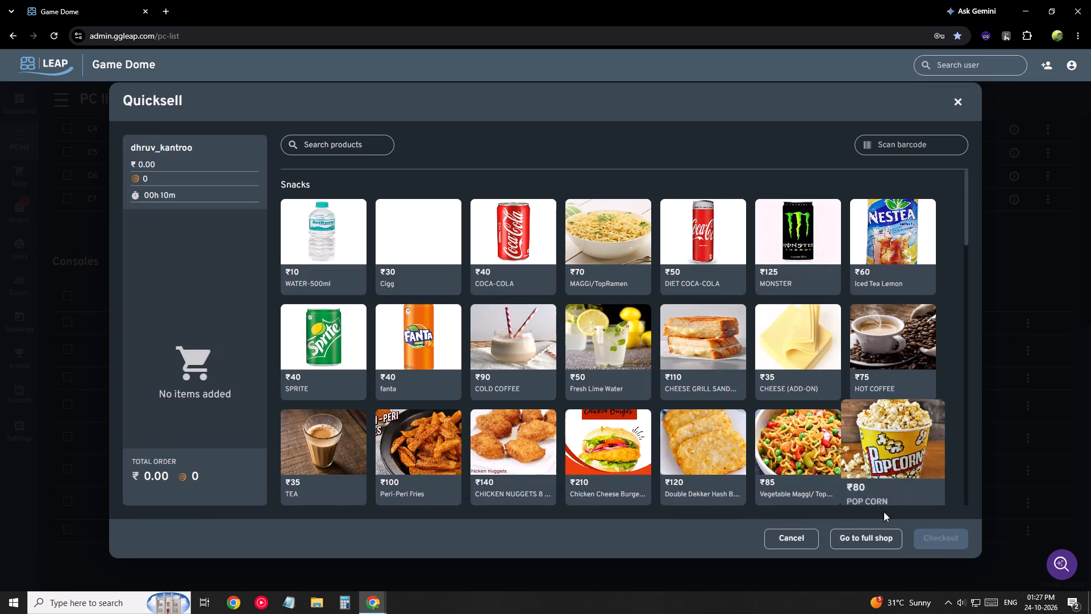
left_click(877, 541)
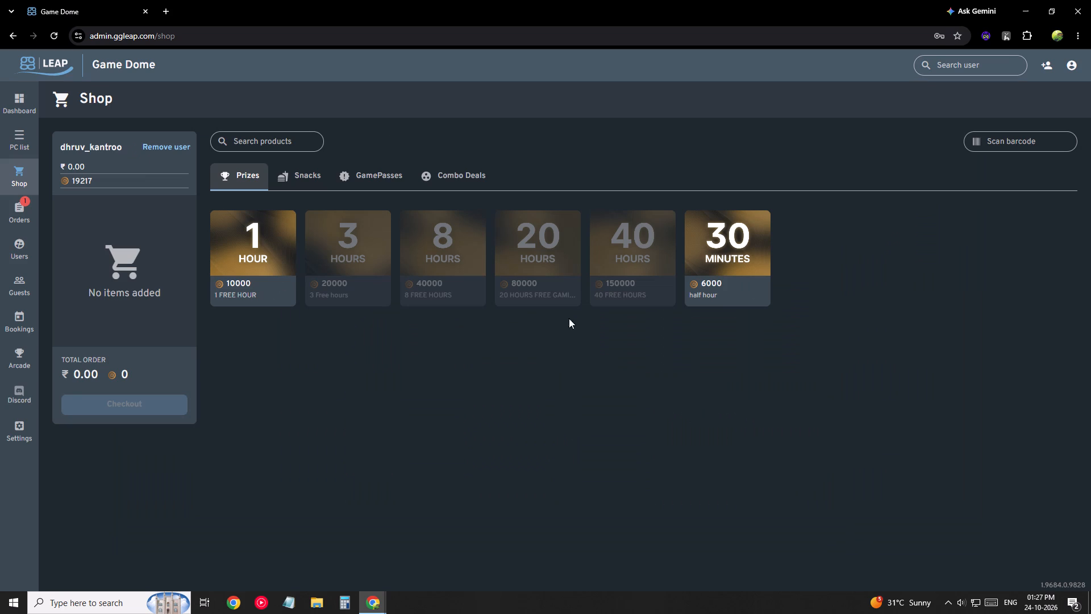
left_click(340, 182)
left_click(343, 214)
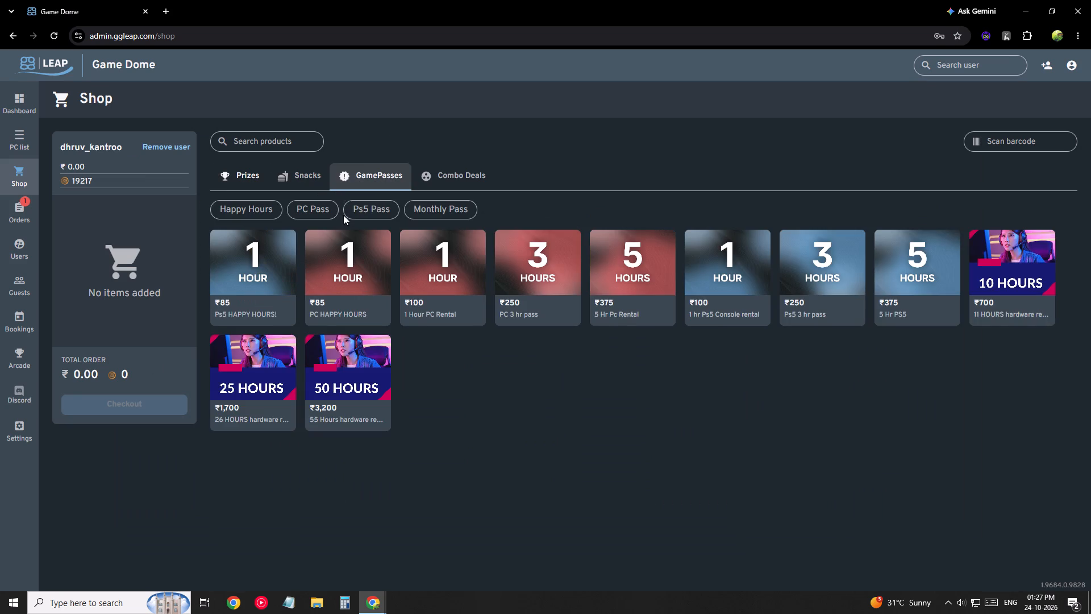
left_click(347, 214)
left_click(235, 281)
left_click(152, 401)
left_click(291, 325)
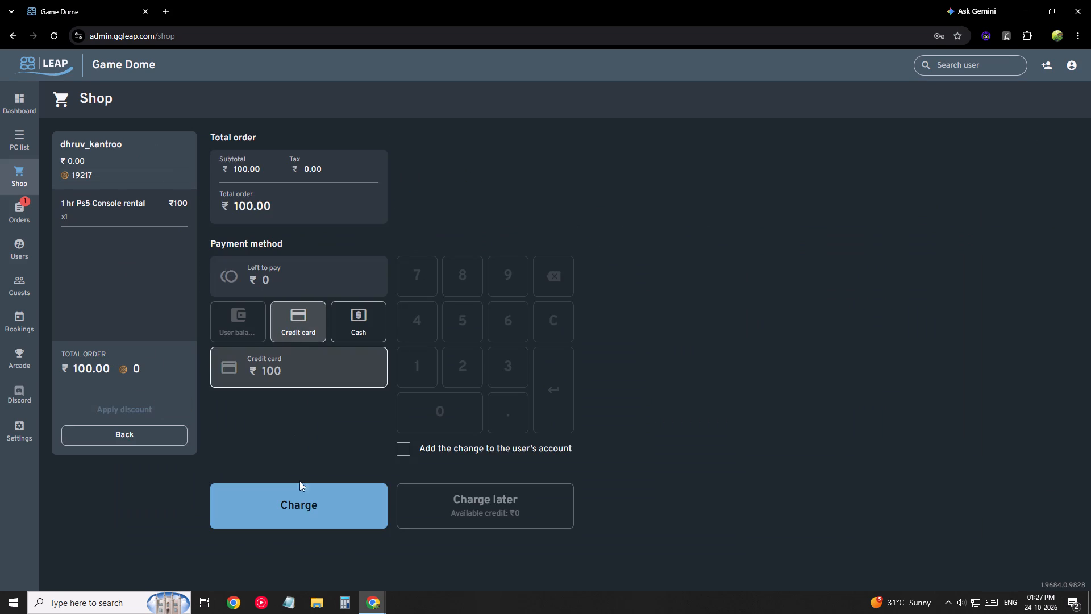
double_click(299, 509)
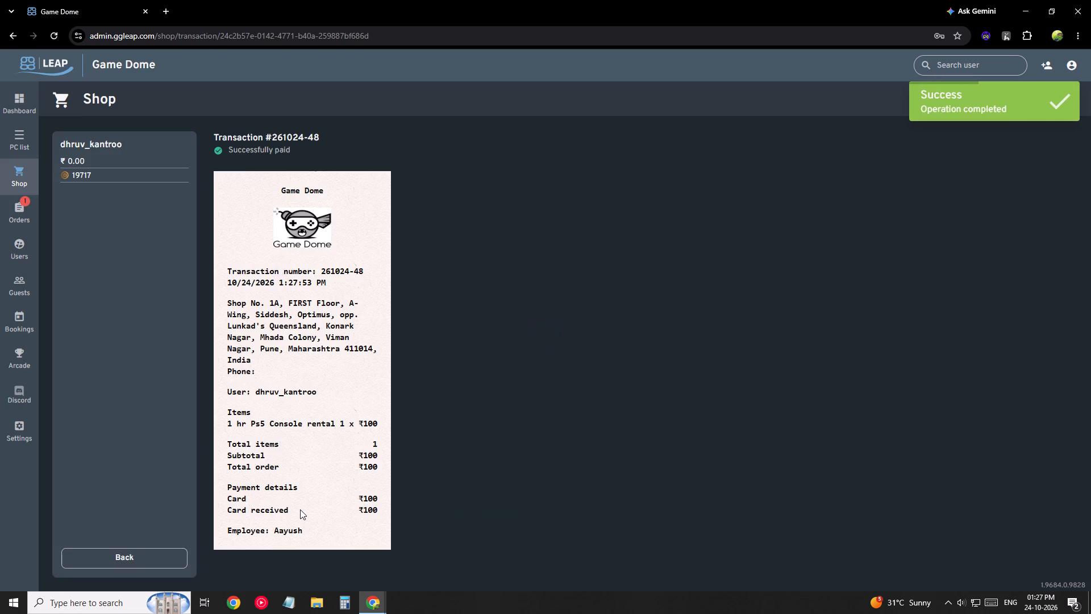
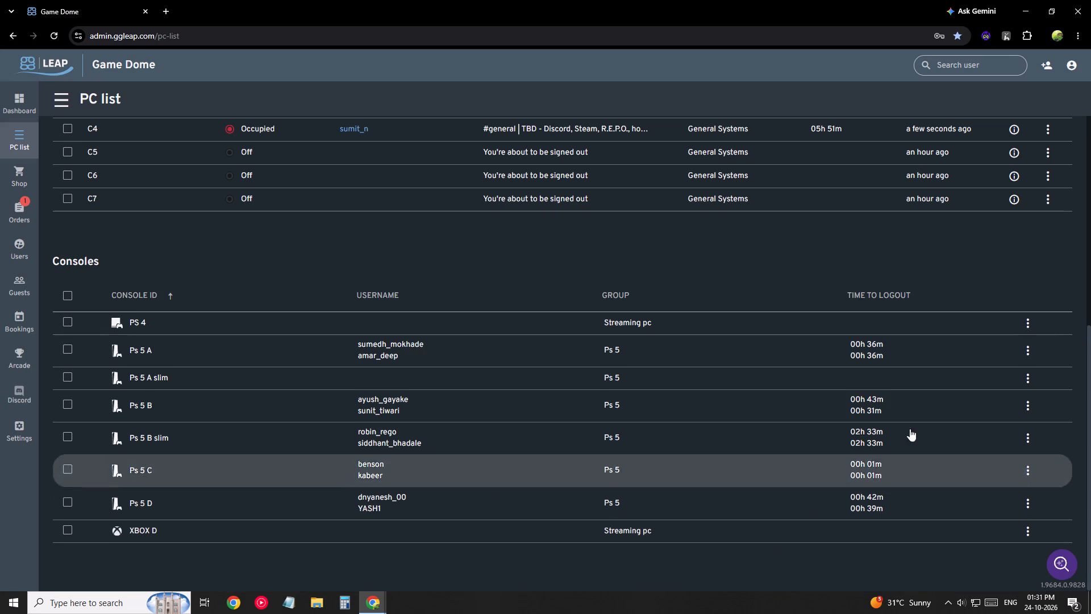
Open the order history in Orders to review the latest orders.
left_click(7, 211)
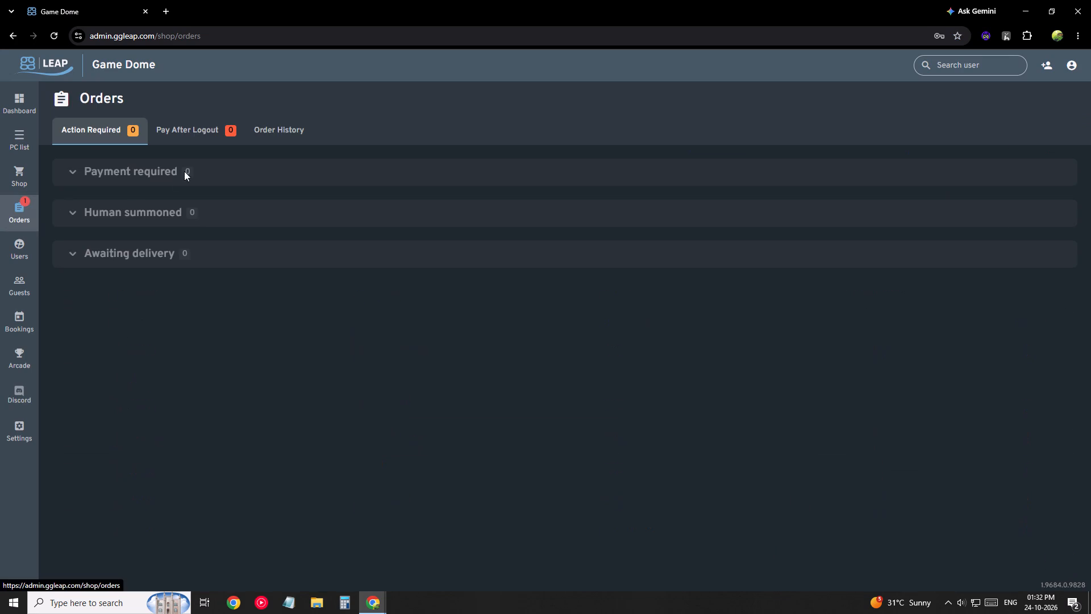
left_click(284, 138)
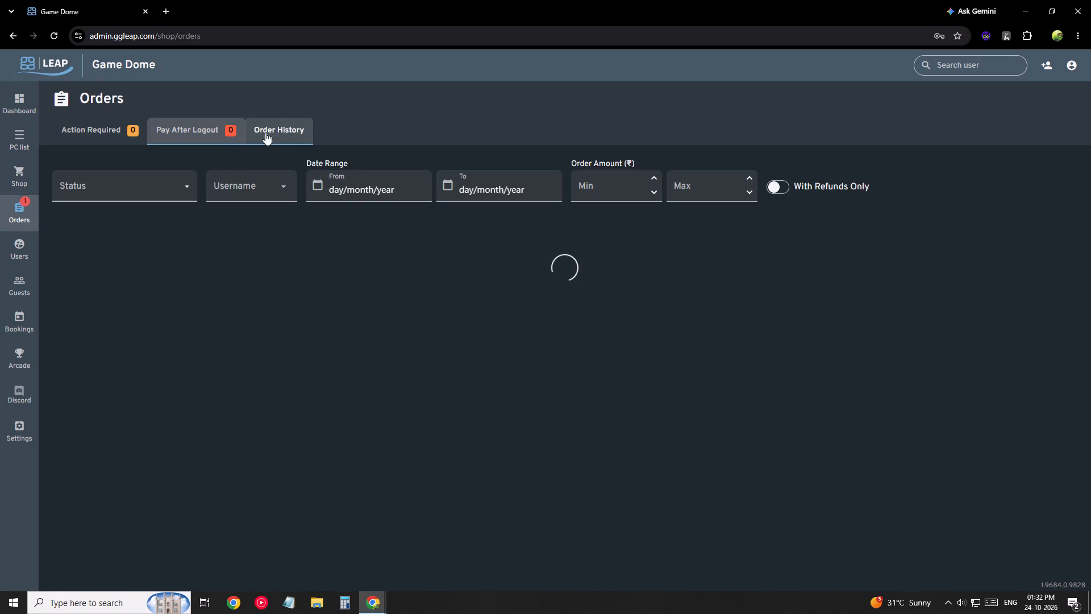
left_click_drag(214, 143, 240, 143)
left_click(296, 130)
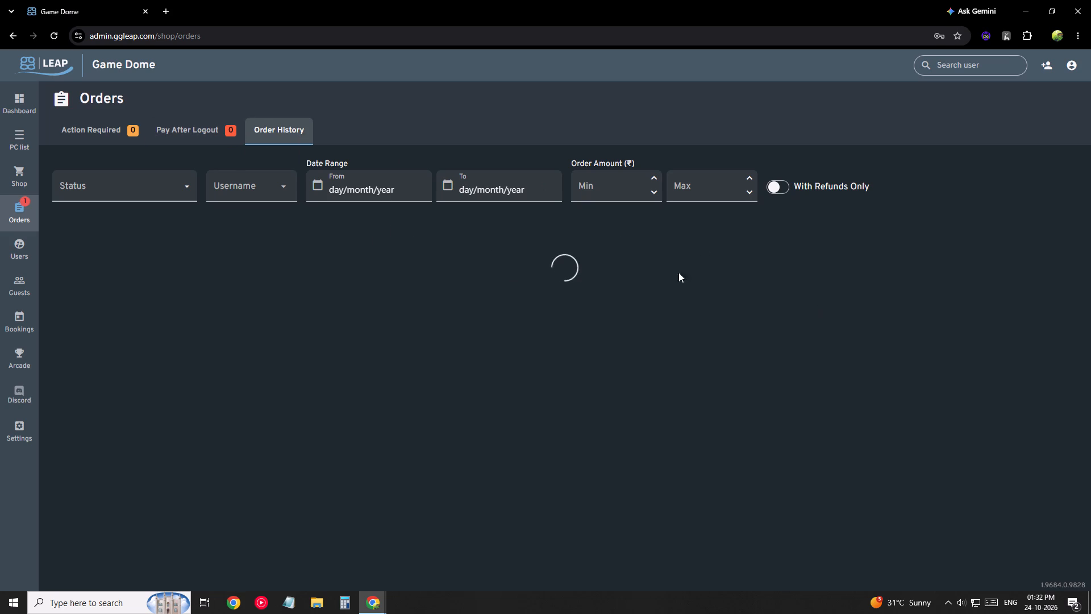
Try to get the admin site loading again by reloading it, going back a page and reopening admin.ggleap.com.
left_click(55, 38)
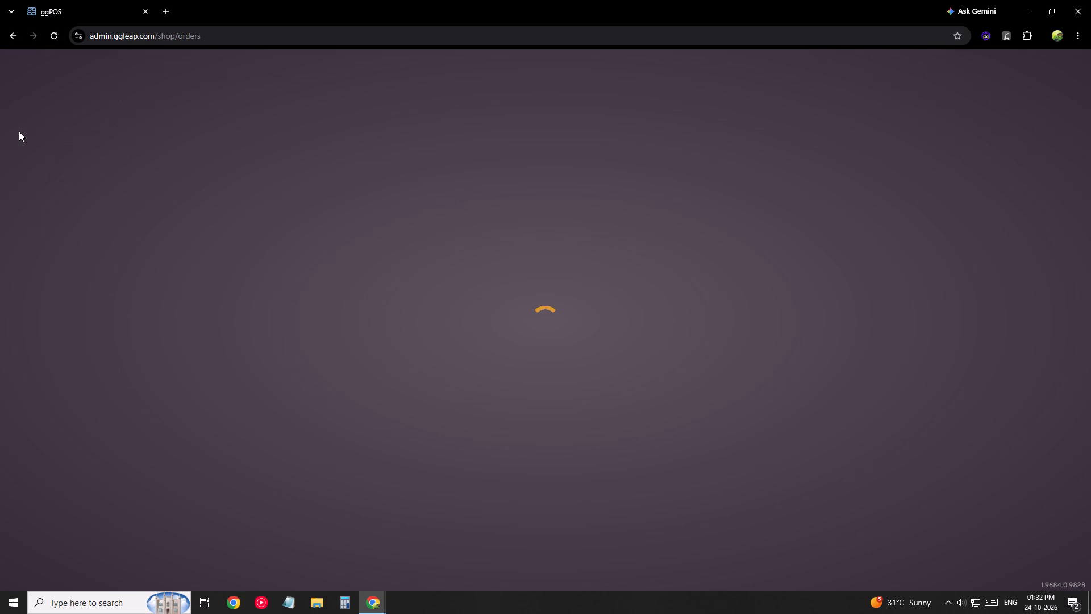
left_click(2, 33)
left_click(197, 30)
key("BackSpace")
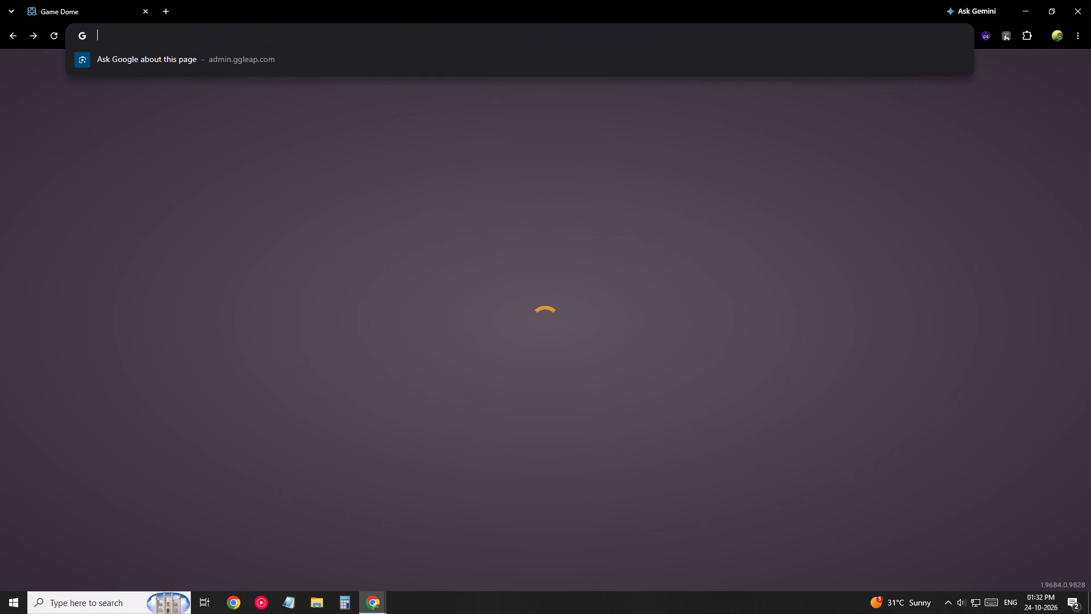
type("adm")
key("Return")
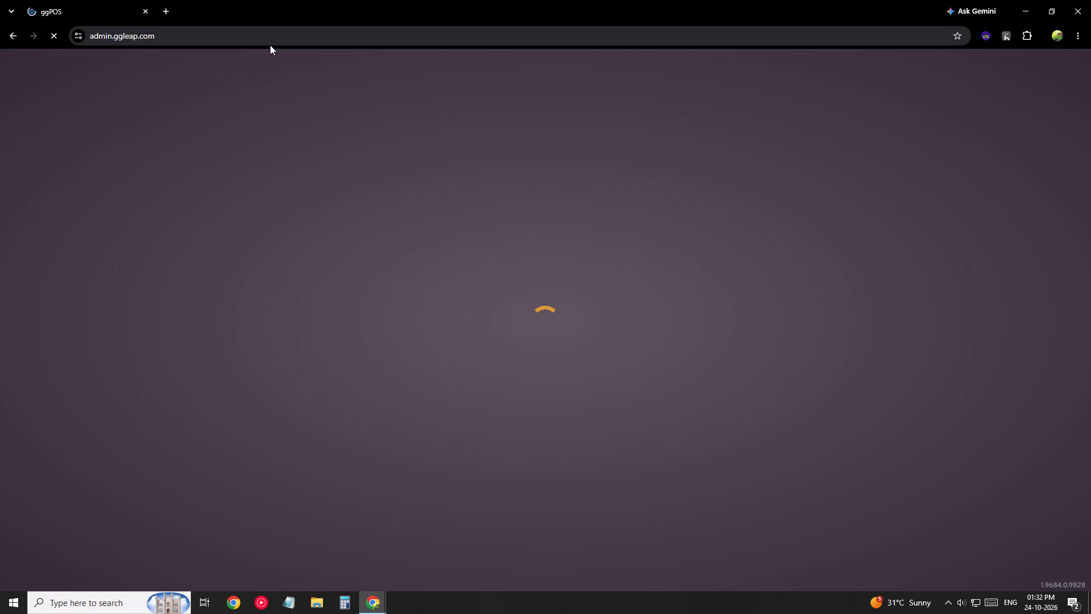
Delete all site data and cookies stored by admin.ggleap.com in the browser's site settings, and close the settings.
right_click(74, 3)
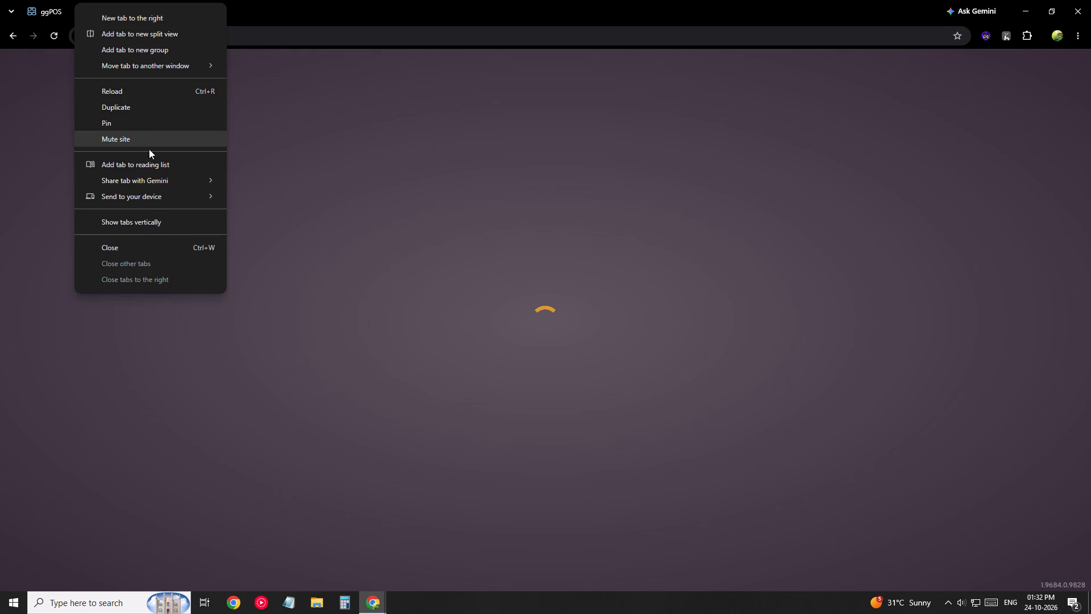
left_click(347, 182)
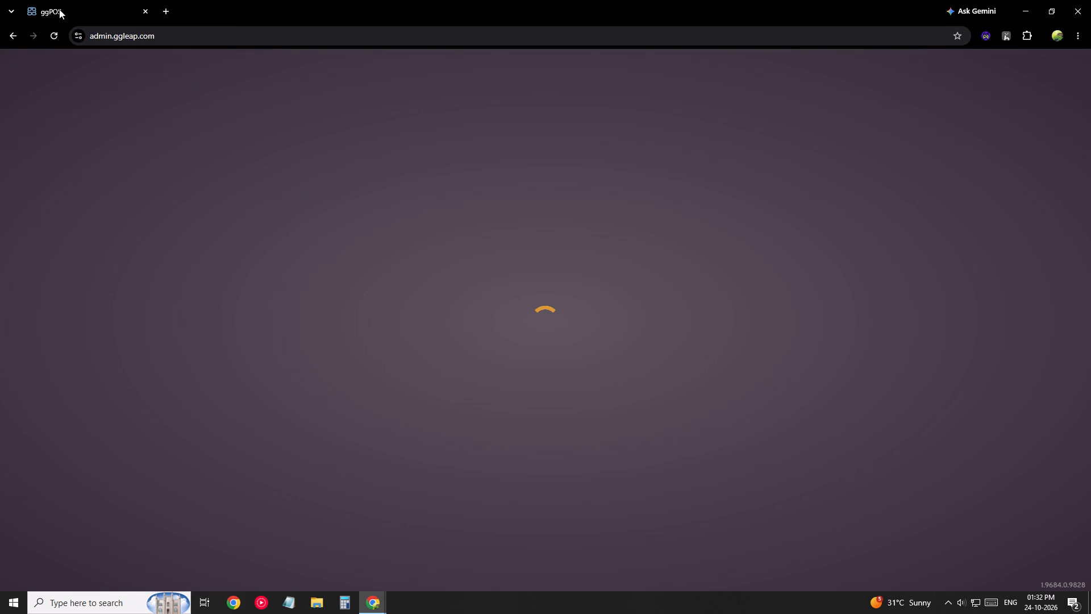
left_click(91, 5)
left_click(80, 33)
left_click(179, 136)
left_click(692, 151)
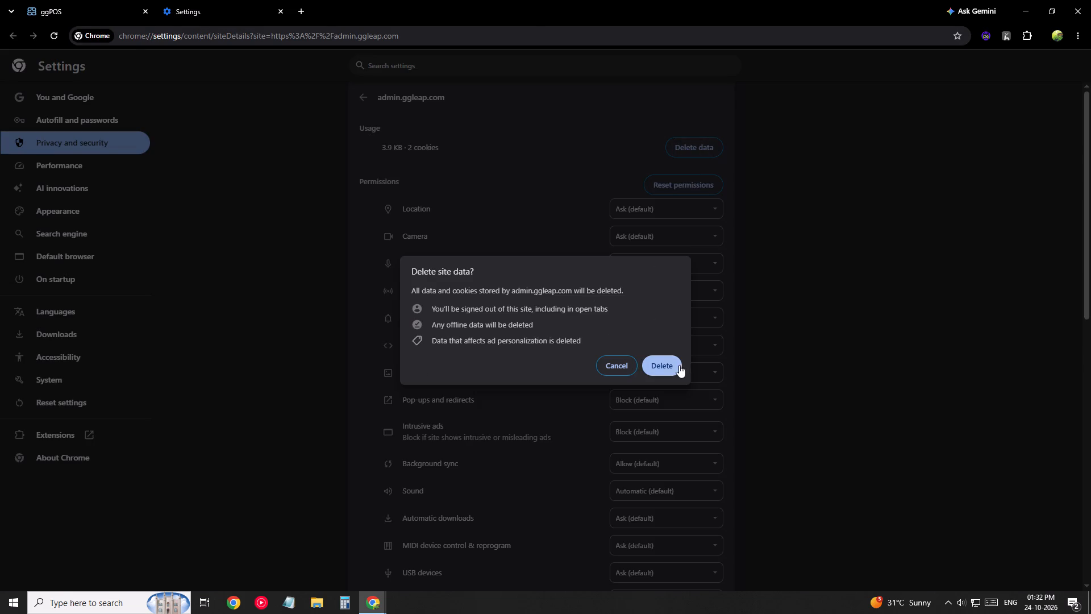
left_click(675, 364)
left_click(281, 14)
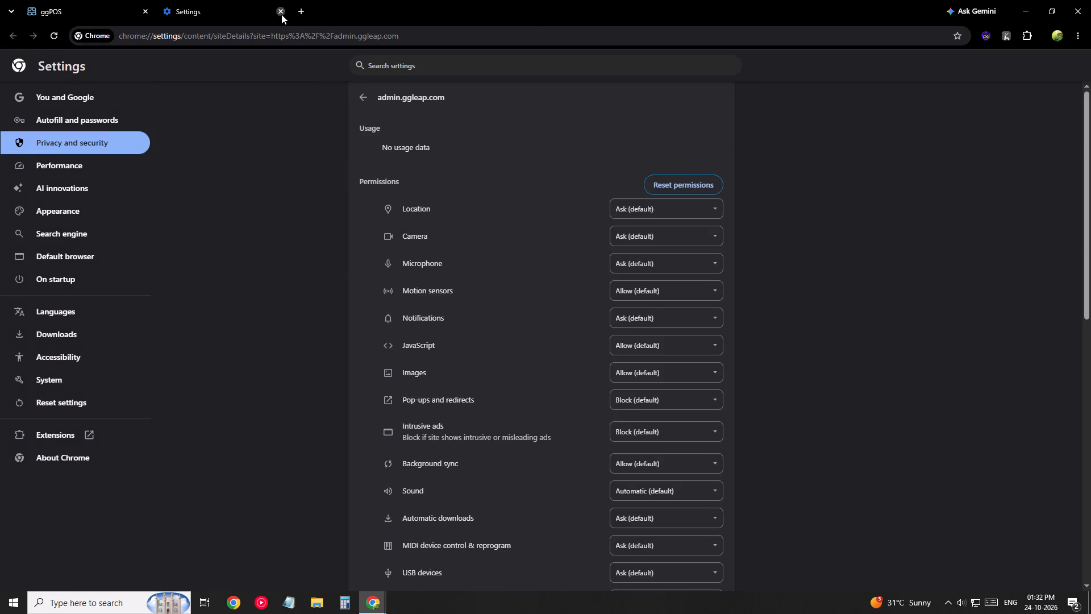
Reload the admin site and log in again with the saved username and password.
left_click(56, 36)
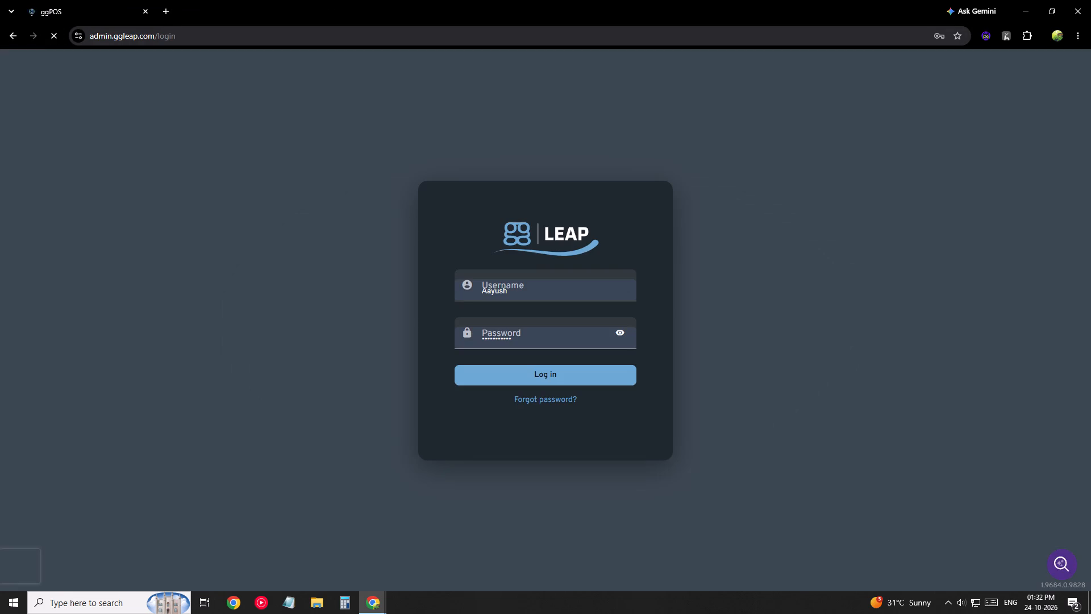
left_click(550, 281)
left_click(471, 326)
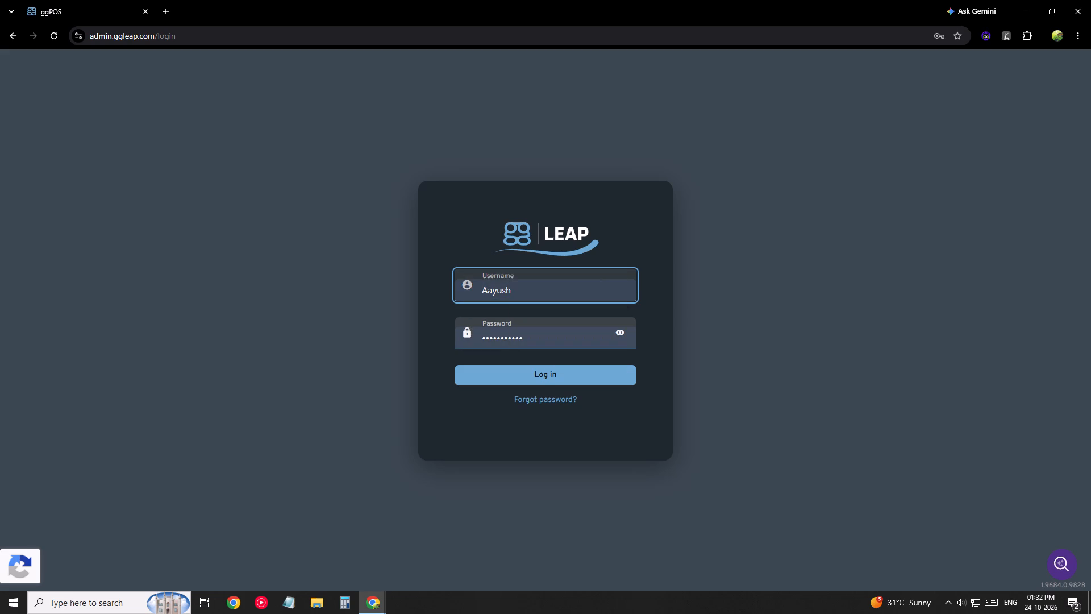
left_click(544, 372)
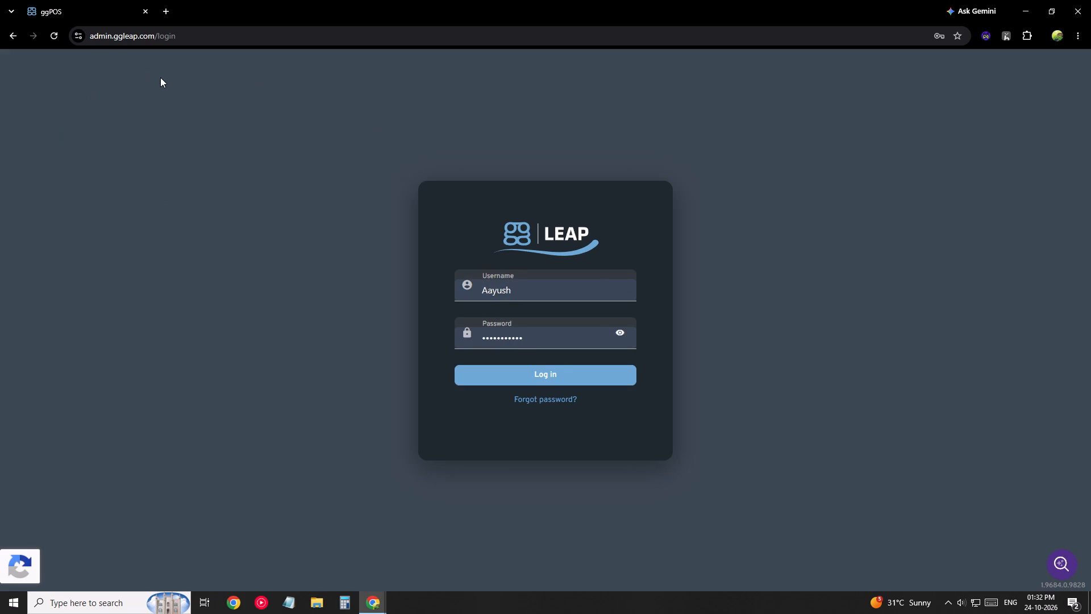
Open the PC list and examine the computers and the Consoles section for logged-in users.
left_click(0, 148)
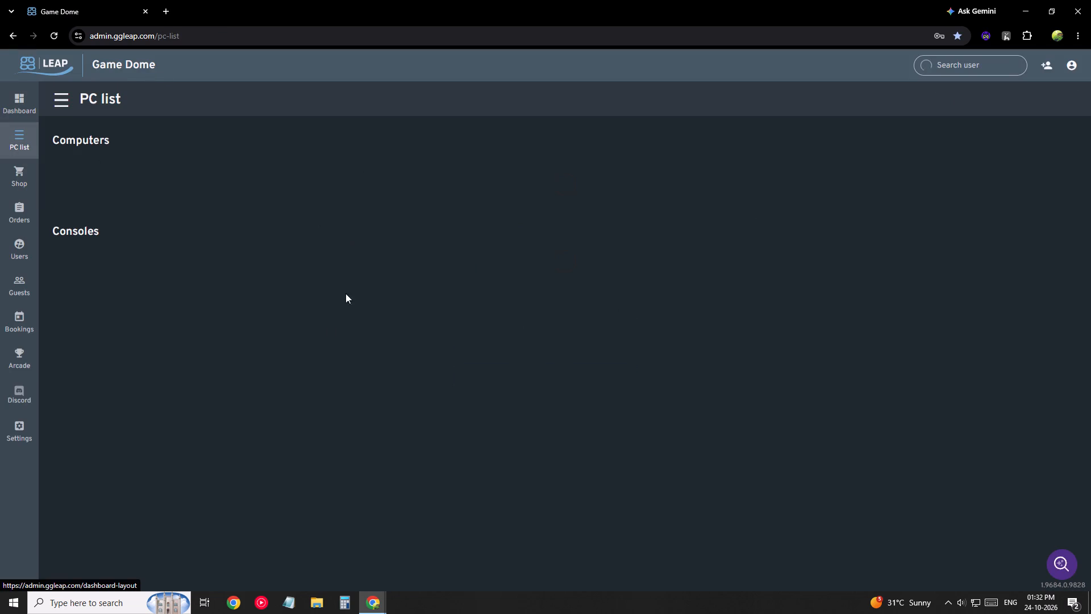
left_click(15, 135)
scroll(221, 289, "down", 3)
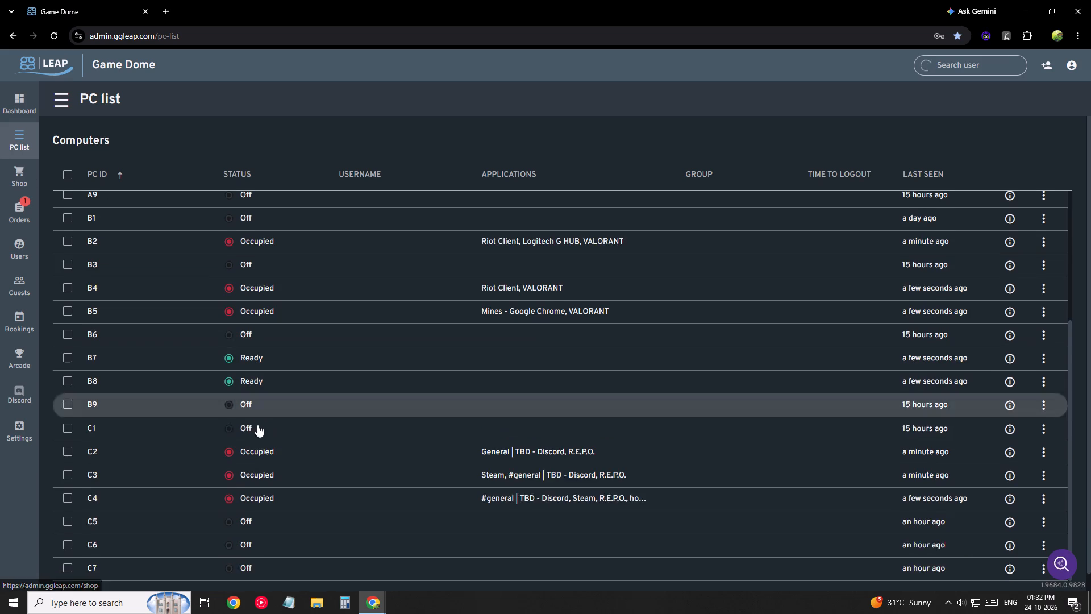
scroll(257, 425, "down", 5)
scroll(277, 474, "up", 1)
scroll(277, 474, "down", 16)
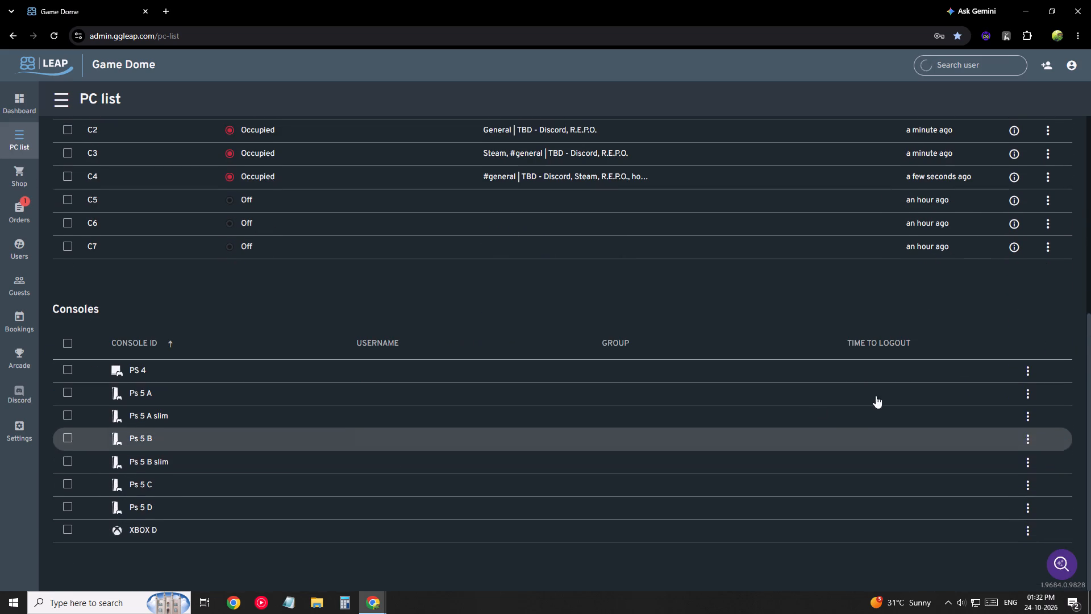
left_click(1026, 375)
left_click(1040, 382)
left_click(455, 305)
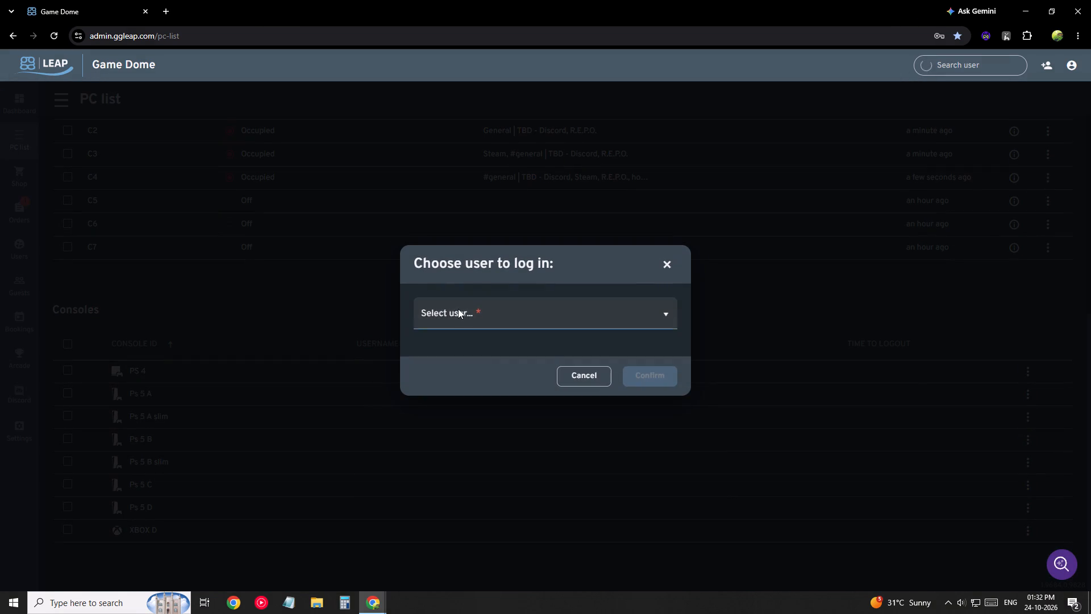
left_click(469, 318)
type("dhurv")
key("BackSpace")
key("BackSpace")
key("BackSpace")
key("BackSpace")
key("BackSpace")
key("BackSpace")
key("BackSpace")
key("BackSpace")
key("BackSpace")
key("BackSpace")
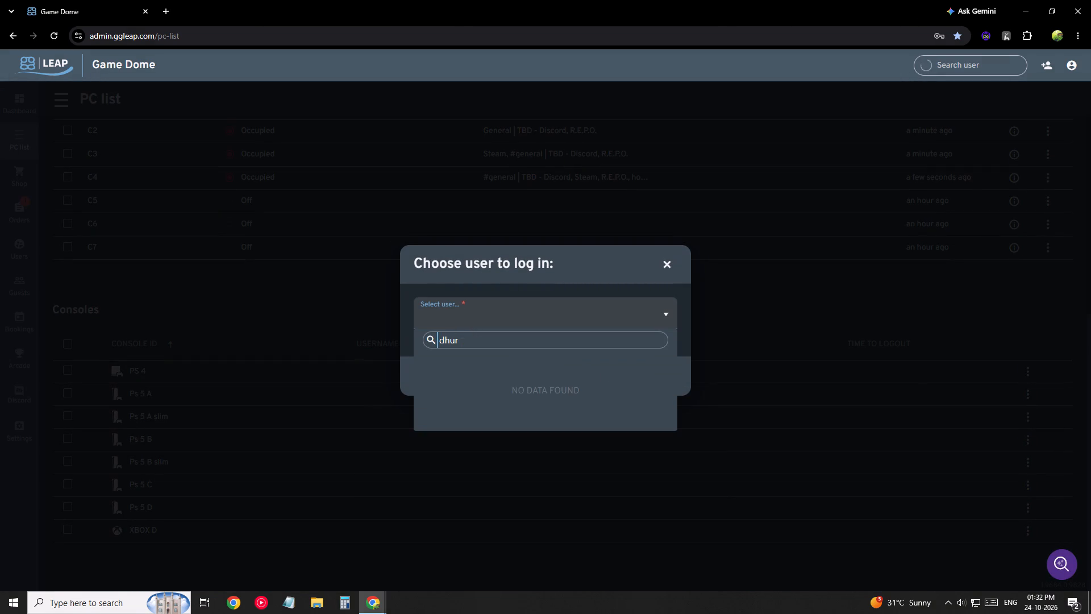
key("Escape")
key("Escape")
Open the order history in Orders again and dismiss the financial report notification.
left_click(0, 217)
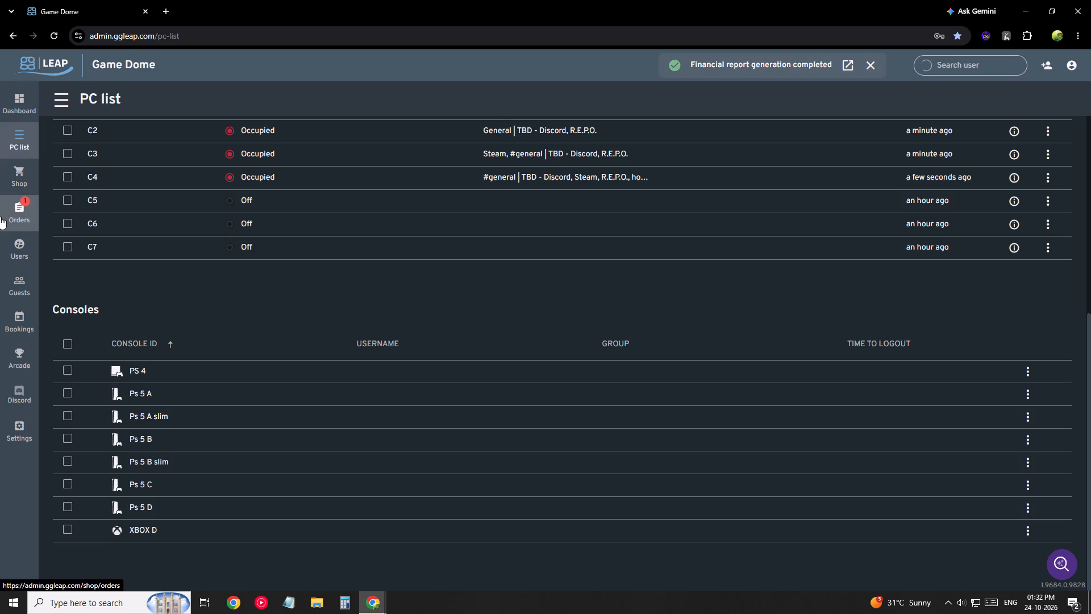
left_click(286, 132)
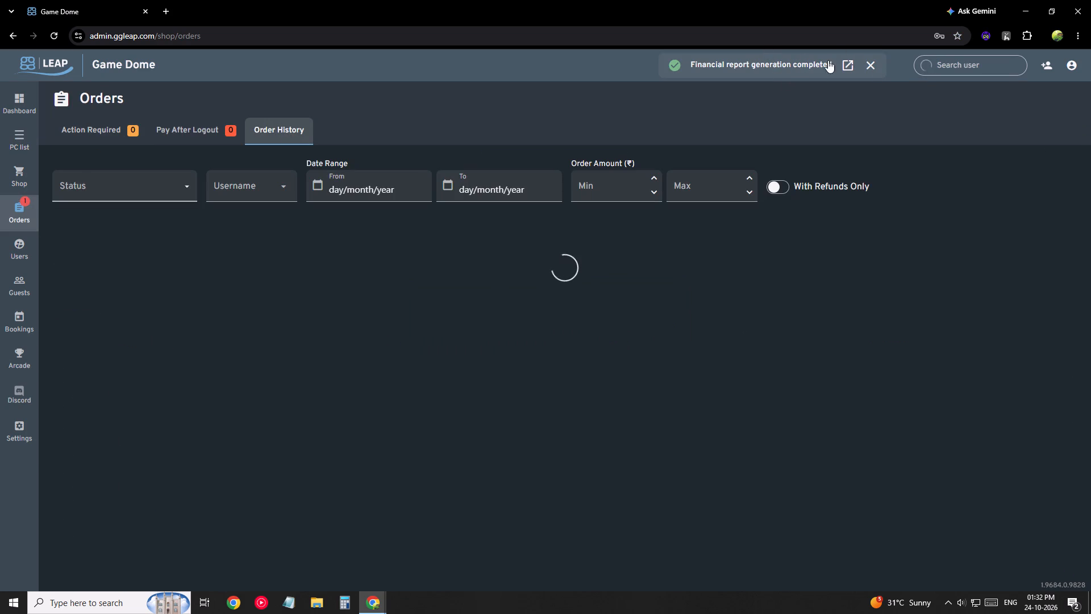
left_click(874, 64)
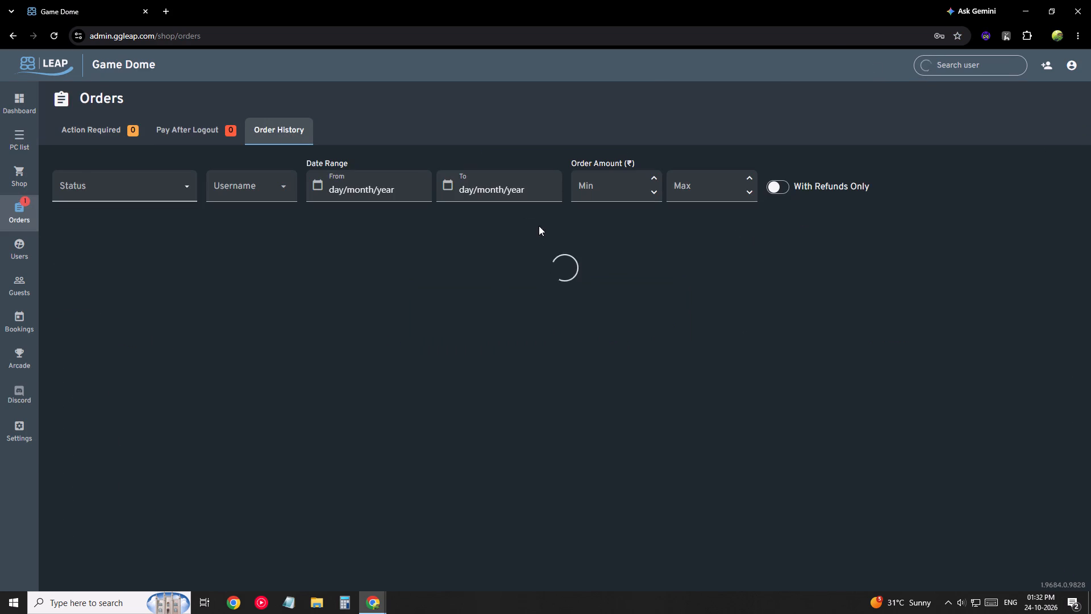
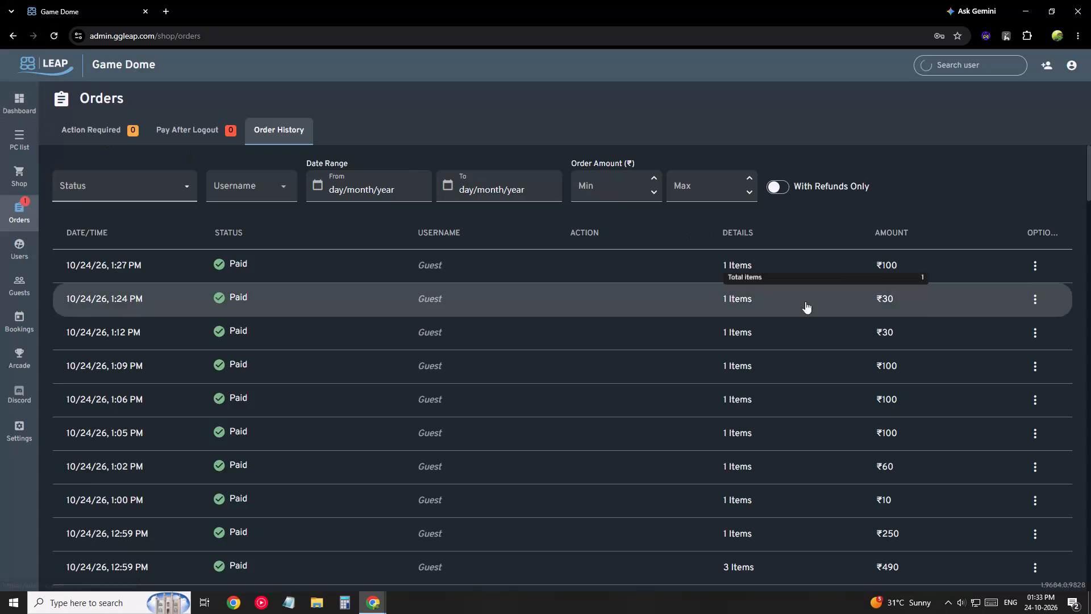
Examine the recent orders and the Consoles section of the PC list, and return to the order history.
scroll(459, 417, "down", 10)
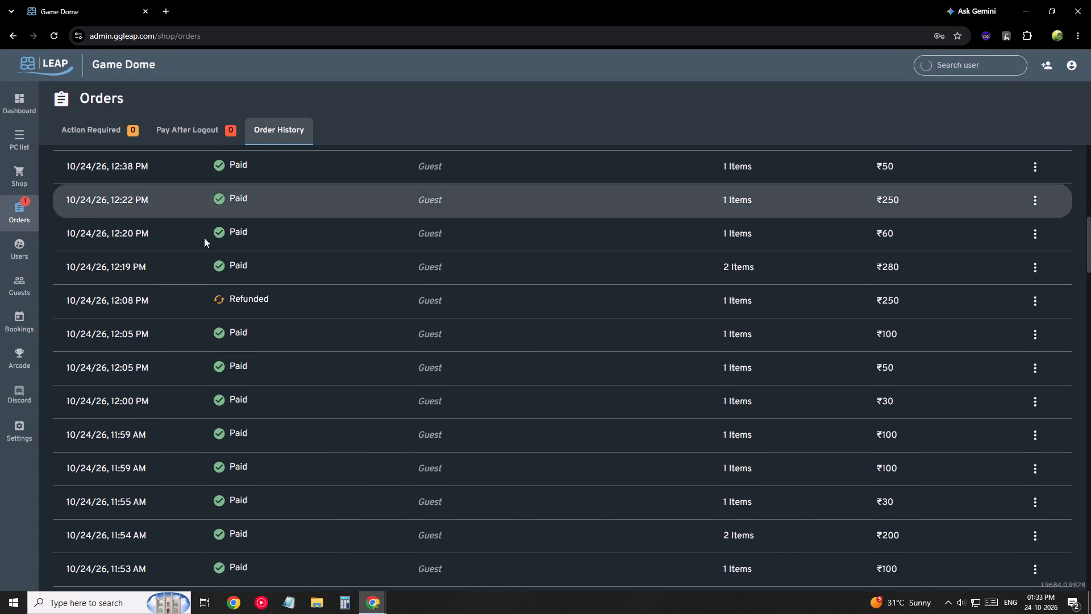
scroll(312, 319, "down", 1)
scroll(306, 283, "up", 9)
left_click(15, 134)
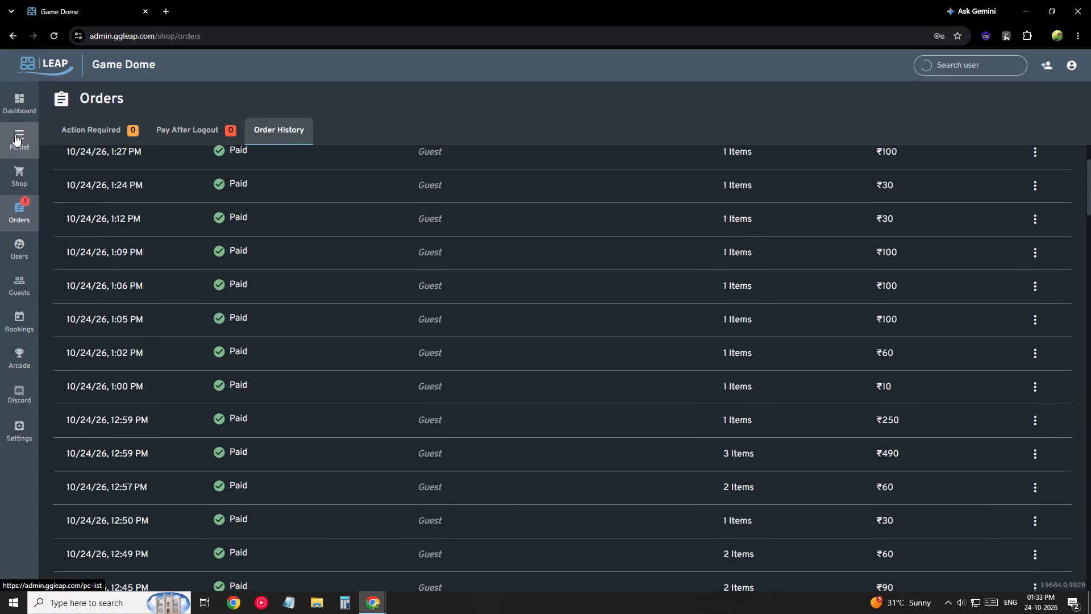
scroll(422, 287, "down", 14)
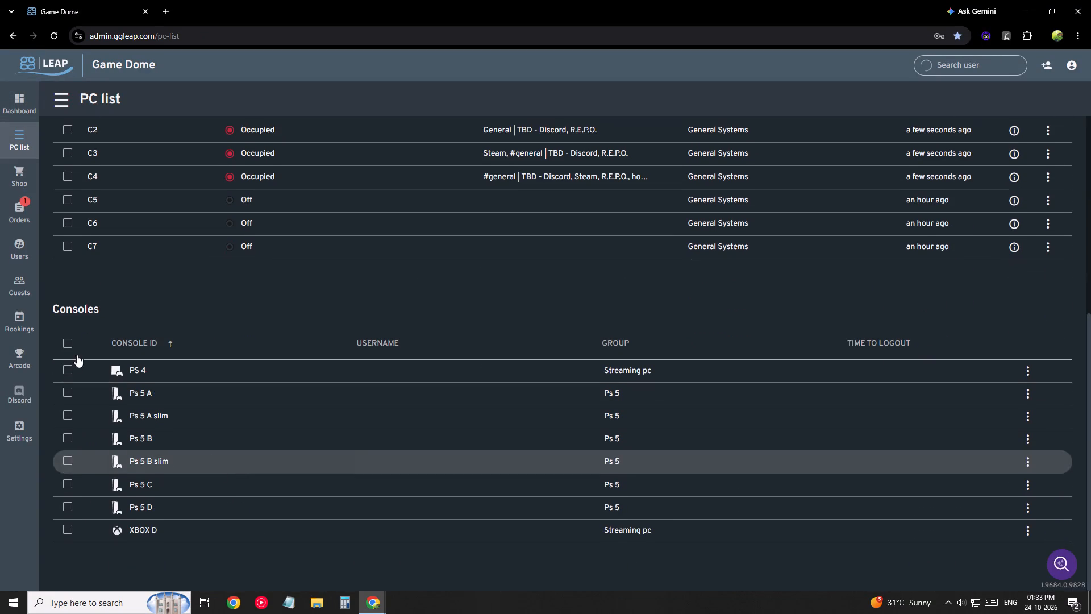
left_click(9, 202)
left_click(262, 136)
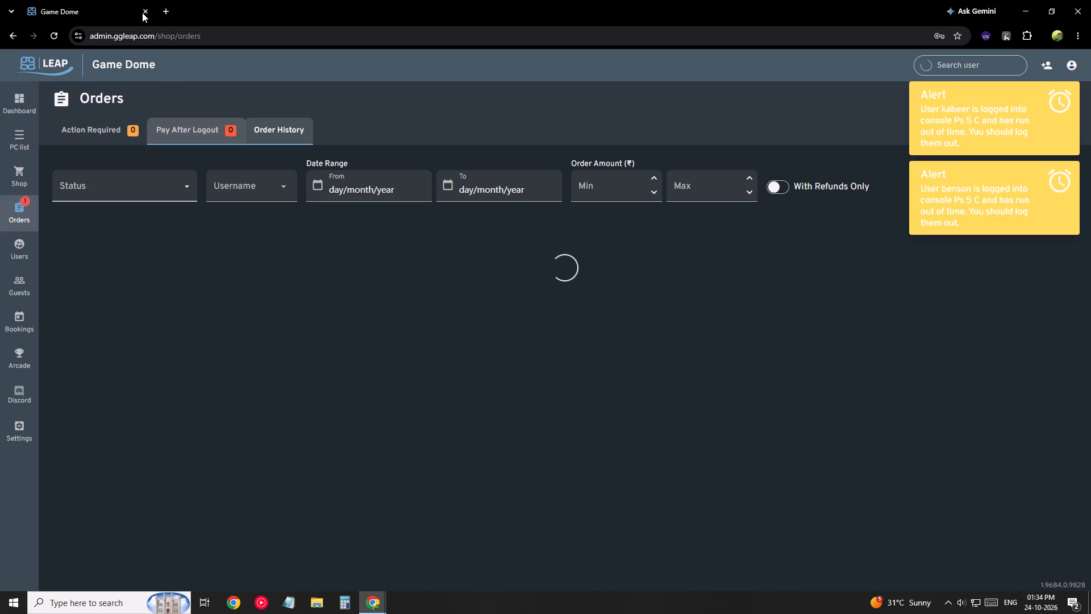
Open the PC list again and examine the Consoles section, including the Ps 5 C console's options, for logged-in users.
left_click(19, 168)
left_click(19, 138)
scroll(325, 399, "down", 6)
scroll(431, 491, "up", 1)
scroll(433, 492, "down", 7)
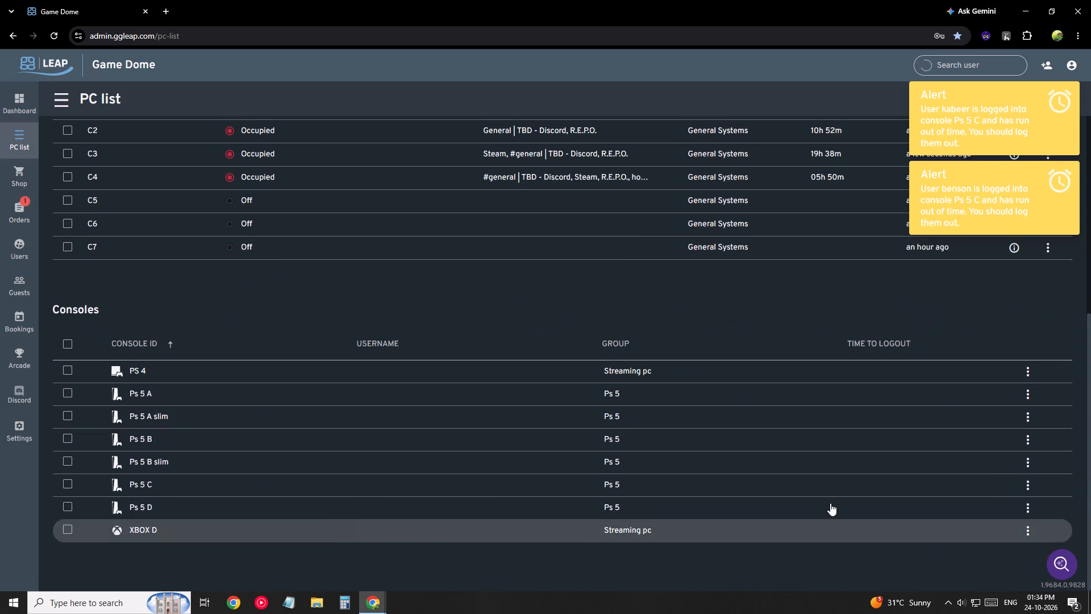
left_click(1026, 489)
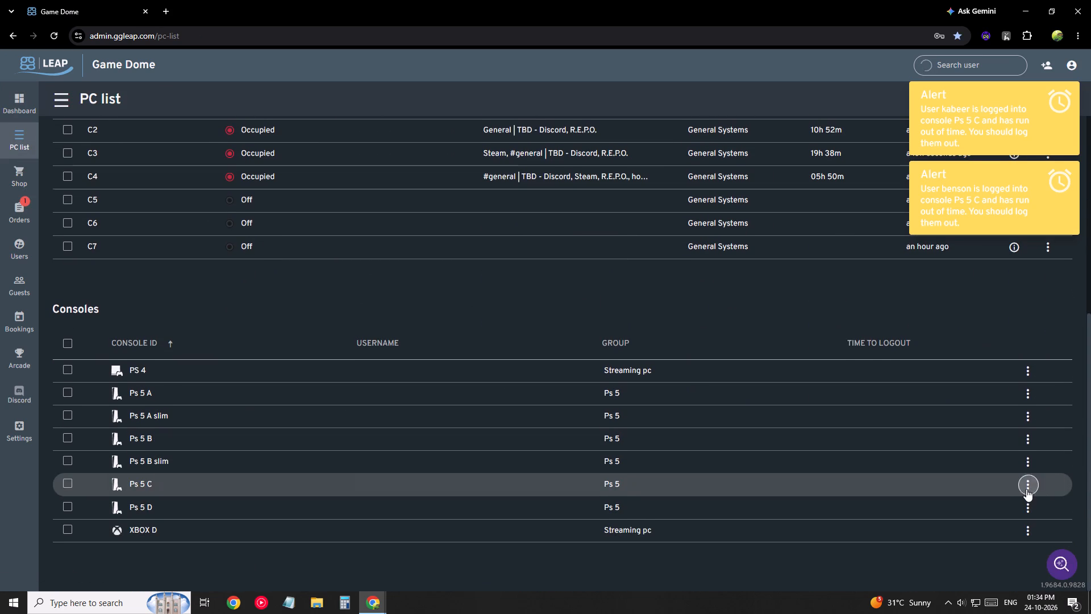
left_click(842, 587)
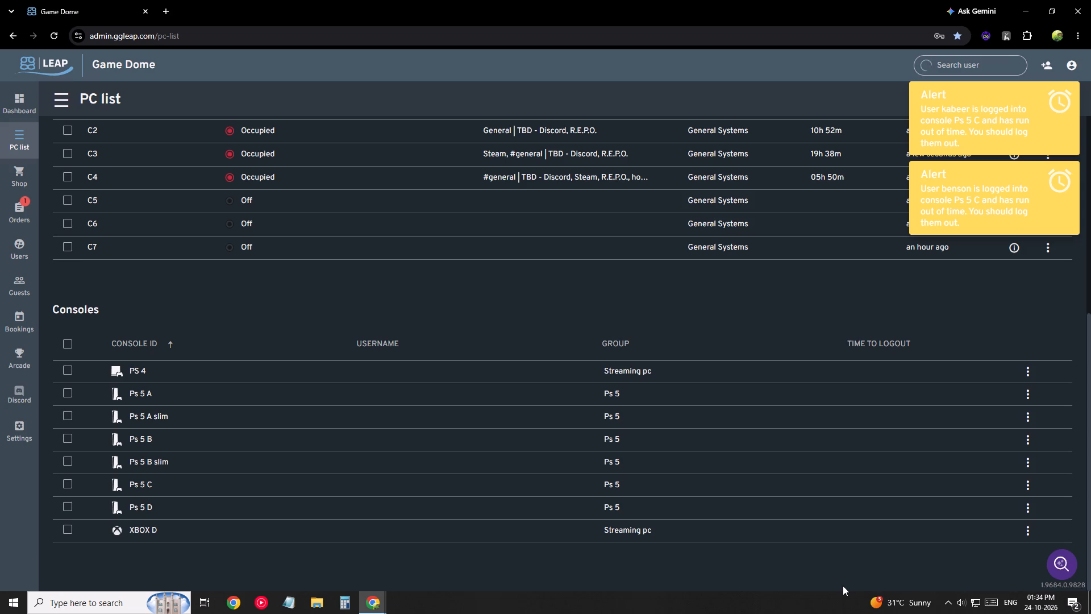
Dismiss both alerts about users who have run out of time on console Ps 5 C.
left_click_drag(959, 208, 963, 199)
left_click(971, 124)
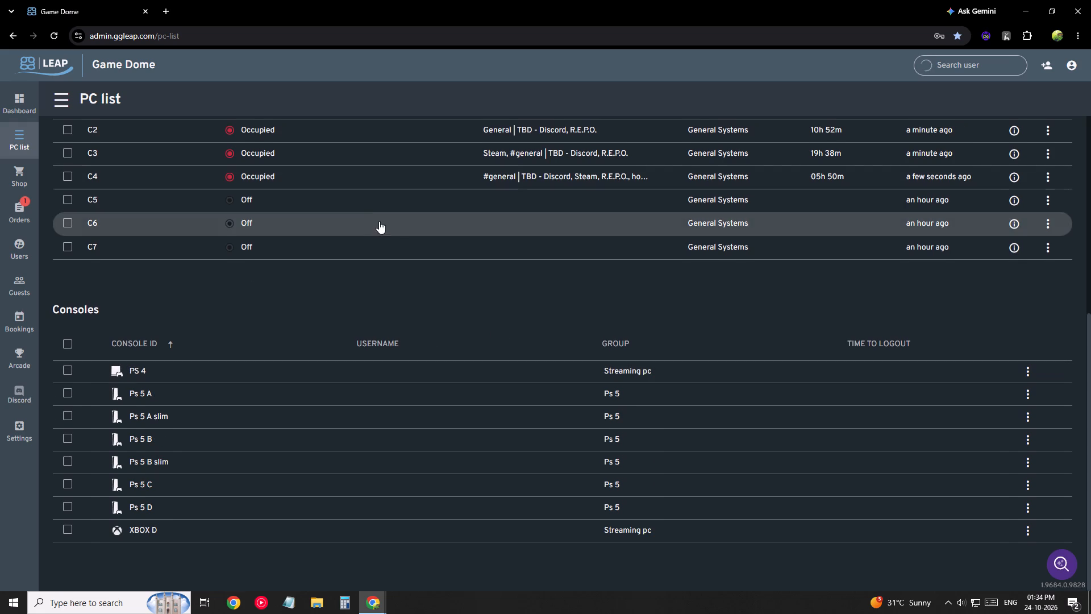
Open the Windows shut down or sign out options for this computer.
scroll(409, 301, "up", 5)
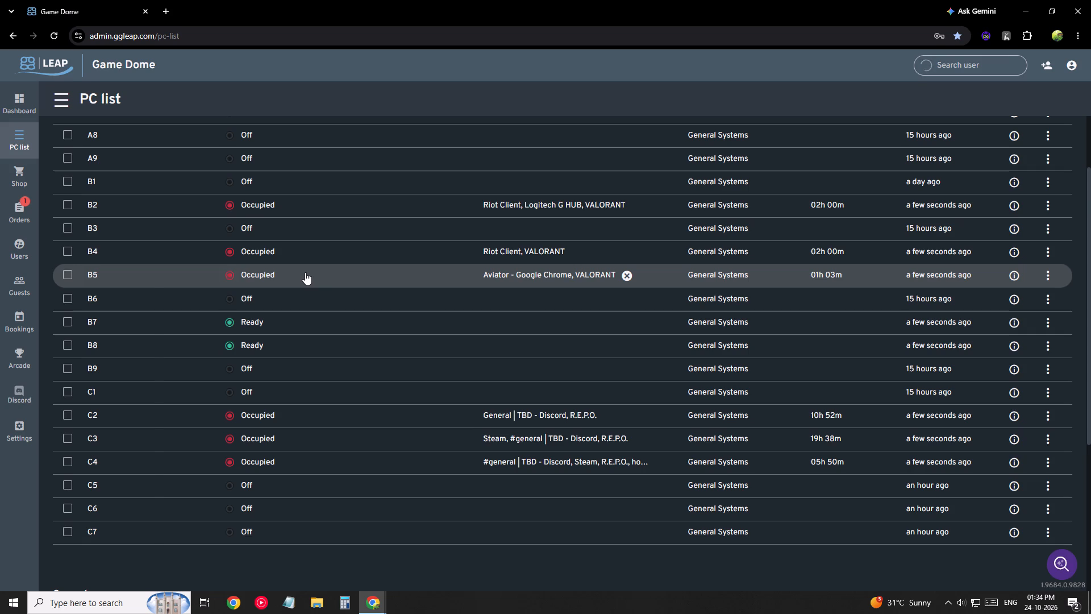
key("super+x")
key("u")
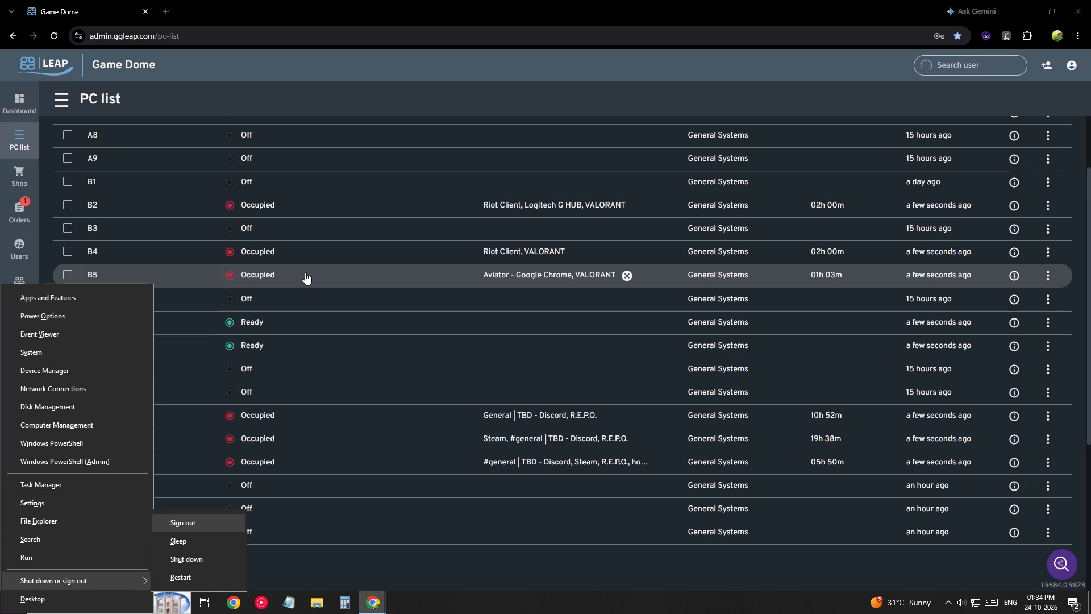